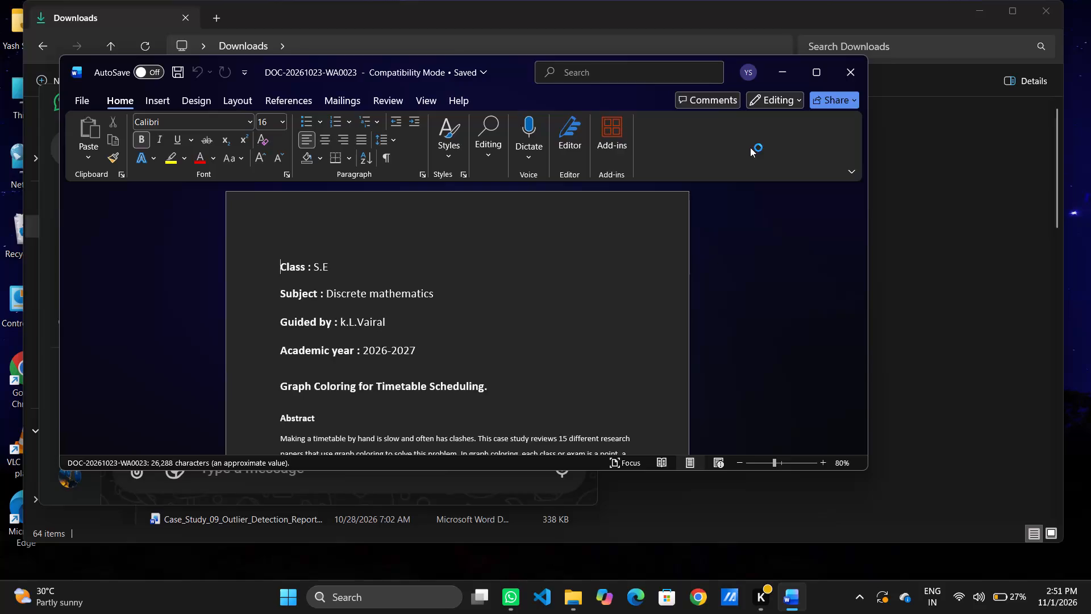
# Maximize the document window and set the font size of the entire document to 12.
pyautogui.click(805, 60)
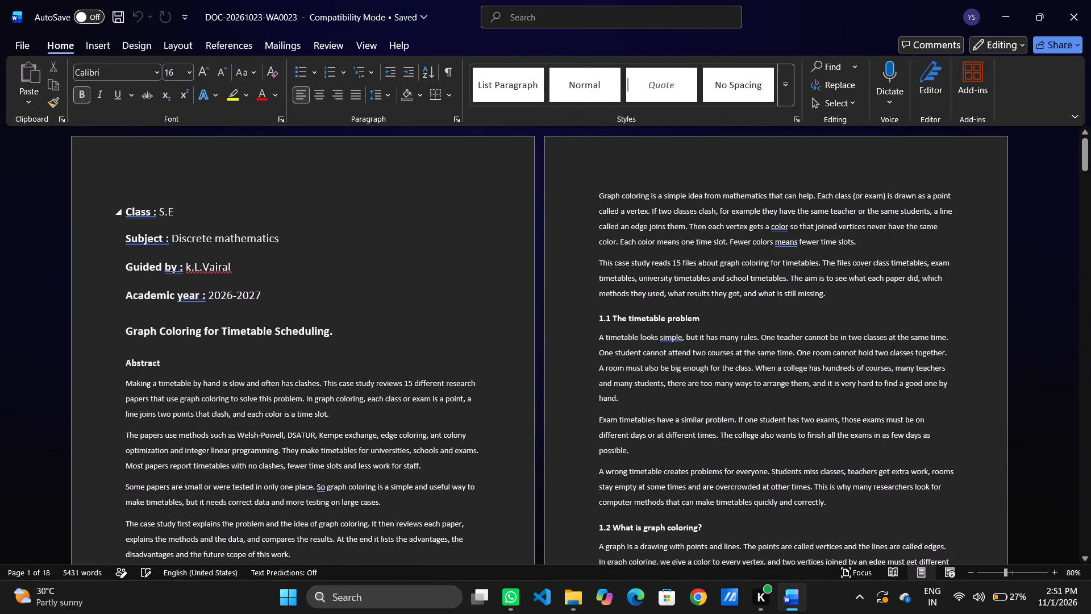
pyautogui.hotkey('ctrl', 'a')
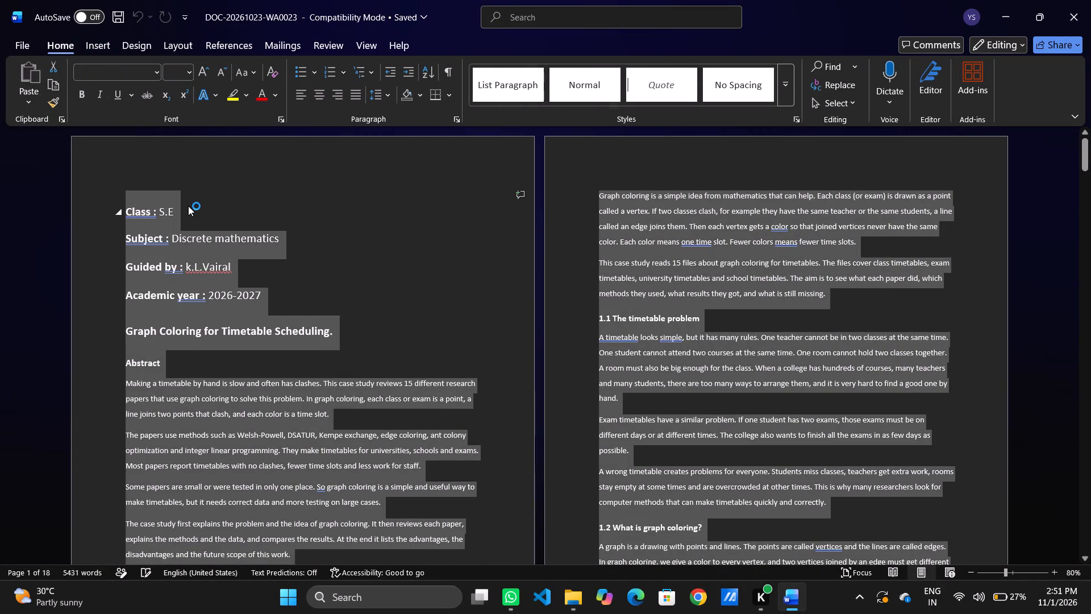
pyautogui.click(189, 71)
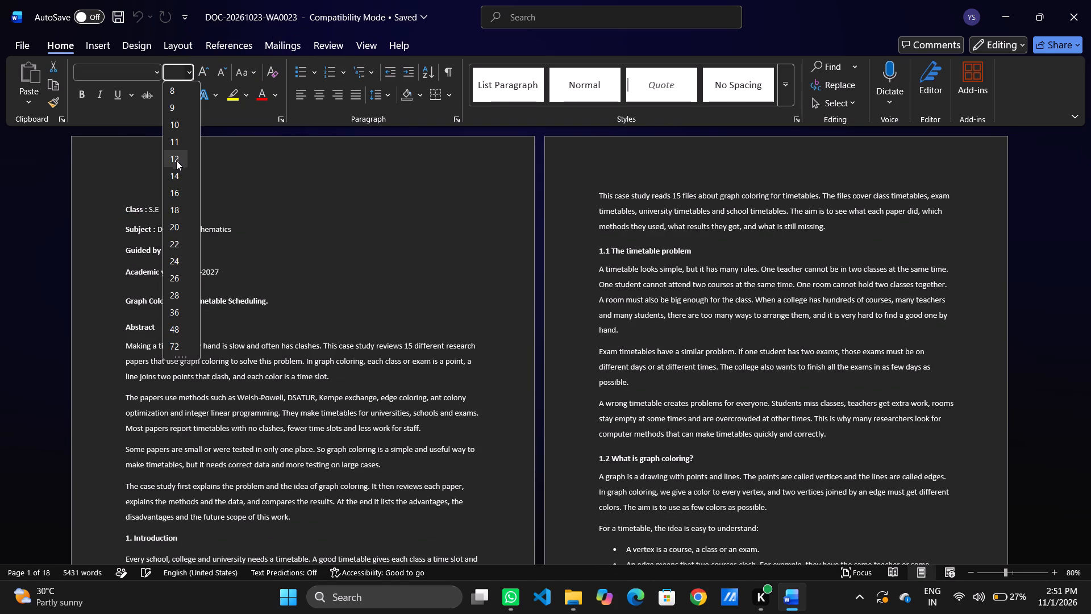
pyautogui.click(175, 164)
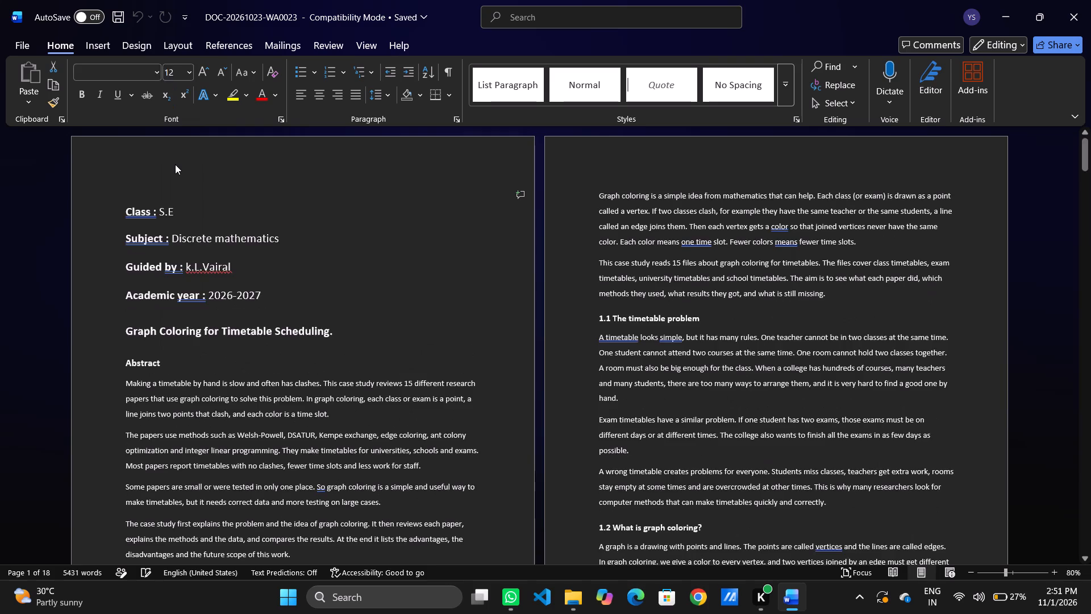
pyautogui.click(218, 218)
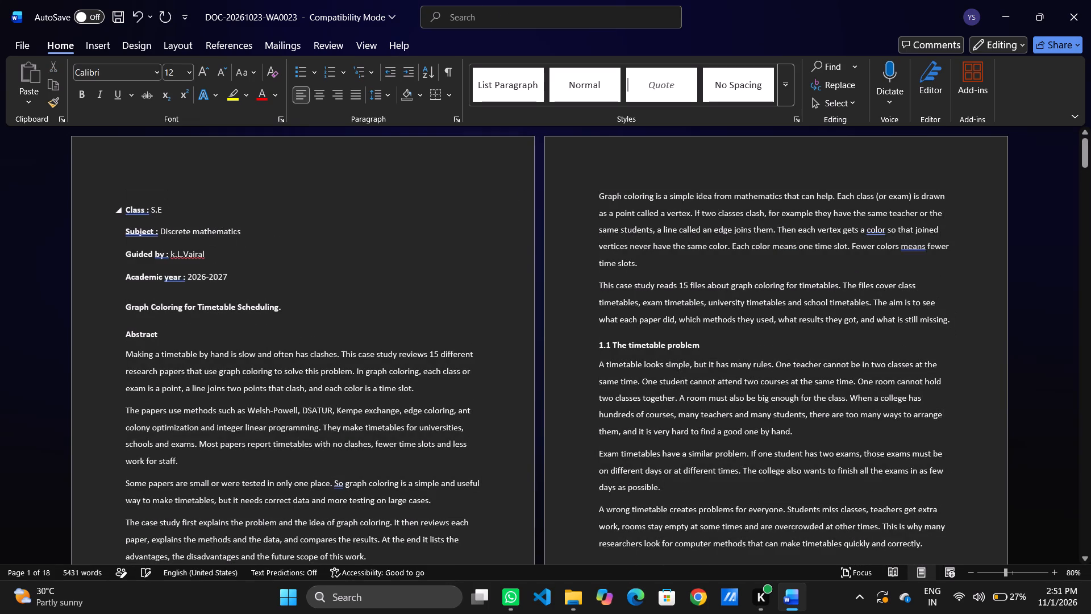
# Set the font size of the "Class : S.E" line to 14.
pyautogui.moveTo(171, 207); pyautogui.dragTo(120, 200)
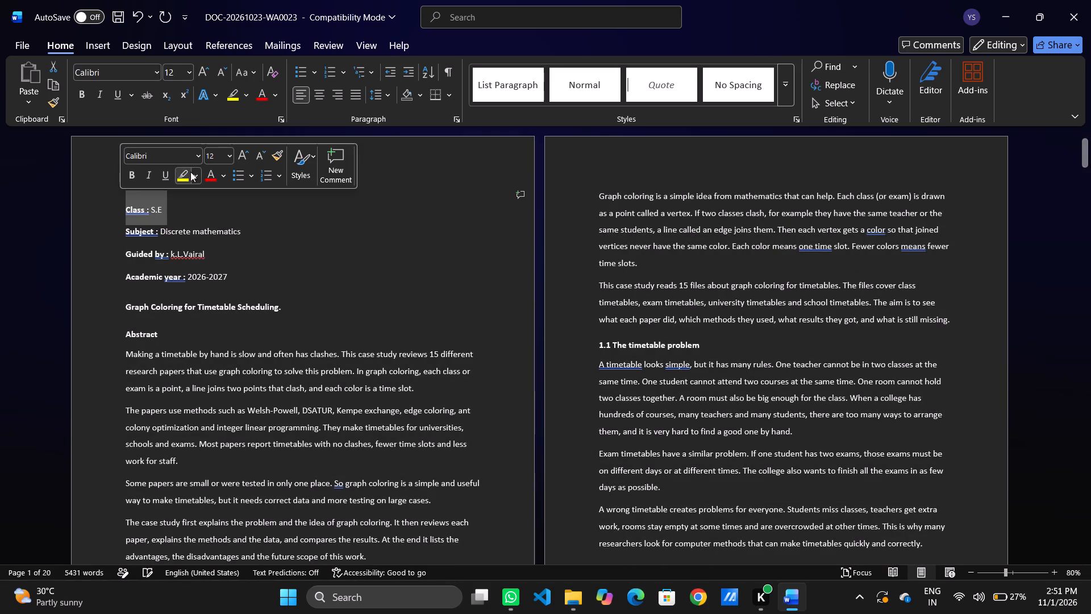
pyautogui.click(231, 151)
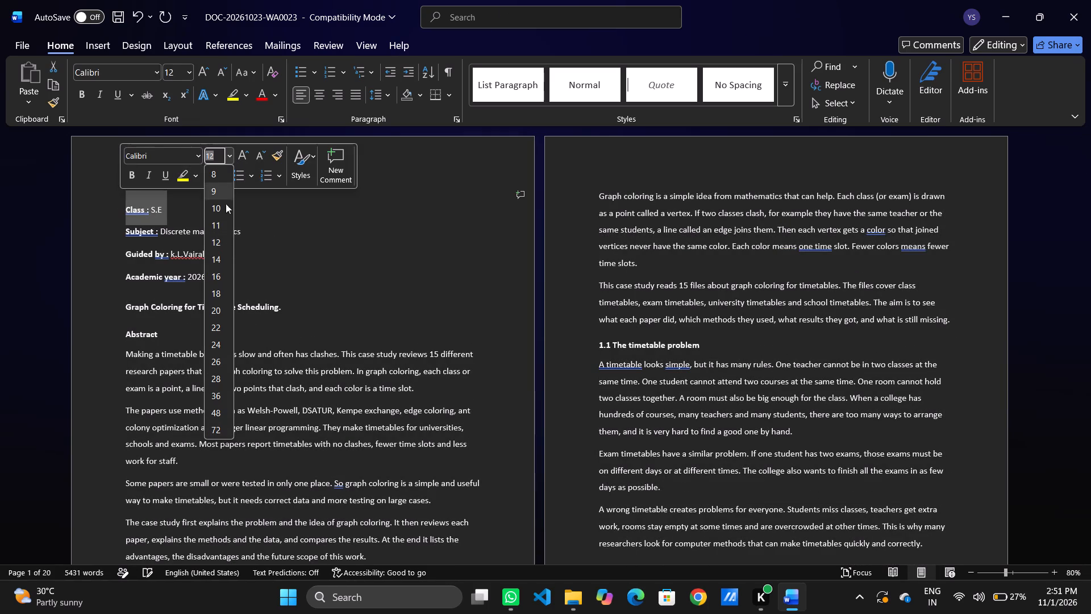
pyautogui.click(217, 253)
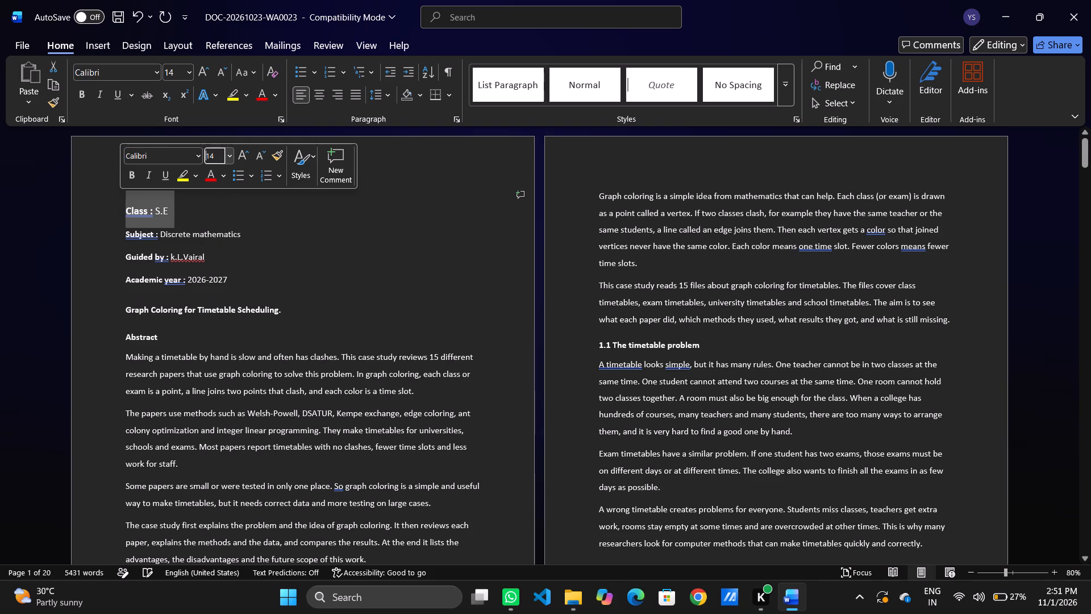
# Set the font size to 14 for the lines from "Subject" through the title "Graph Coloring for Timetable Scheduling.".
pyautogui.moveTo(243, 229); pyautogui.dragTo(138, 230)
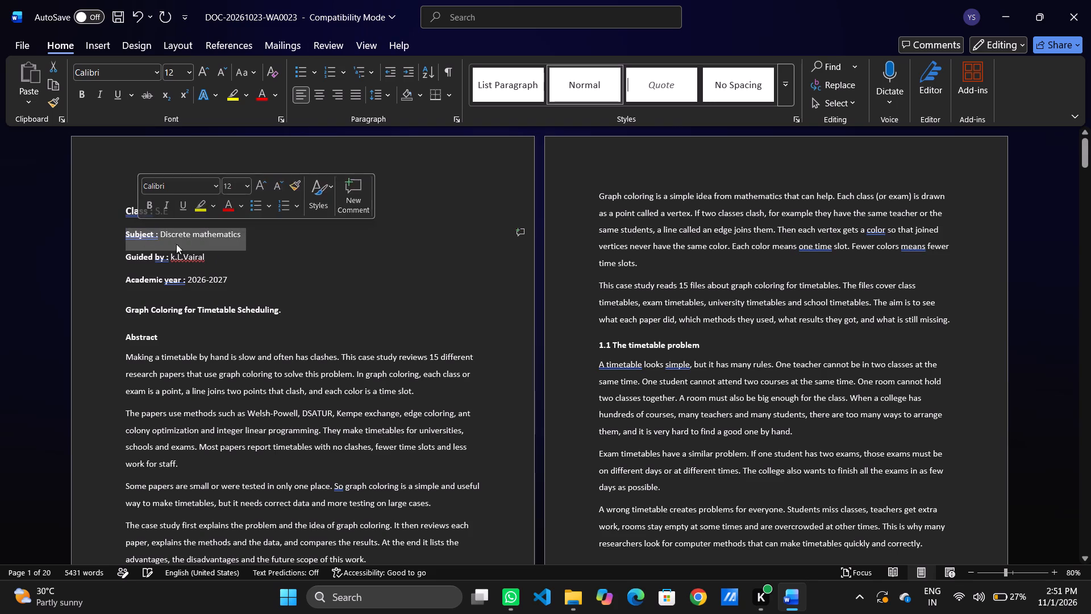
pyautogui.click(241, 270)
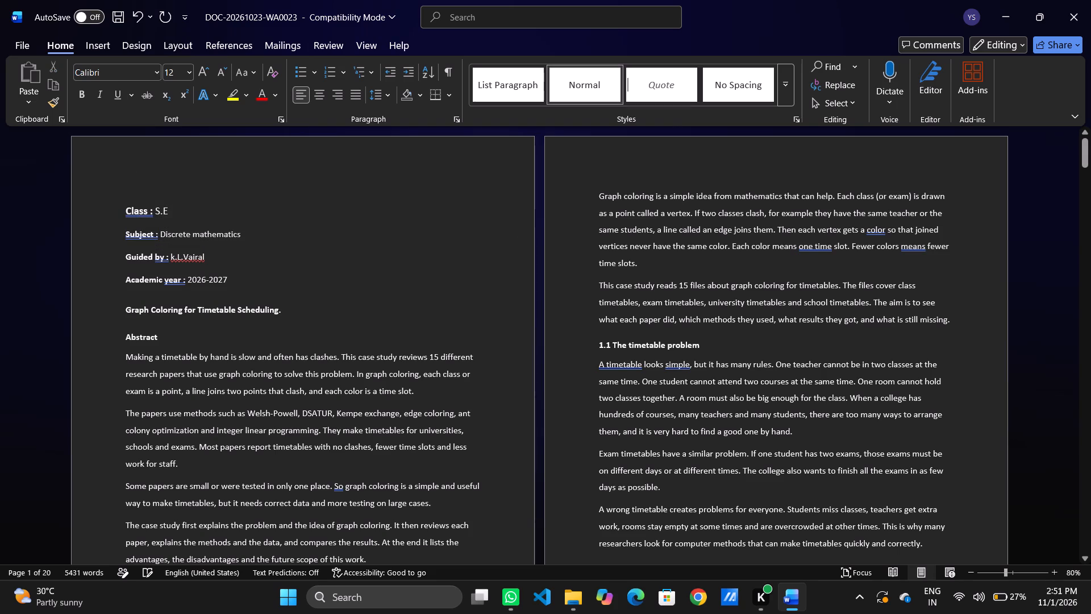
pyautogui.moveTo(123, 231); pyautogui.dragTo(272, 304)
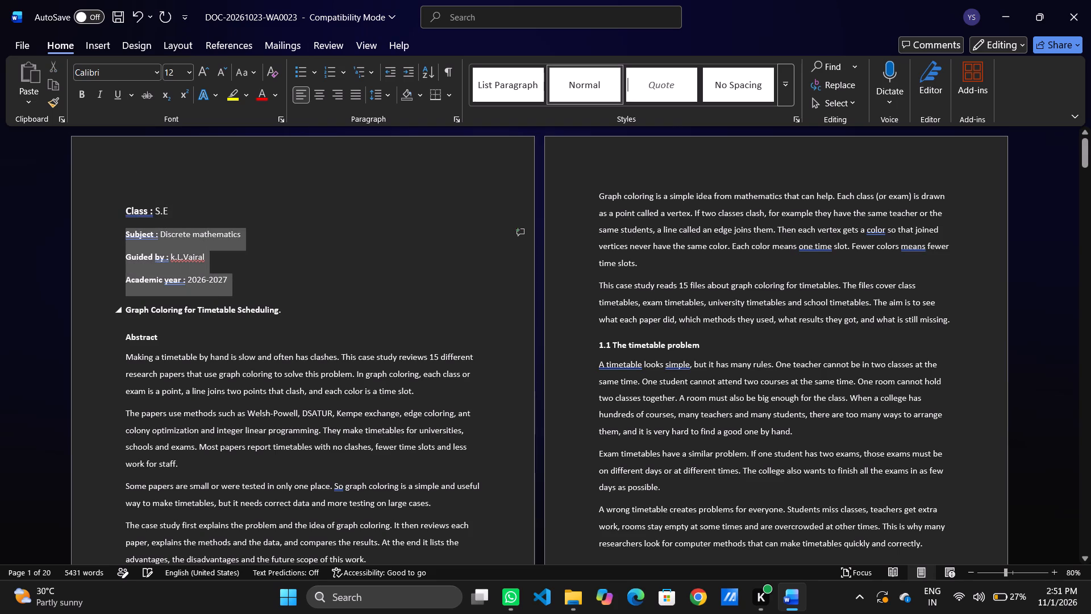
pyautogui.moveTo(272, 304); pyautogui.dragTo(289, 308)
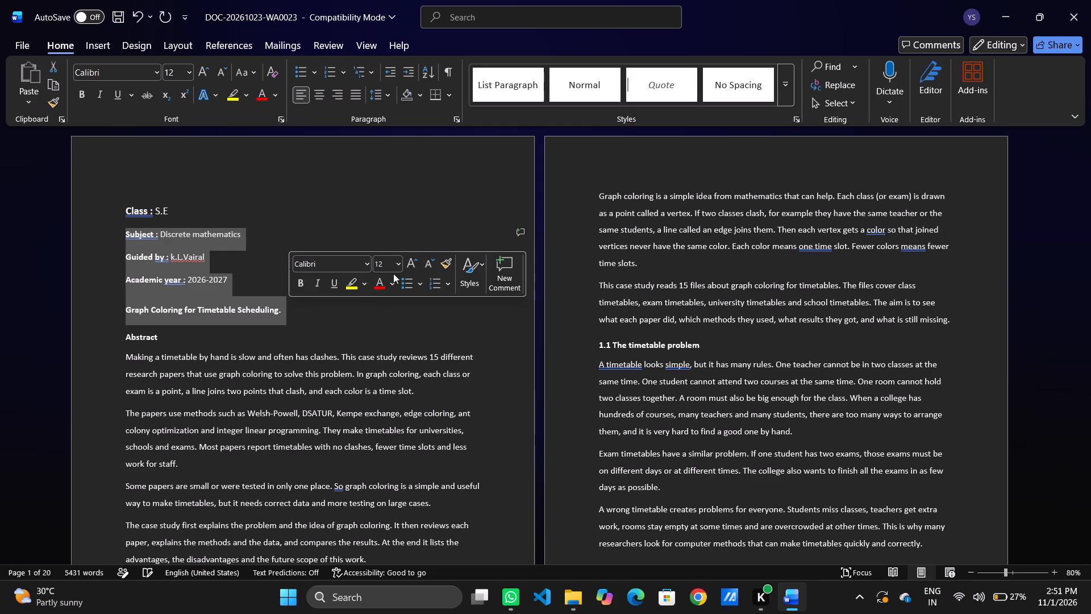
pyautogui.click(398, 265)
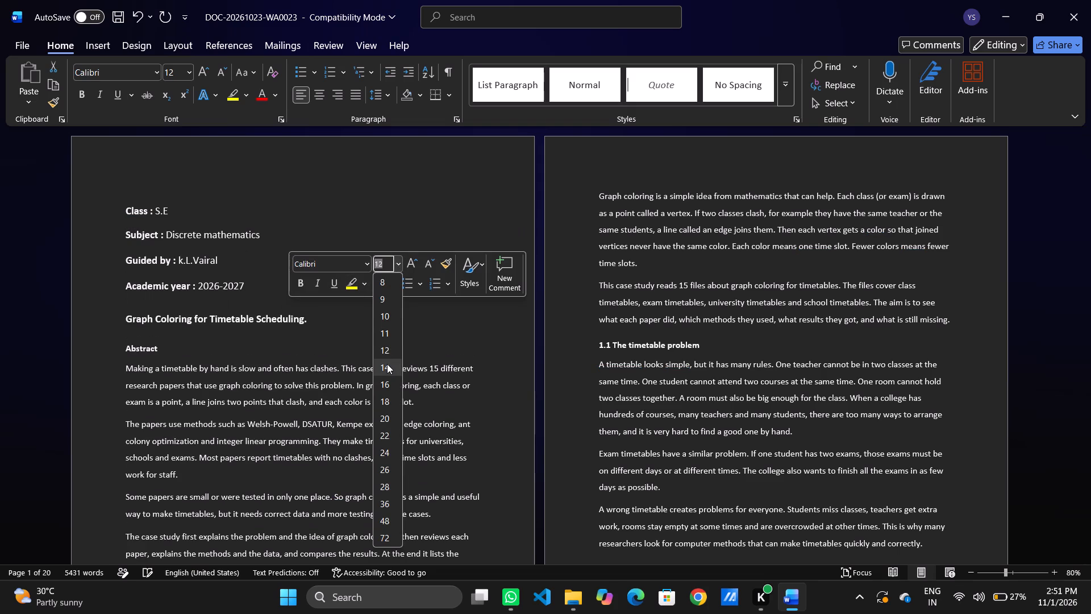
pyautogui.click(387, 364)
pyautogui.click(362, 312)
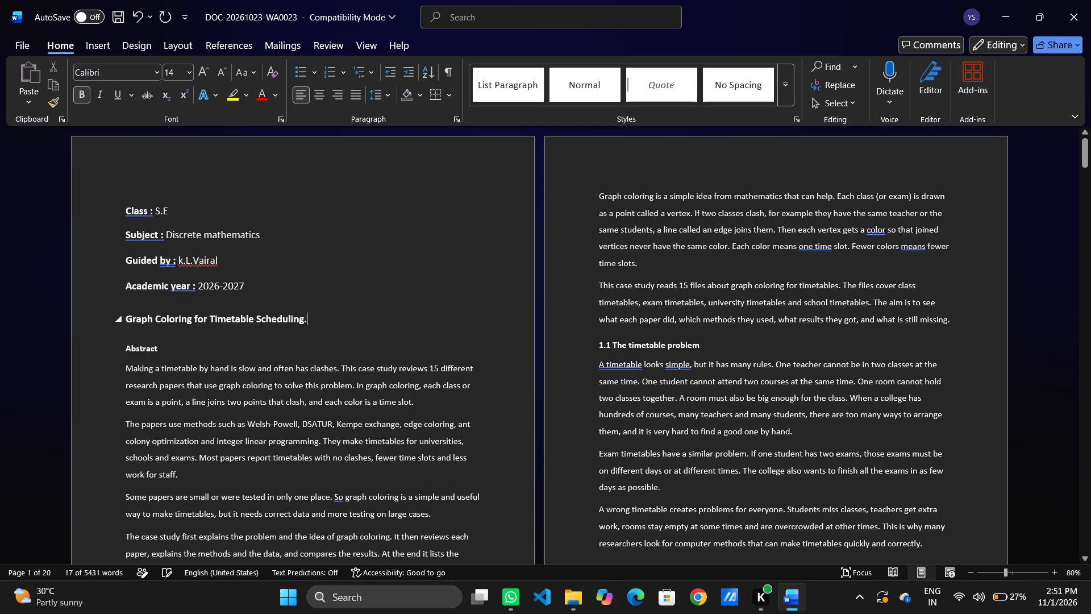
# Set the font size of the "Abstract" heading to 14.
pyautogui.moveTo(168, 352); pyautogui.dragTo(127, 338)
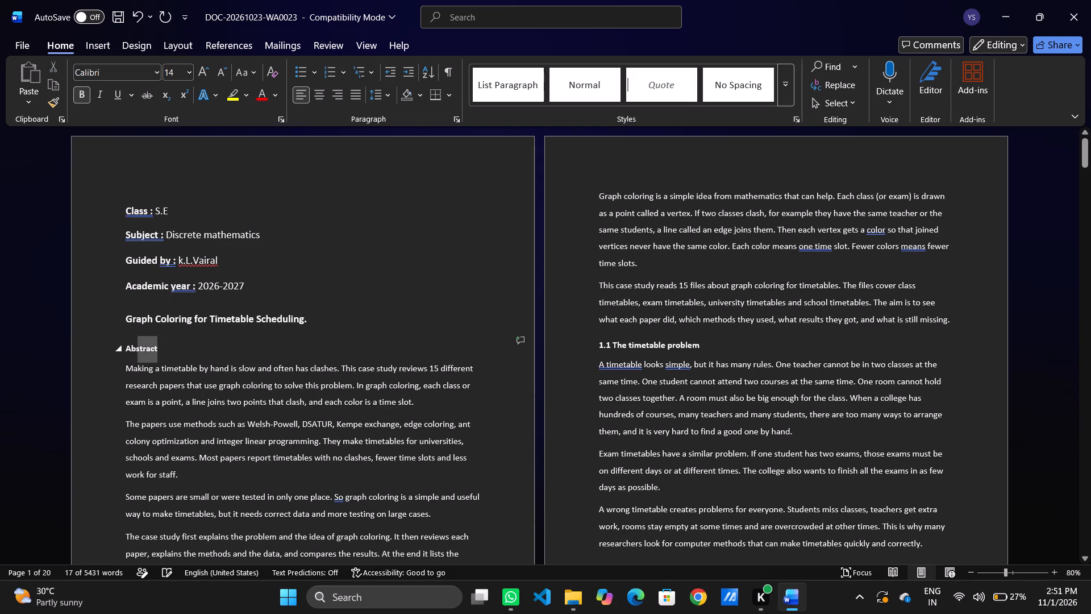
pyautogui.moveTo(127, 338); pyautogui.dragTo(124, 337)
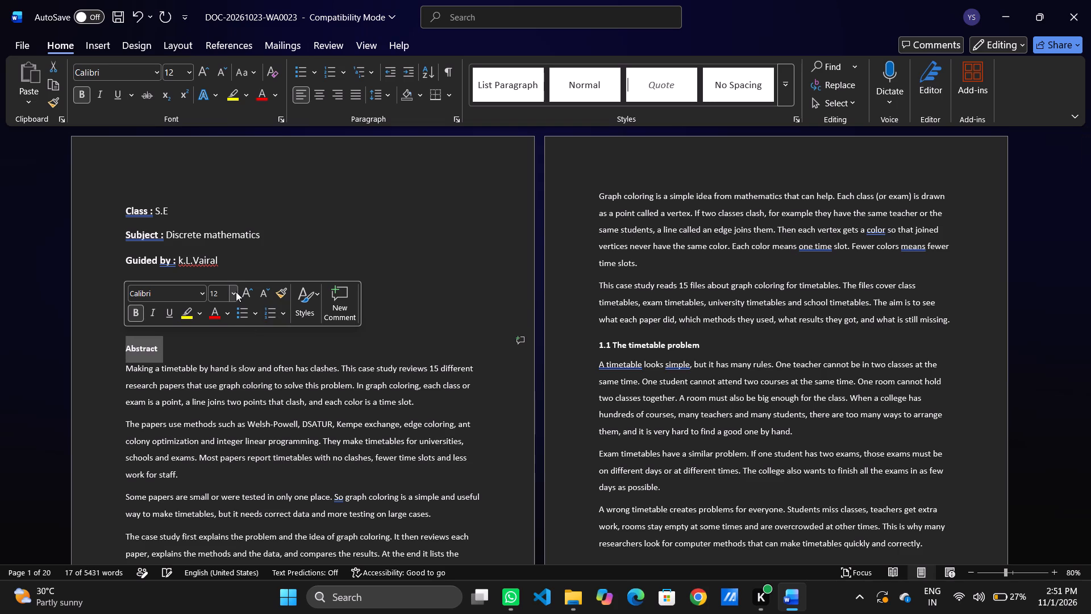
pyautogui.click(236, 292)
pyautogui.click(222, 392)
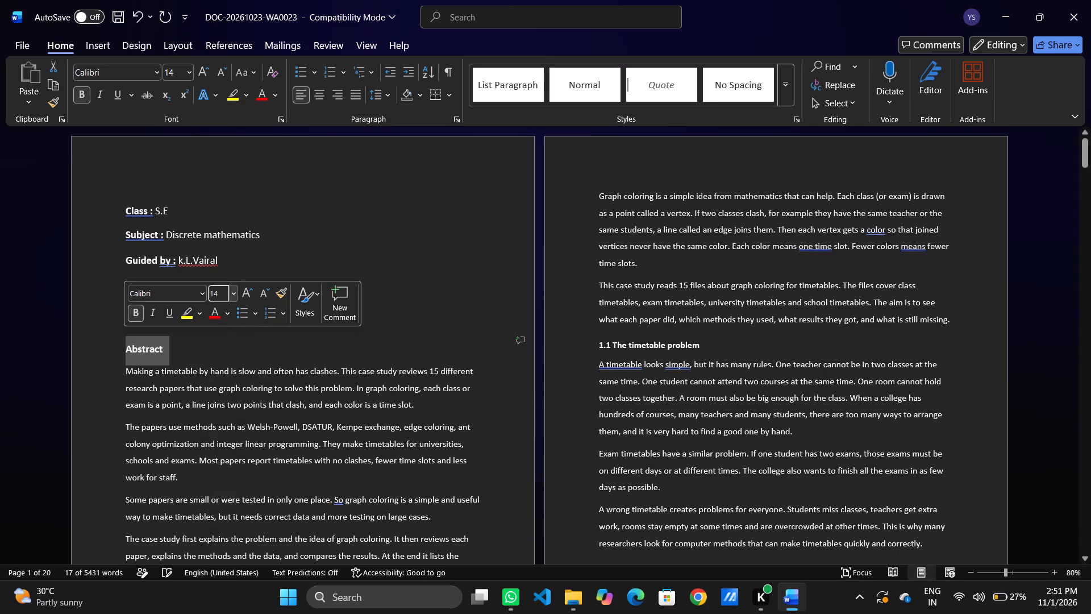
pyautogui.click(288, 338)
# Copy the text from the title "Graph Coloring for Timetable Scheduling." through the end of the Abstract section.
pyautogui.scroll(-1, 288, 338)
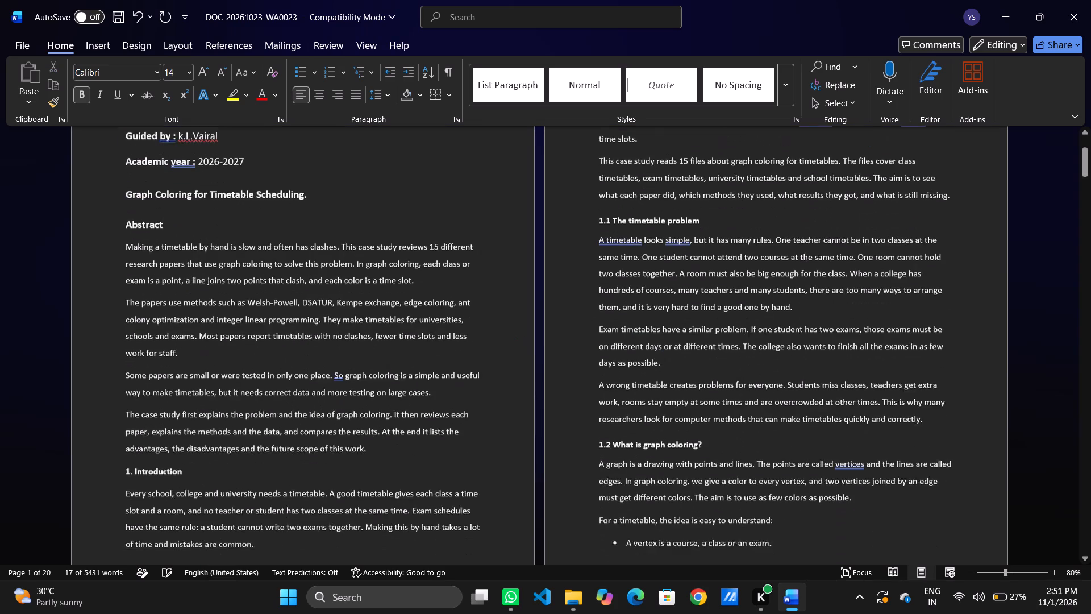
pyautogui.scroll(-1, 288, 338)
pyautogui.scroll(1, 288, 338)
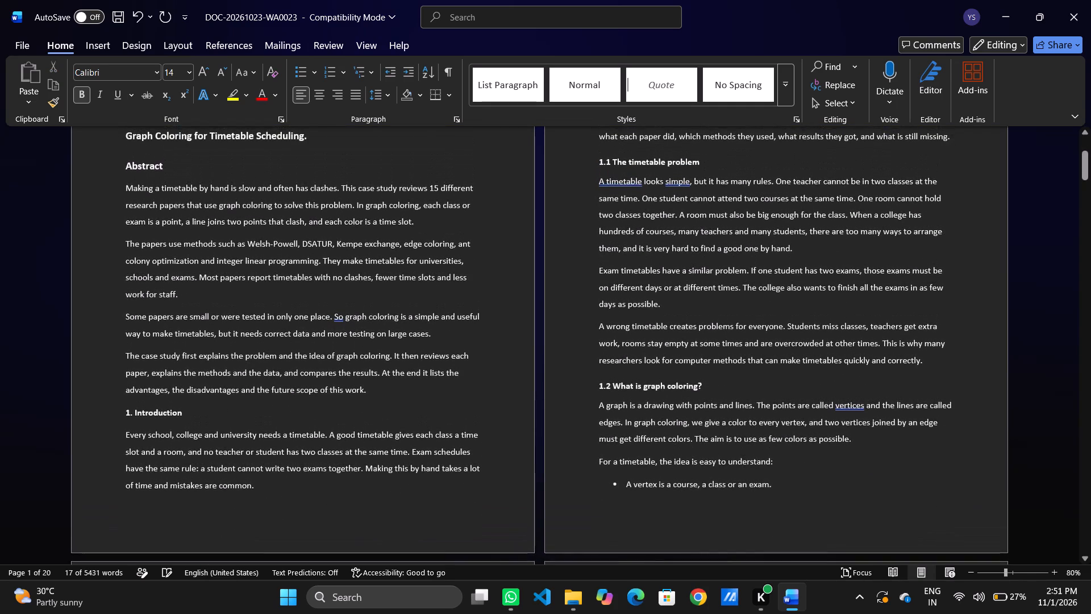
pyautogui.scroll(3, 288, 338)
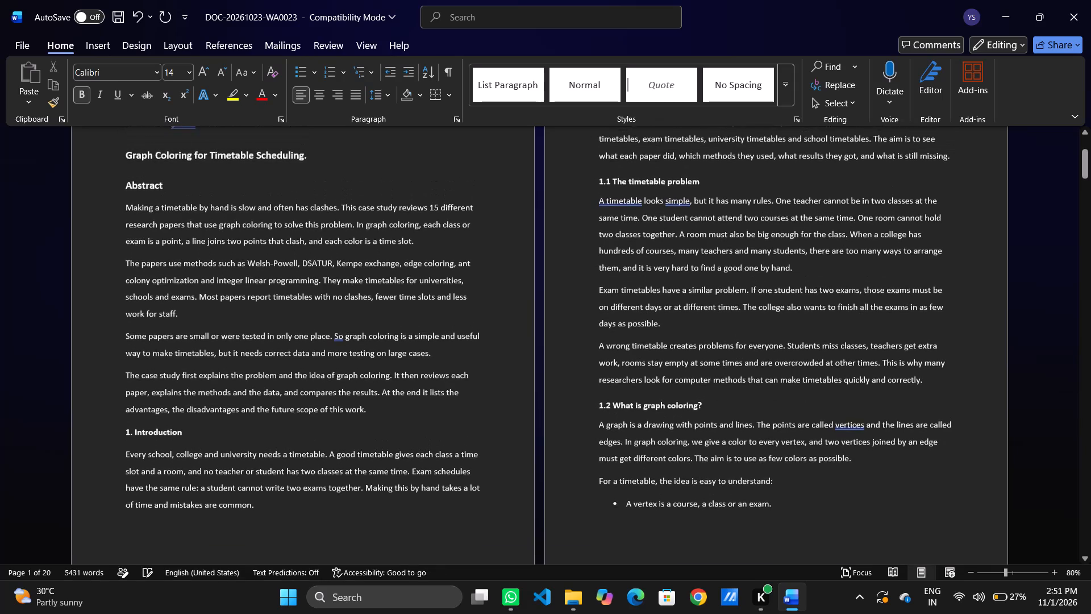
pyautogui.scroll(1, 288, 338)
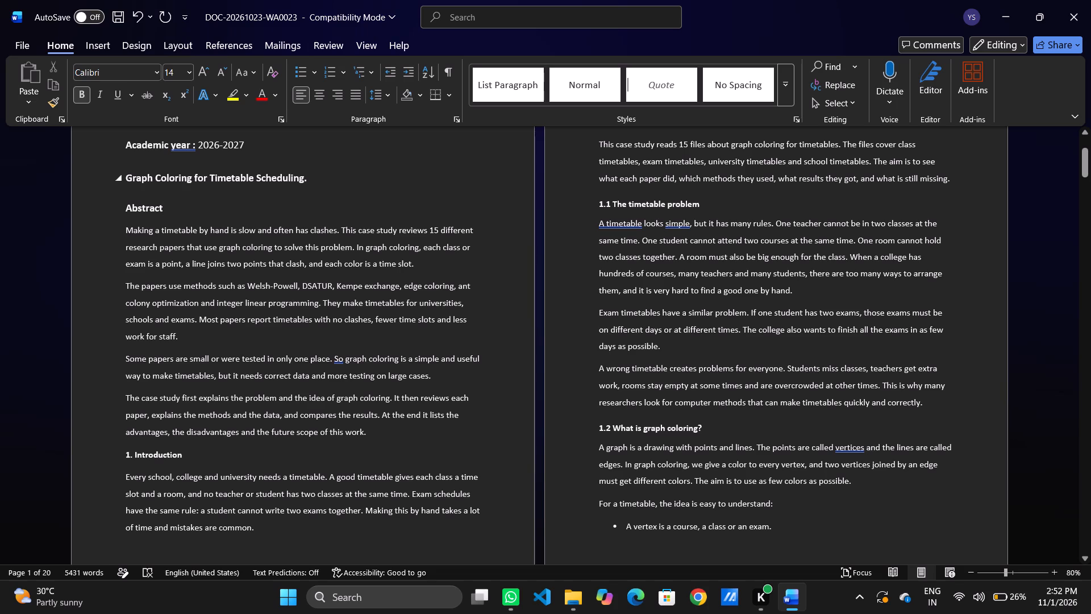
pyautogui.moveTo(130, 170); pyautogui.dragTo(317, 462)
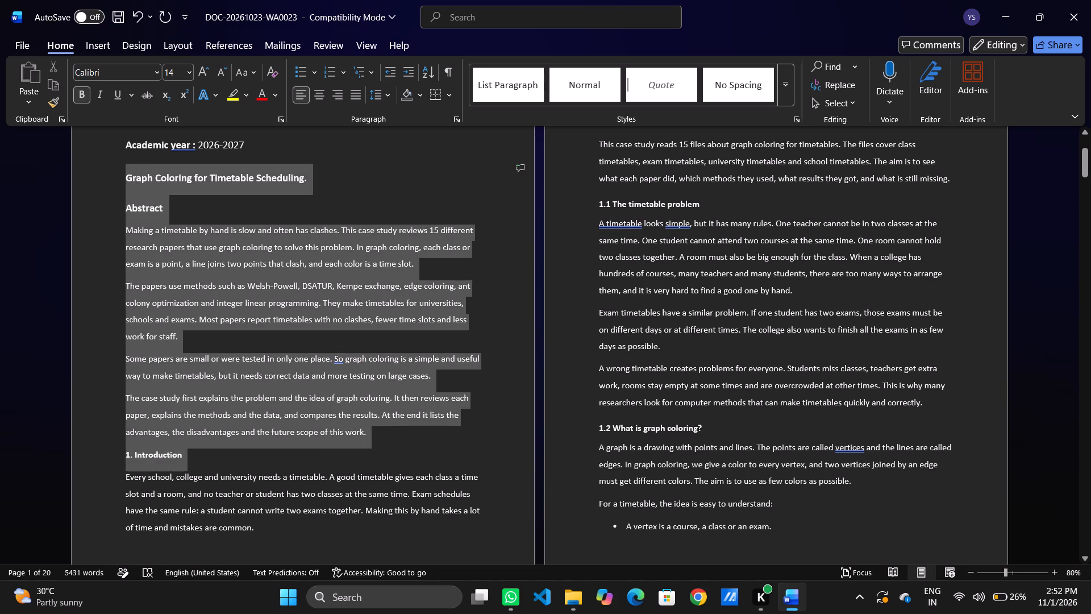
pyautogui.moveTo(317, 462); pyautogui.dragTo(369, 443)
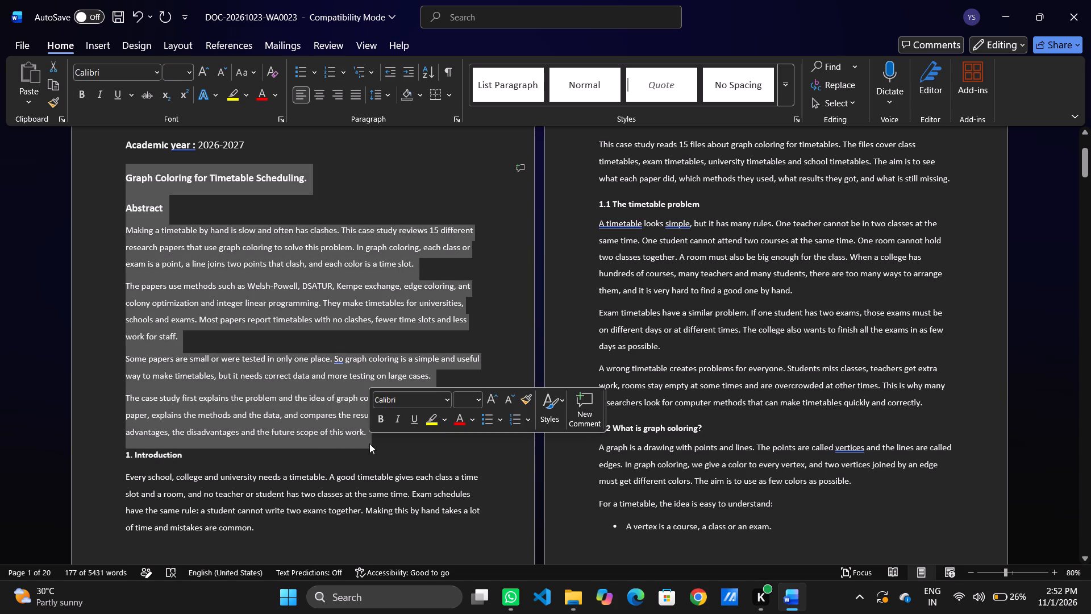
pyautogui.hotkey('ctrl', 'c')
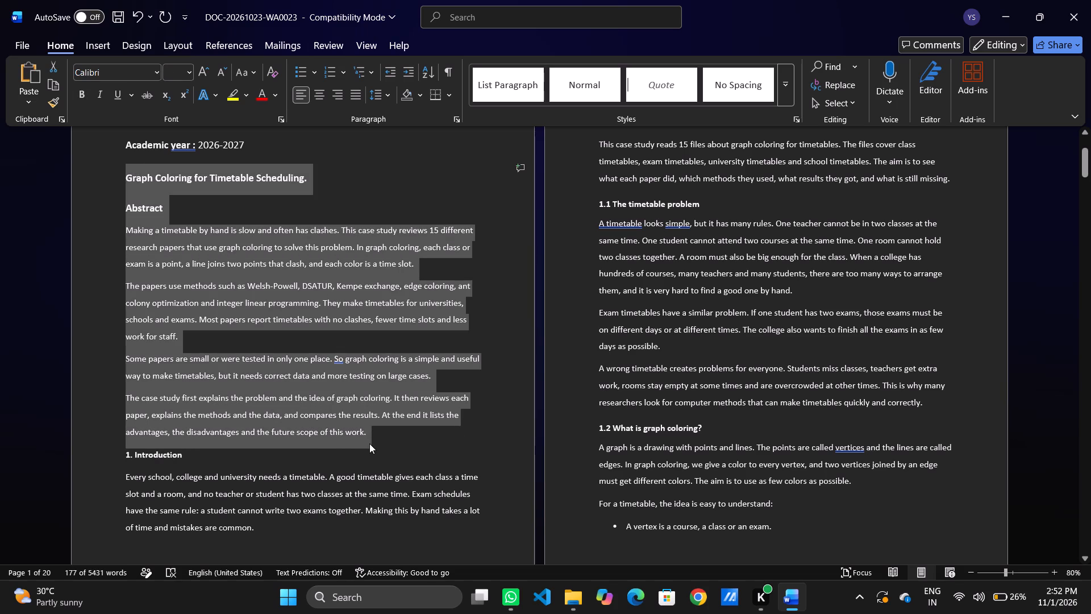
pyautogui.click(696, 599)
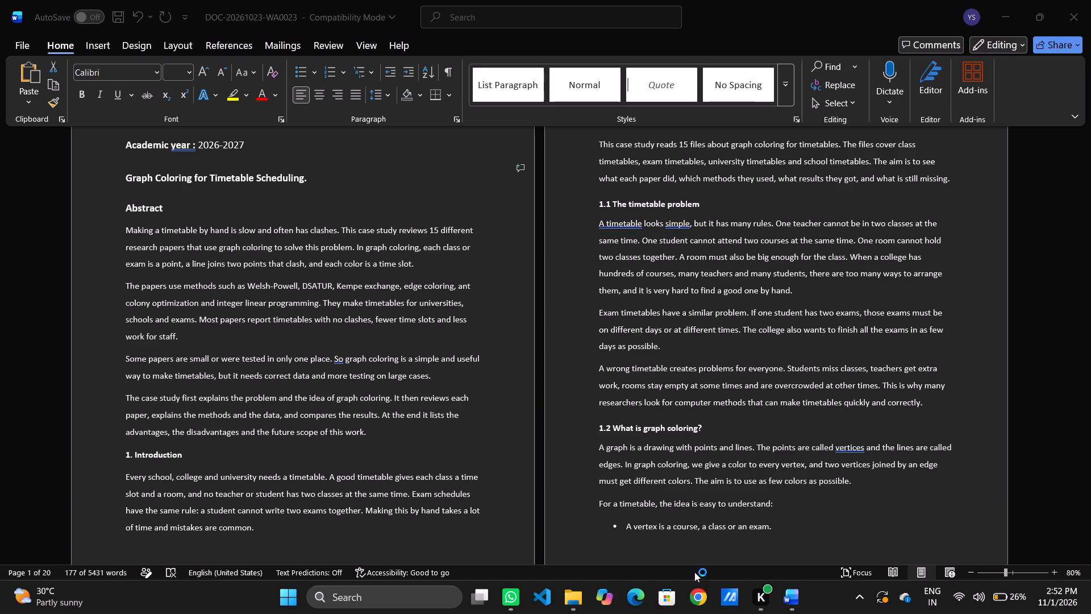
pyautogui.click(534, 347)
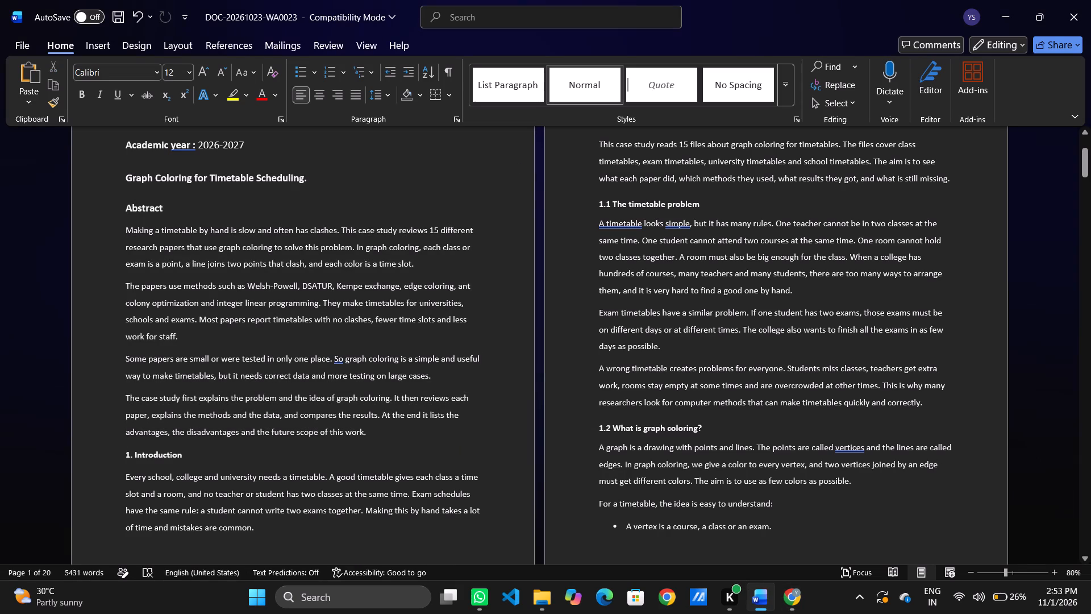
pyautogui.moveTo(190, 454); pyautogui.dragTo(100, 459)
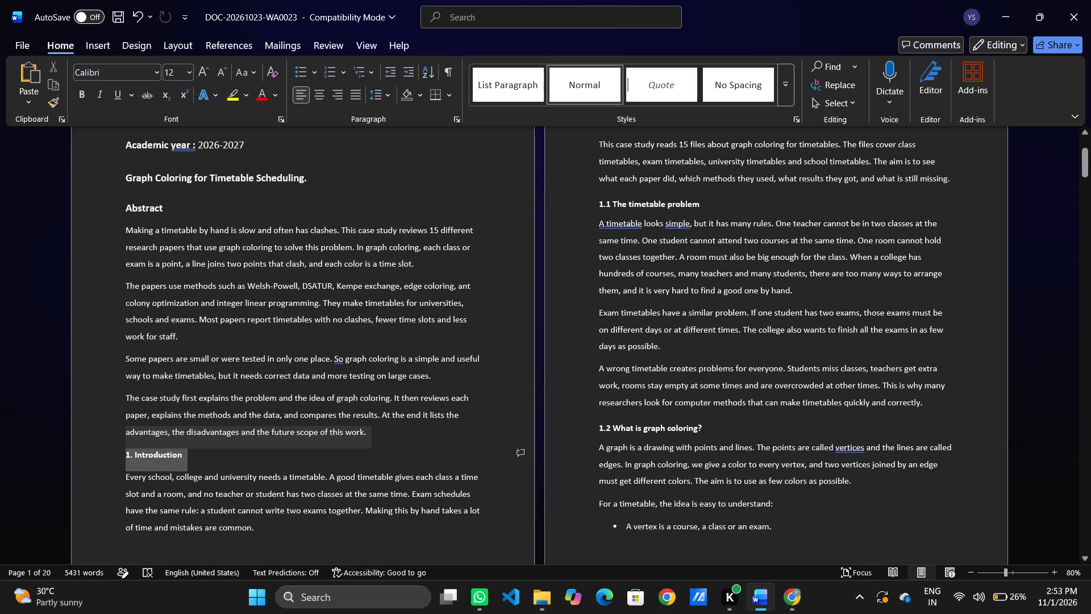
pyautogui.click(209, 416)
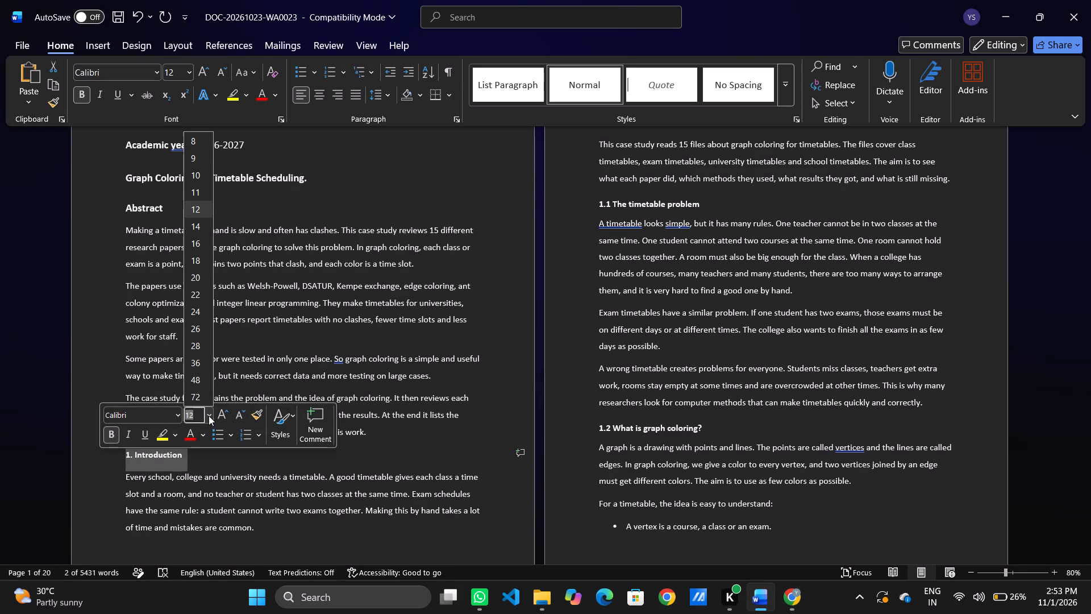
pyautogui.click(200, 224)
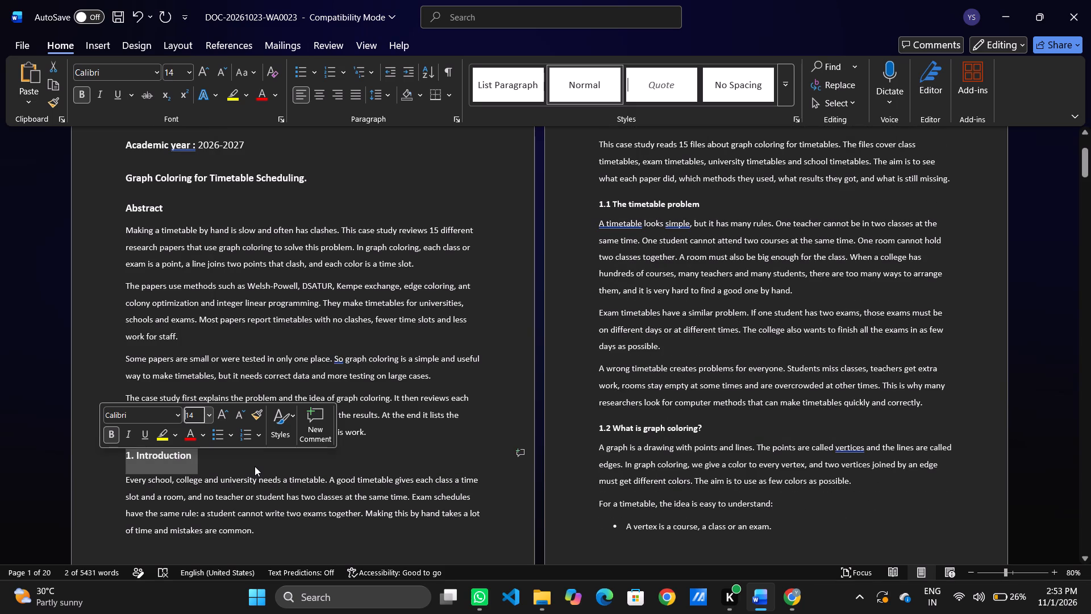
pyautogui.click(255, 466)
# Review the case study's headings and layout from "1. Introduction" through the methodology section and back to the first page.
pyautogui.scroll(-2, 255, 466)
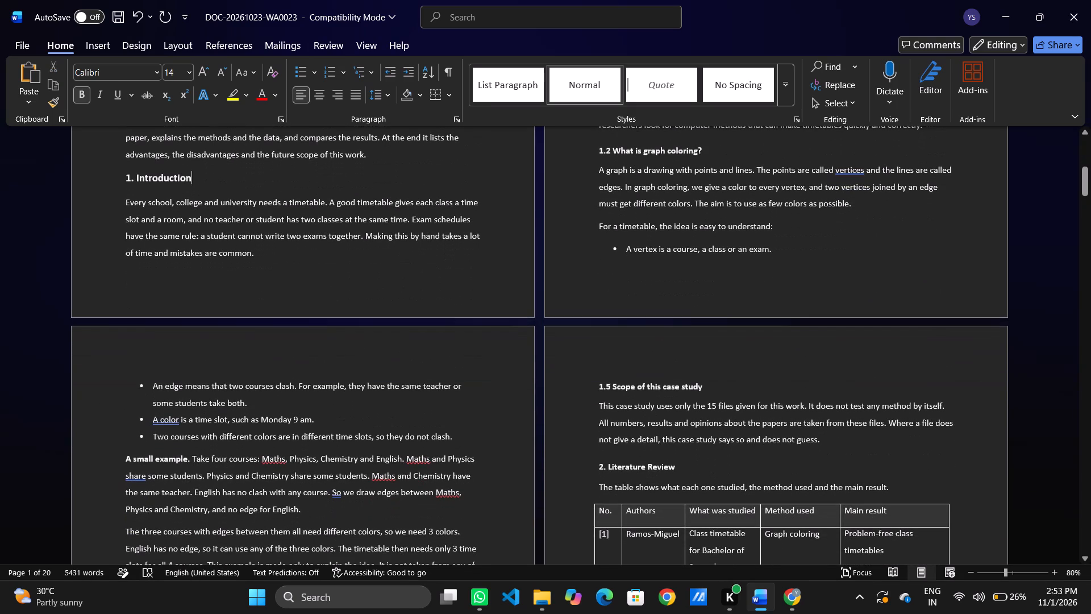
pyautogui.keyDown('ctrl'); pyautogui.scroll(-2, 252, 387); pyautogui.keyUp('ctrl')
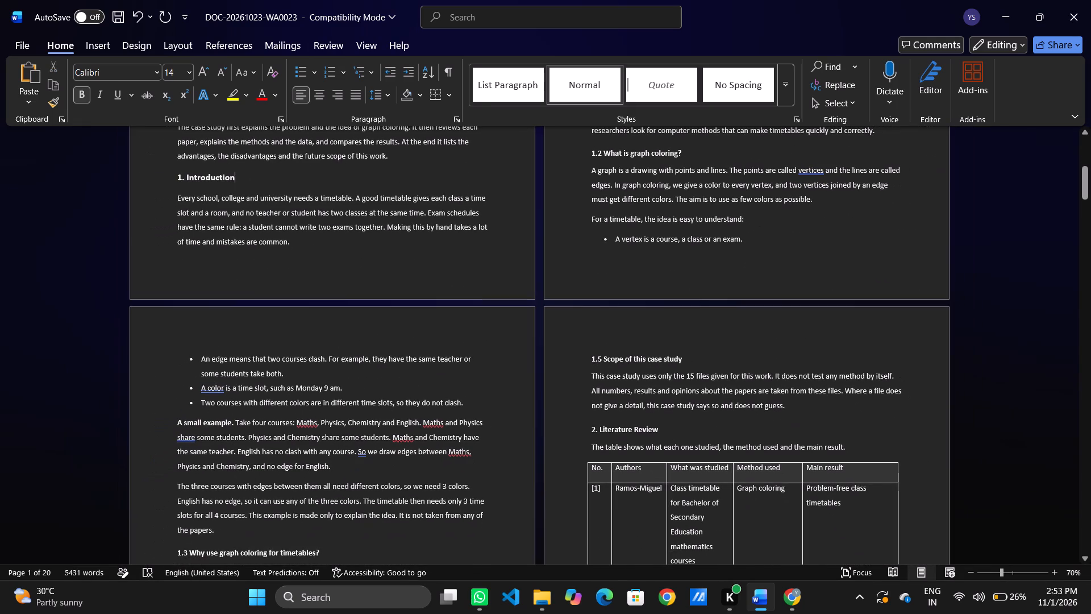
pyautogui.scroll(-1, 252, 387)
pyautogui.scroll(-2, 288, 342)
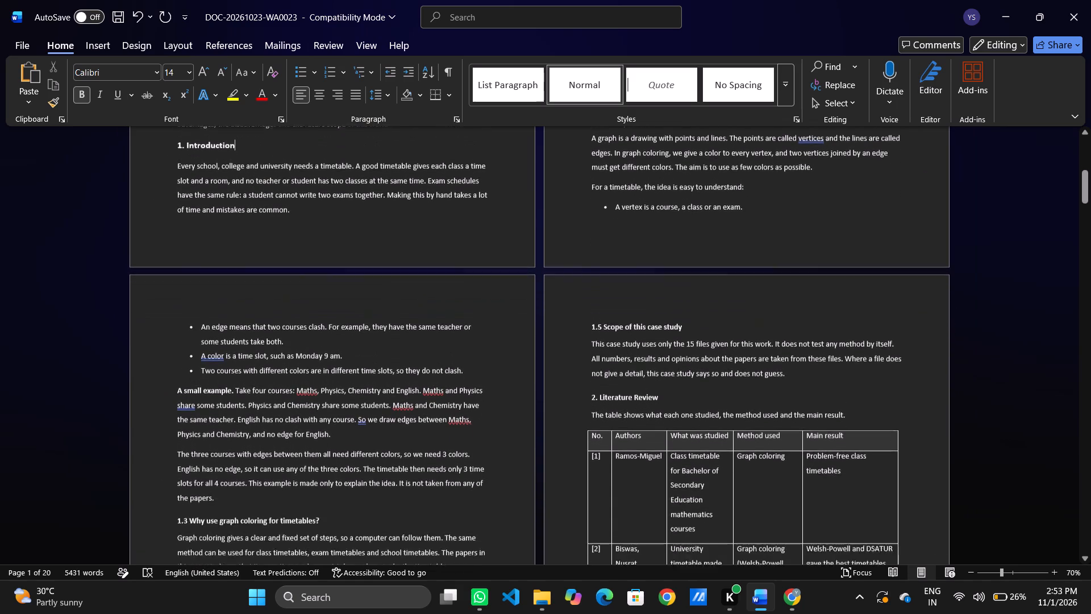
pyautogui.scroll(-2, 288, 342)
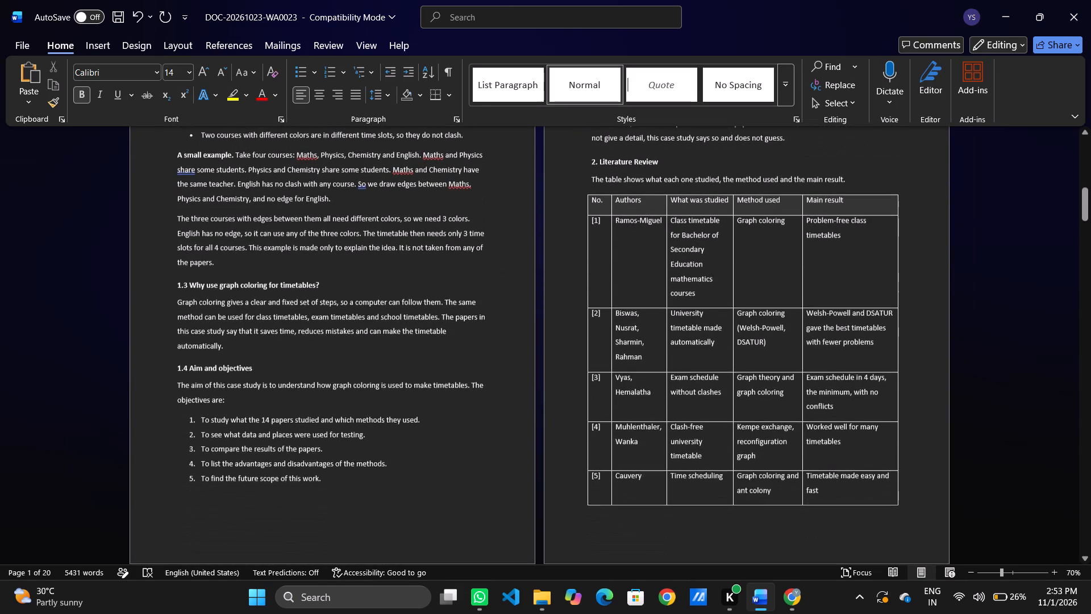
pyautogui.scroll(-3, 288, 342)
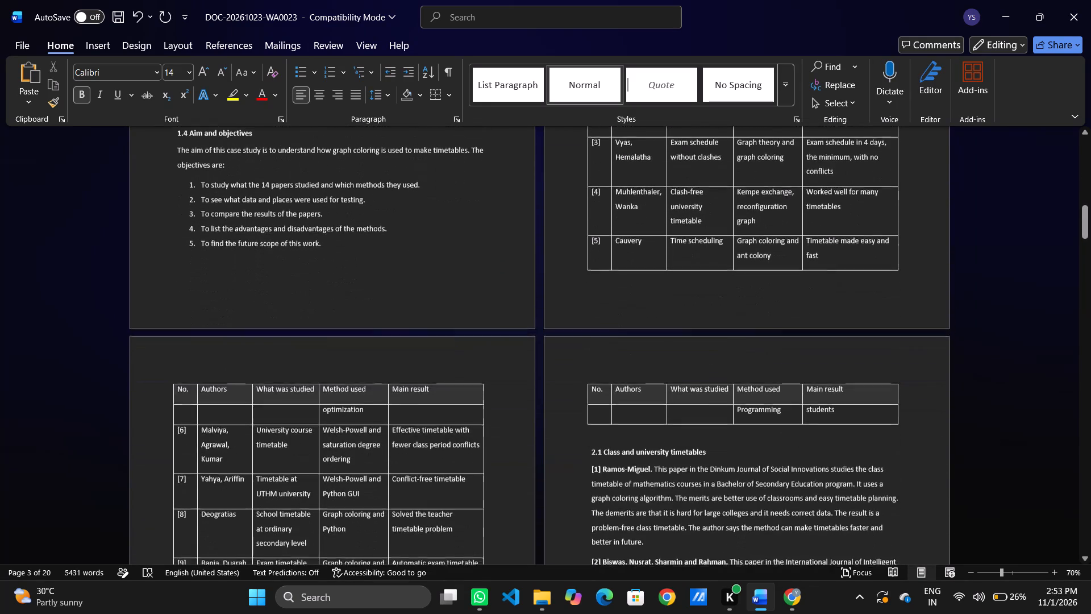
pyautogui.scroll(-2, 288, 342)
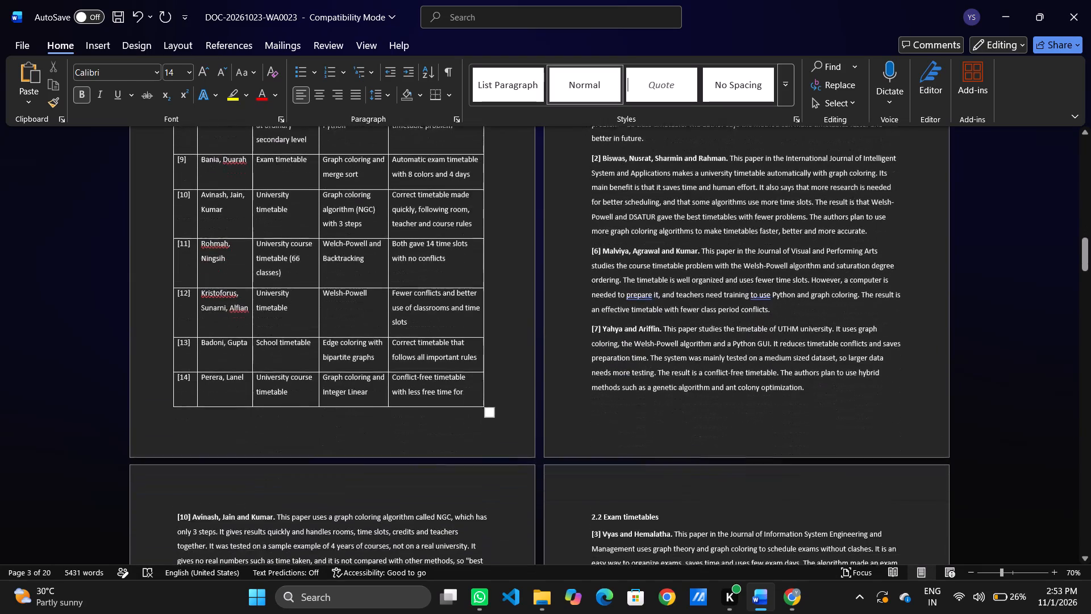
pyautogui.scroll(-2, 288, 342)
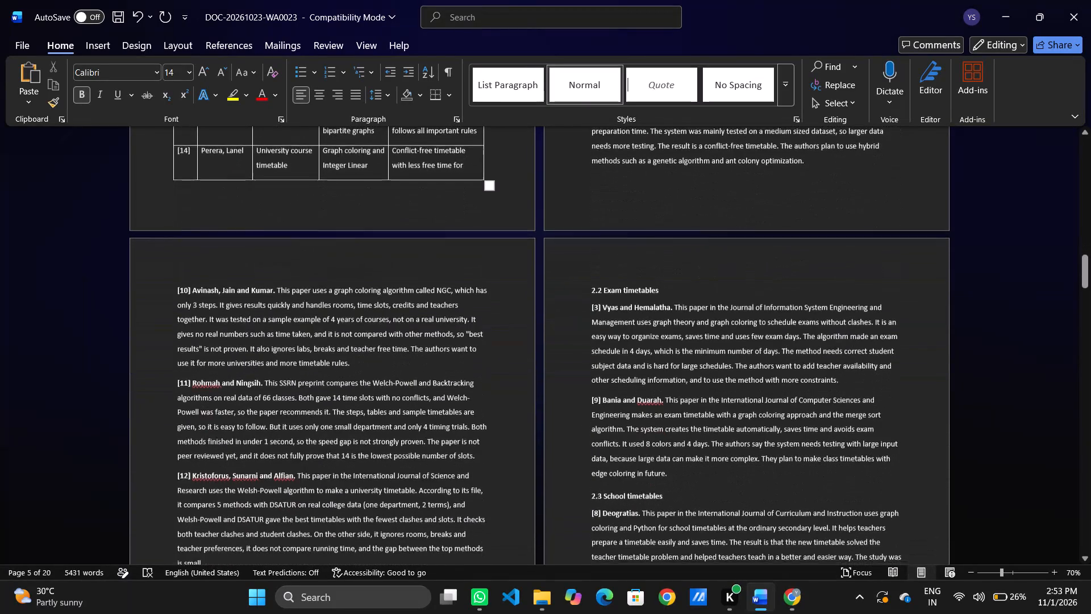
pyautogui.scroll(-2, 288, 342)
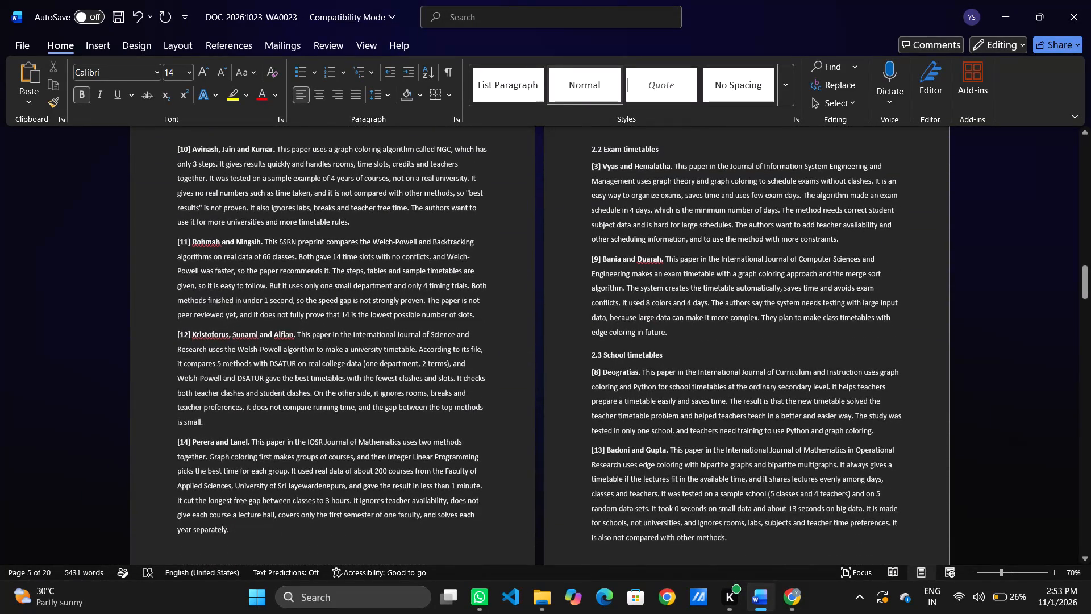
pyautogui.scroll(-3, 288, 342)
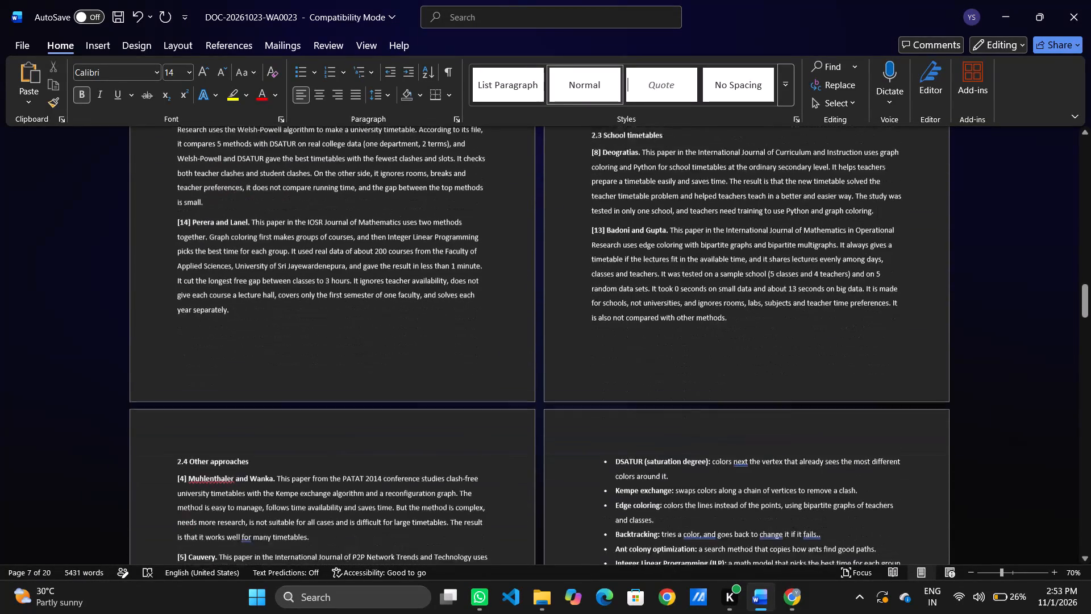
pyautogui.scroll(-3, 288, 342)
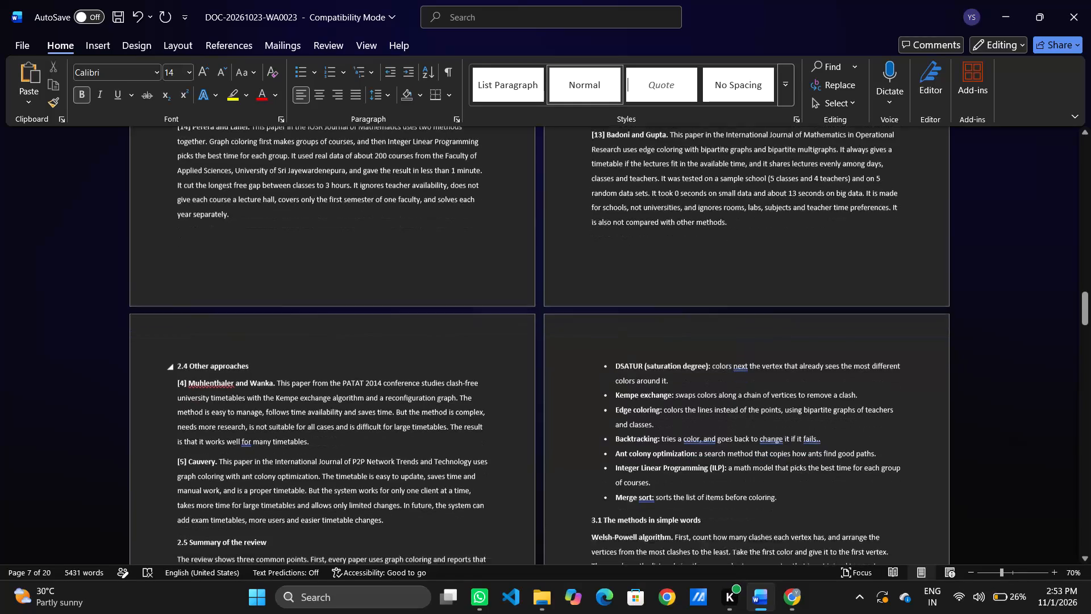
pyautogui.scroll(-1, 288, 342)
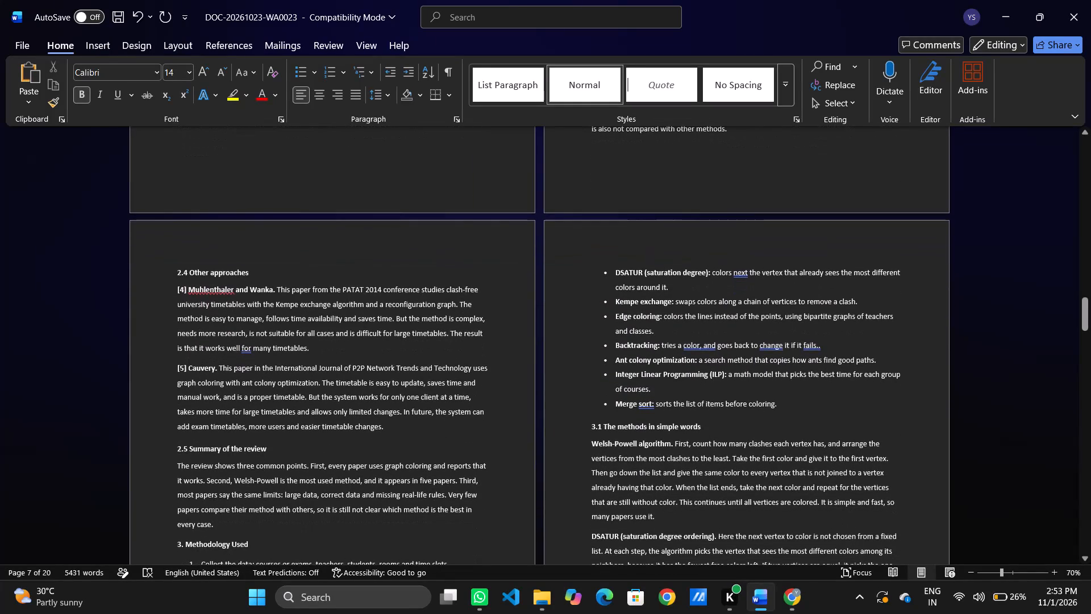
pyautogui.scroll(-3, 288, 342)
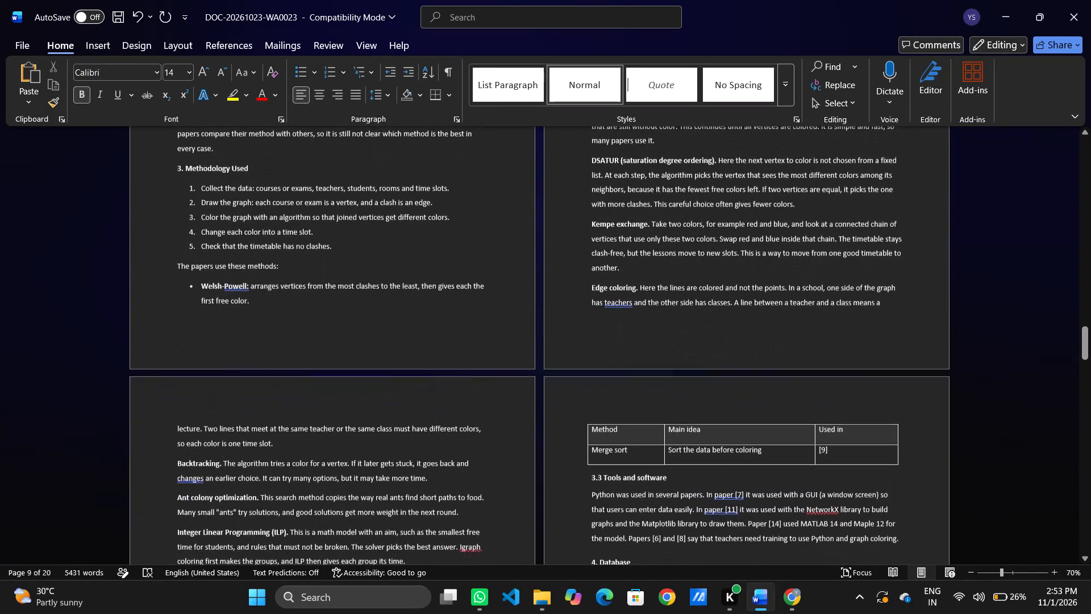
pyautogui.scroll(2, 288, 342)
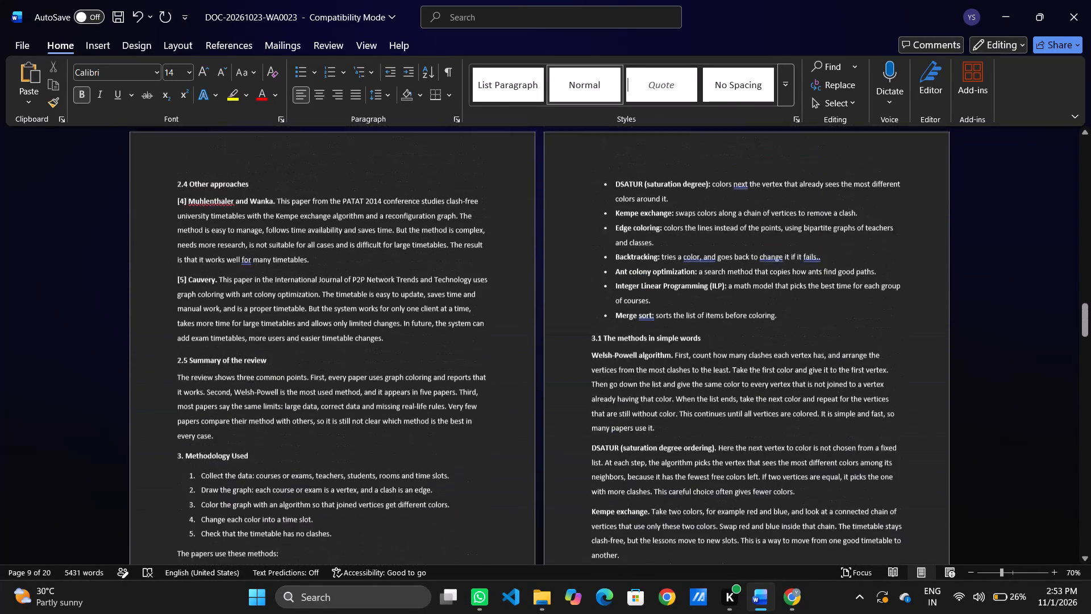
pyautogui.scroll(6, 288, 342)
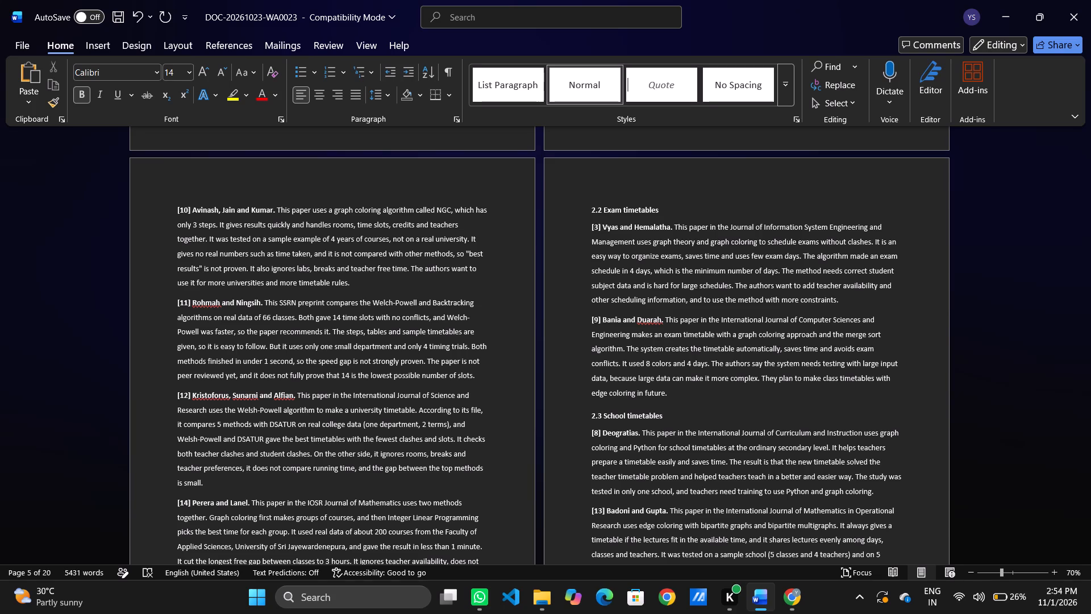
pyautogui.scroll(9, 288, 342)
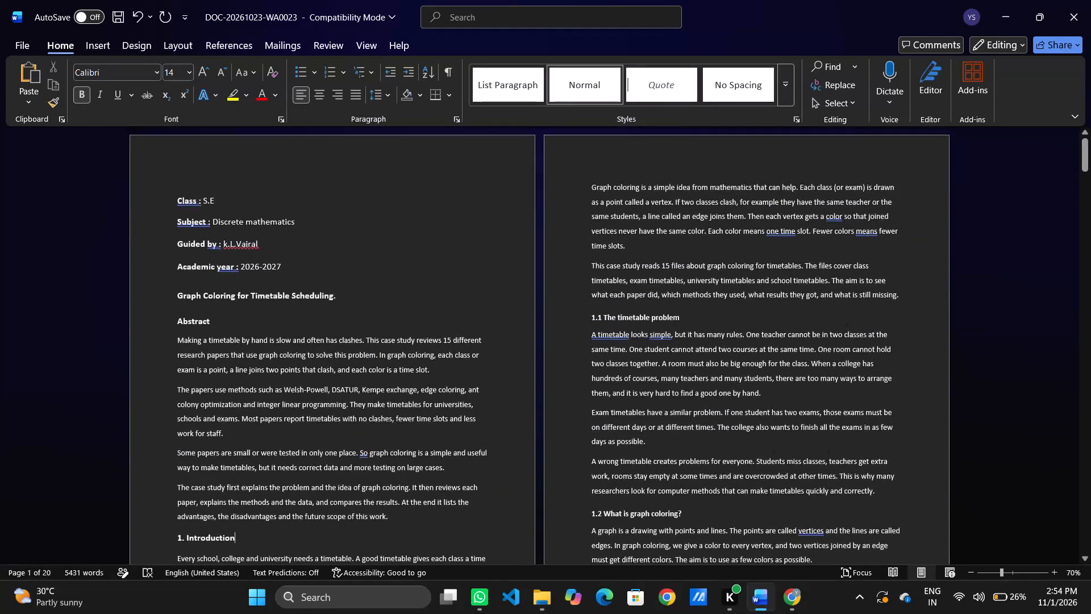
# Examine the introduction subsections and the literature review table pages for headings still needing formatting.
pyautogui.scroll(-3, 288, 342)
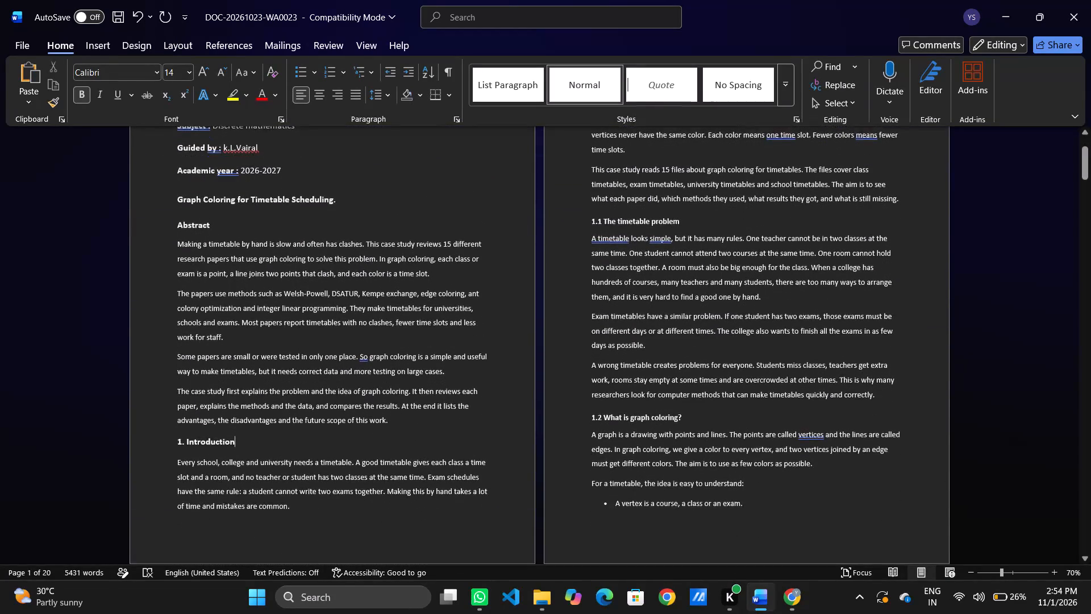
pyautogui.scroll(-3, 288, 342)
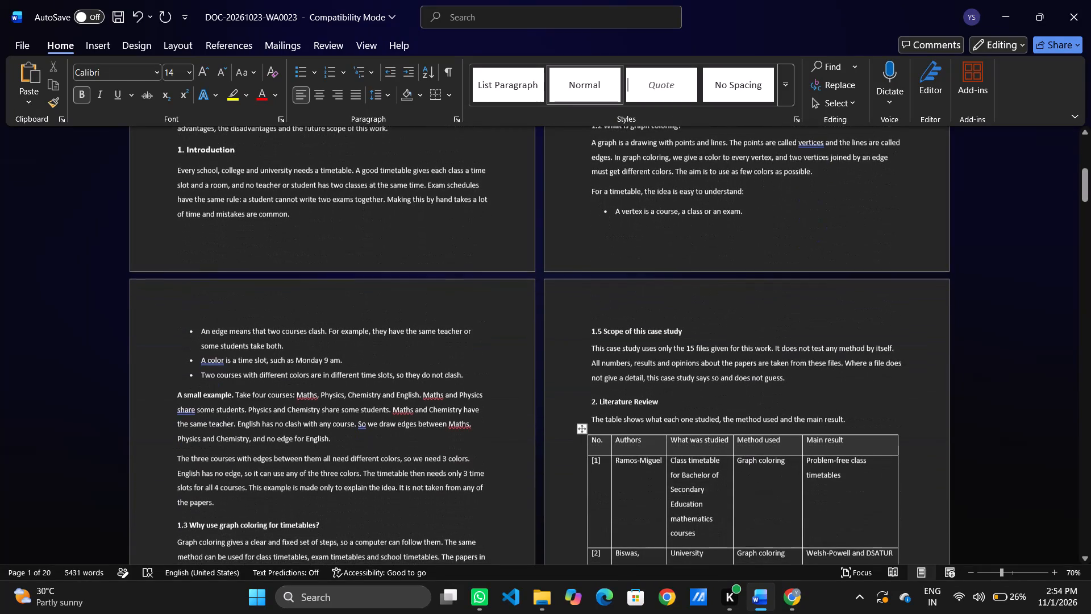
pyautogui.scroll(-3, 288, 342)
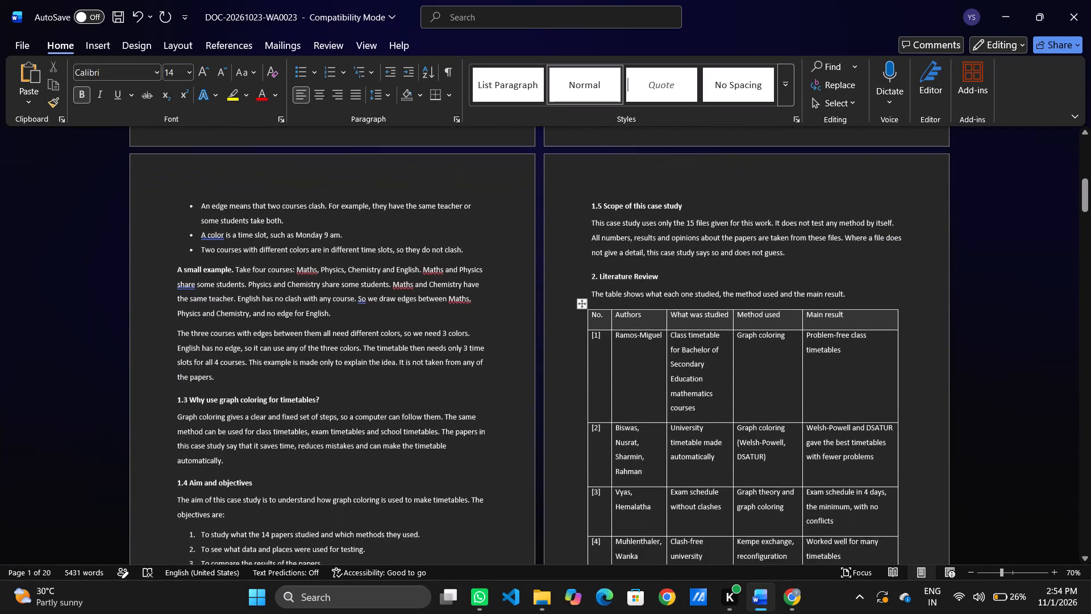
pyautogui.scroll(-4, 288, 342)
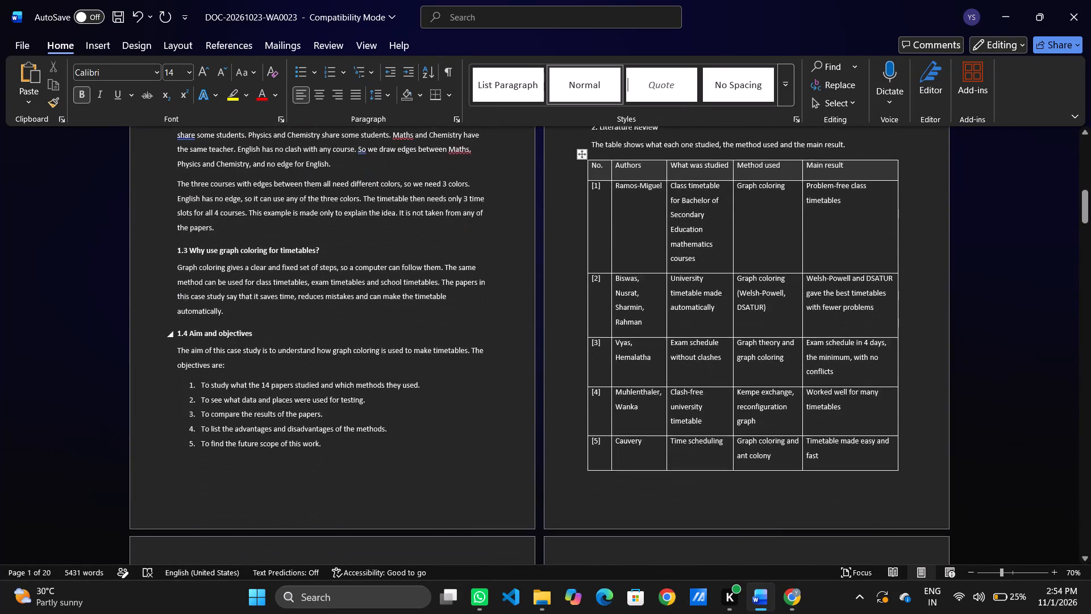
pyautogui.scroll(-4, 288, 342)
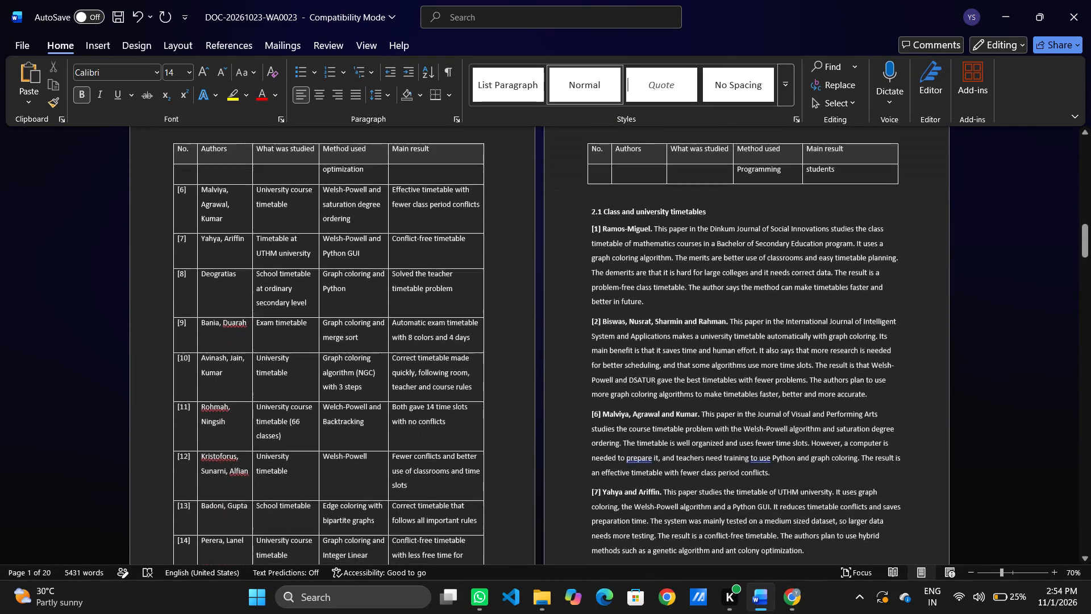
pyautogui.scroll(-3, 288, 342)
pyautogui.scroll(2, 288, 342)
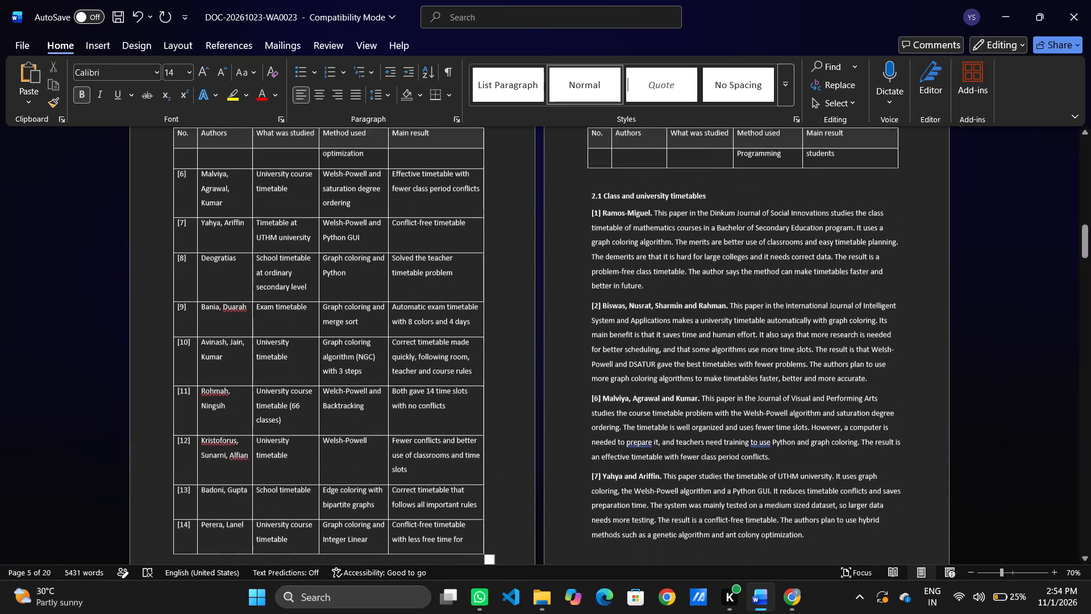
pyautogui.scroll(1, 288, 342)
pyautogui.scroll(-1, 288, 342)
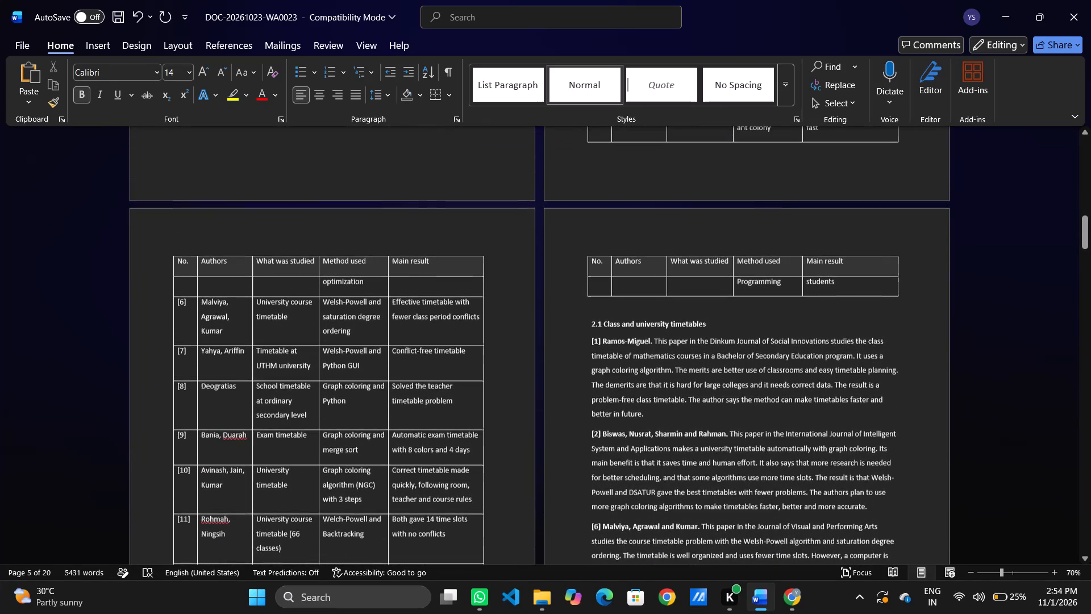
pyautogui.scroll(-1, 288, 342)
pyautogui.scroll(5, 288, 342)
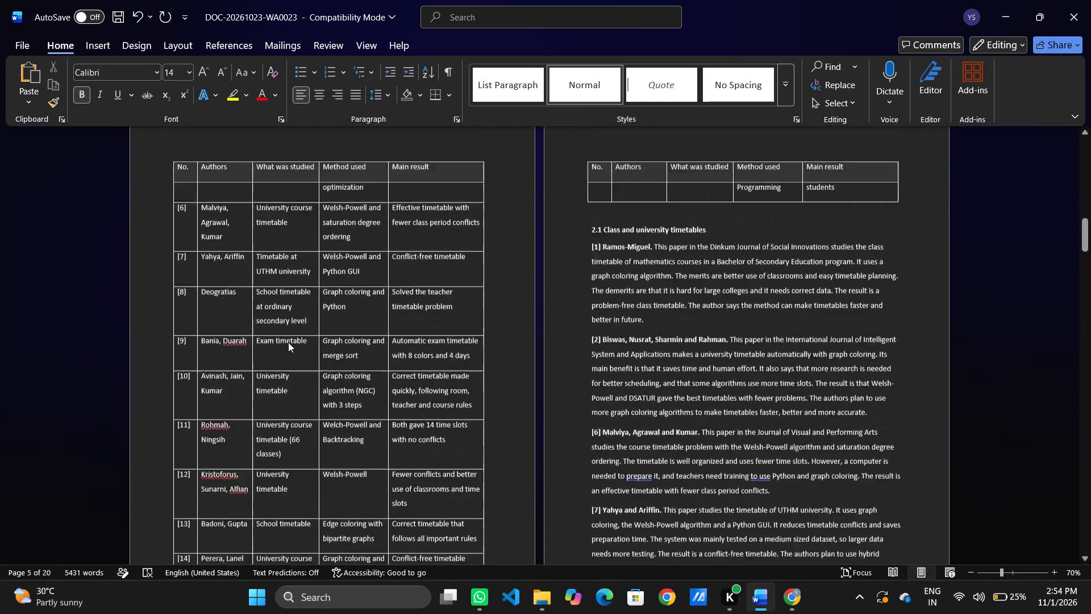
# Set the font size of the "2. Literature Review" heading to 14.
pyautogui.scroll(3, 288, 342)
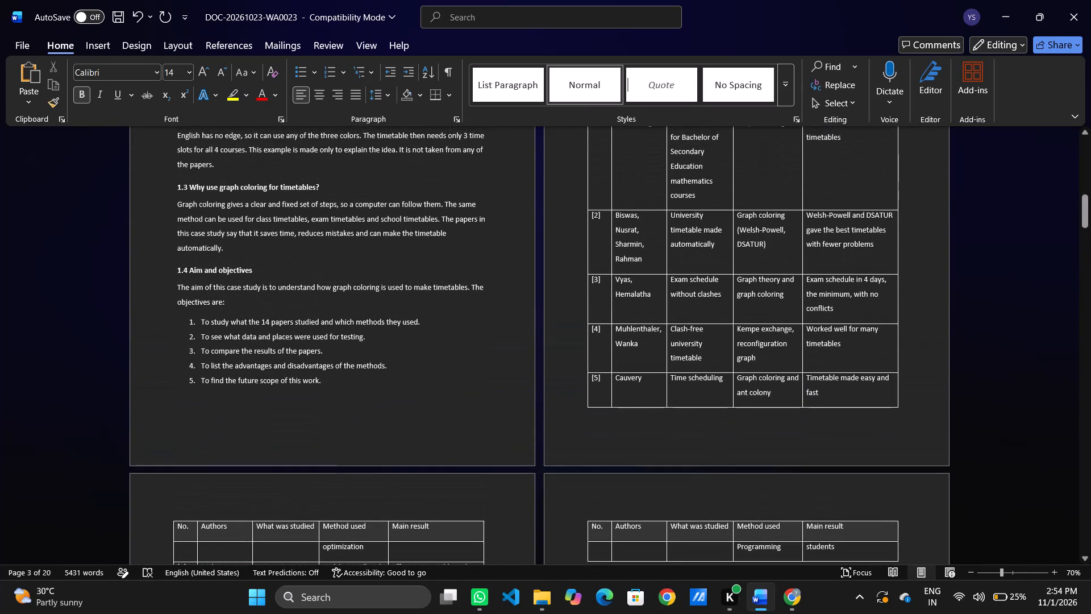
pyautogui.scroll(1, 288, 342)
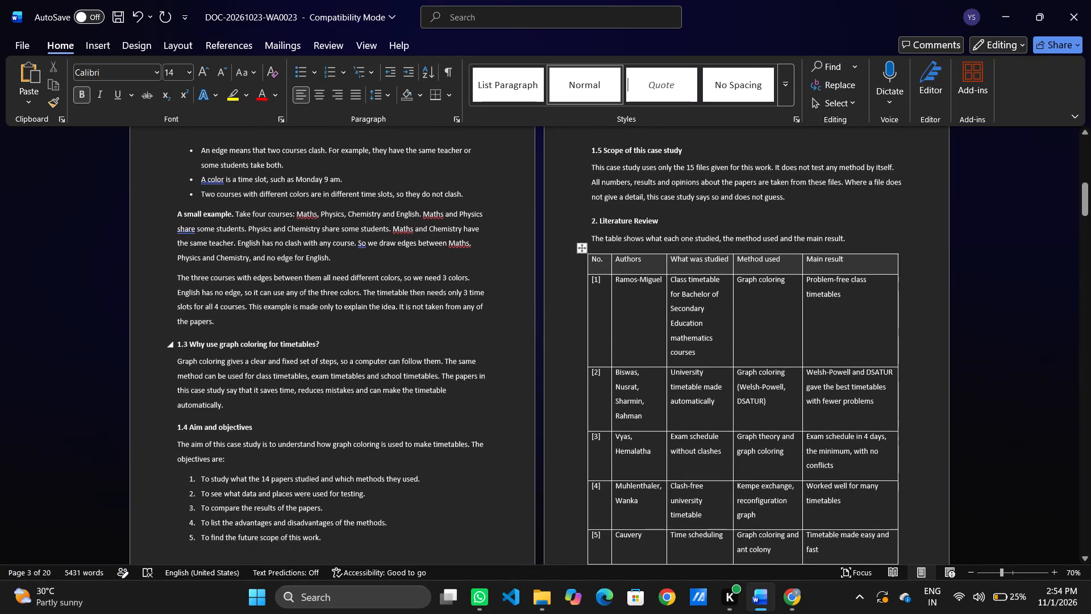
pyautogui.scroll(1, 288, 342)
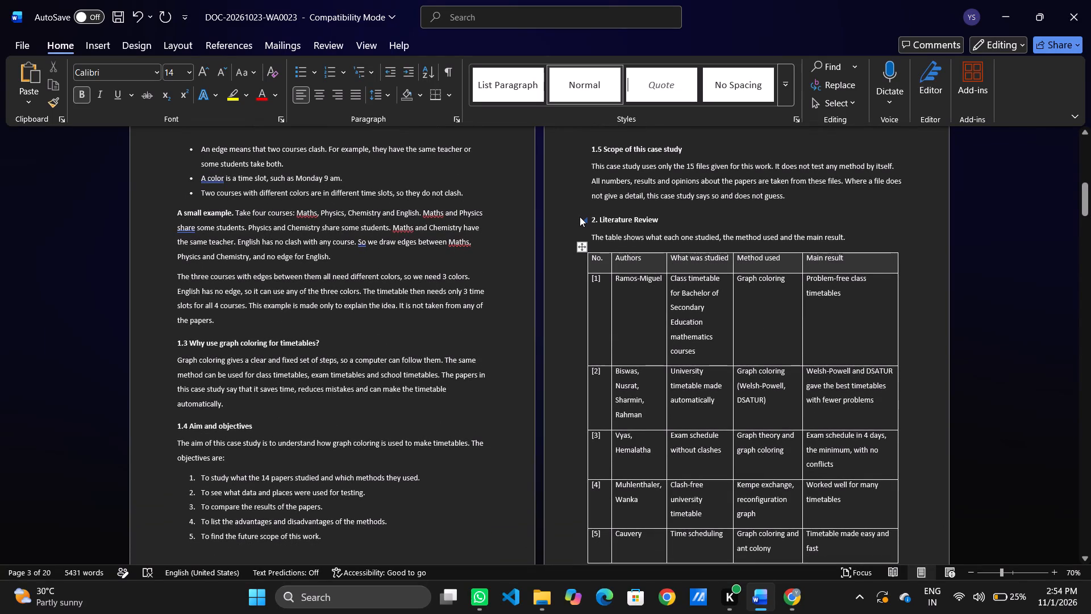
pyautogui.click(585, 195)
pyautogui.scroll(1, 583, 212)
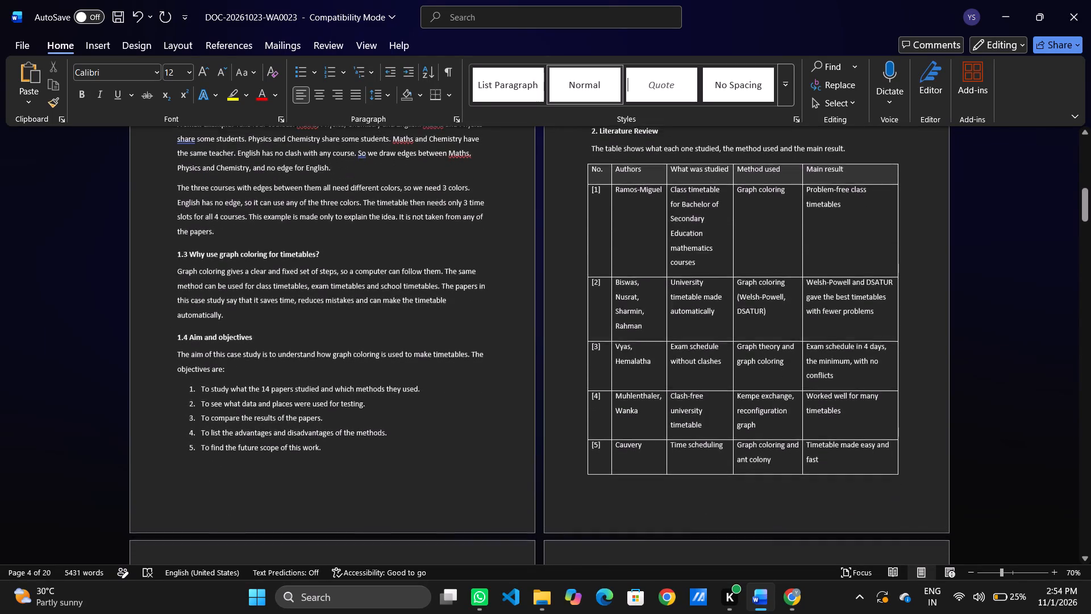
pyautogui.scroll(1, 583, 212)
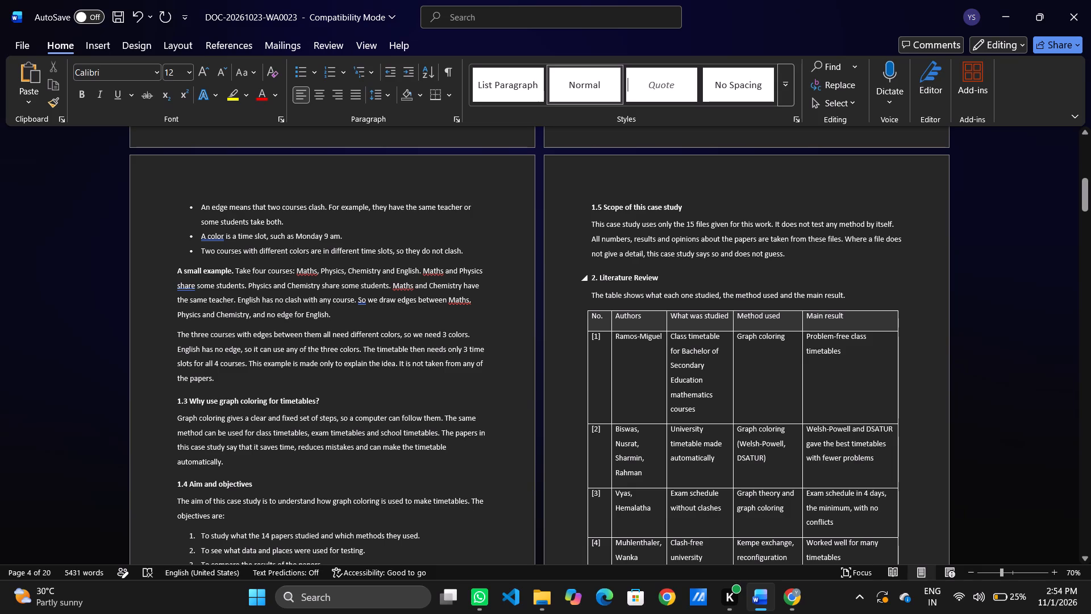
pyautogui.moveTo(664, 277); pyautogui.dragTo(592, 272)
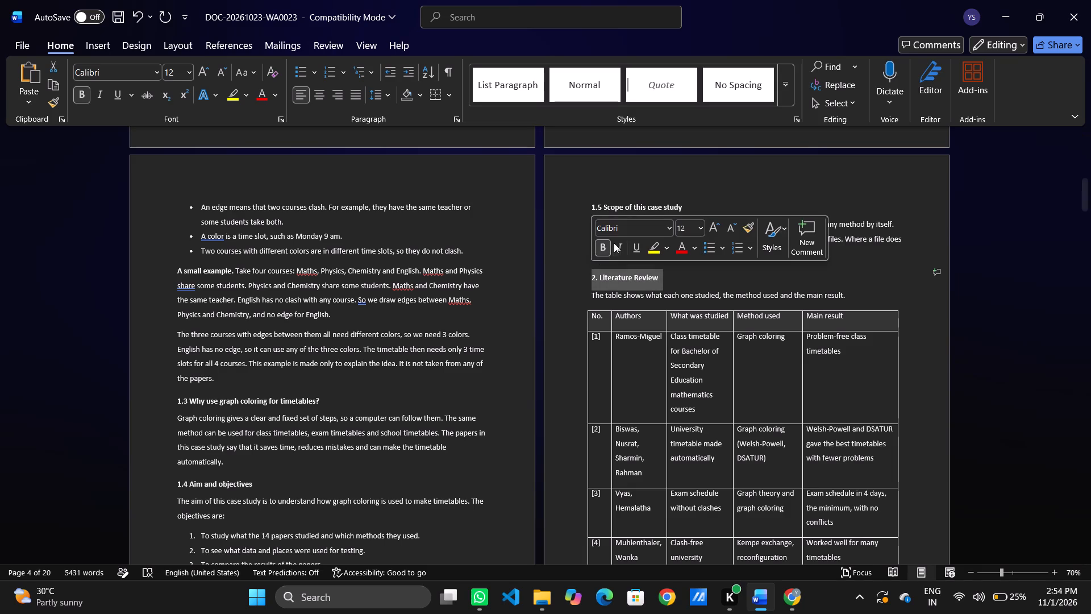
pyautogui.click(698, 231)
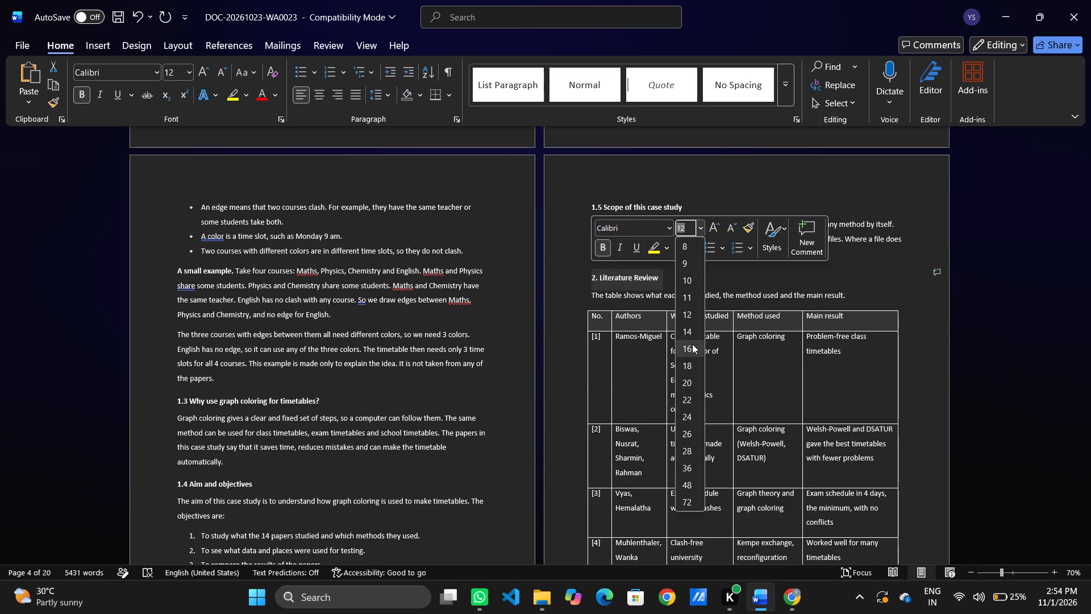
pyautogui.click(689, 333)
pyautogui.click(689, 272)
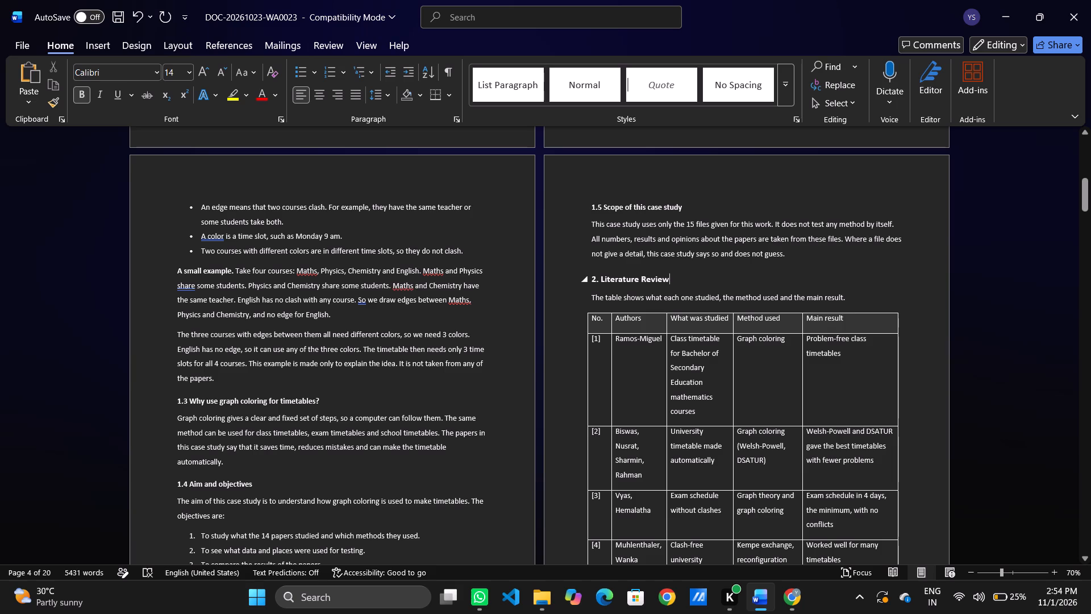
# Examine the literature review table and subsections 2.1 to 2.4 for main section headings still needing formatting.
pyautogui.scroll(-2, 689, 272)
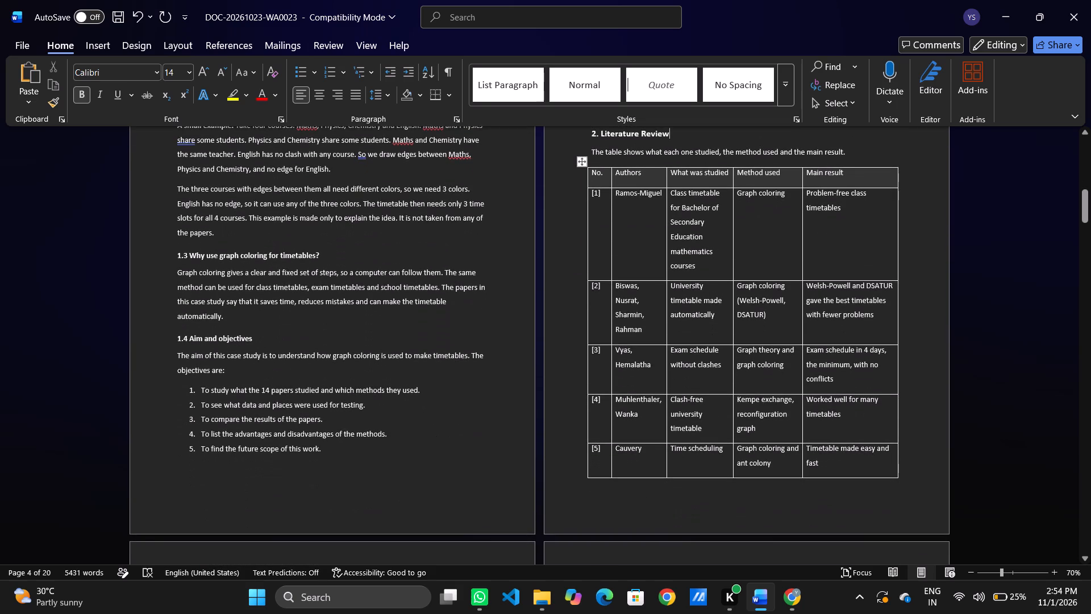
pyautogui.scroll(-1, 689, 272)
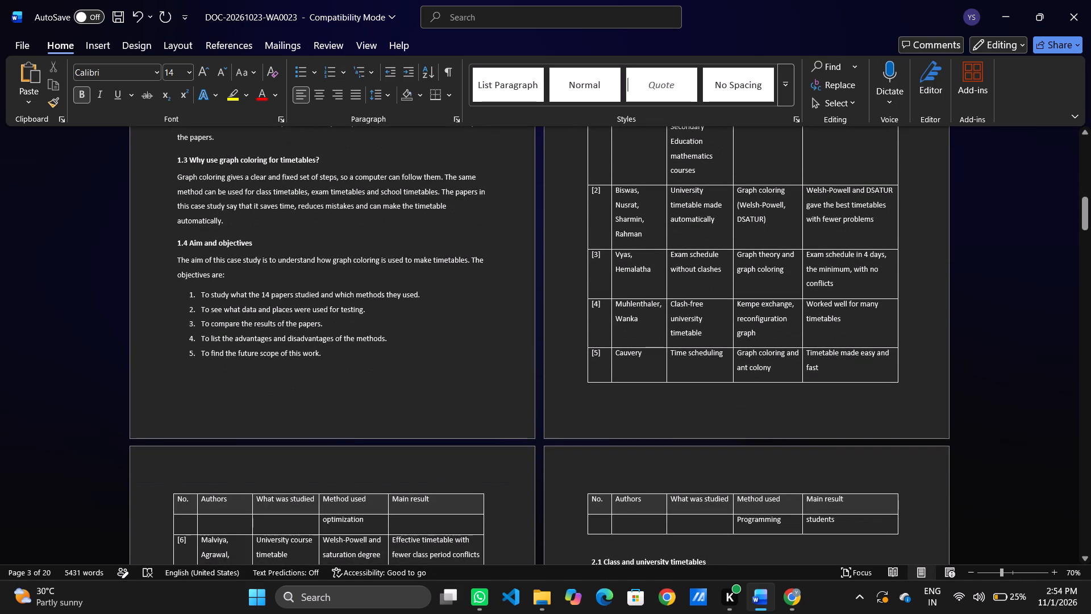
pyautogui.scroll(-1, 689, 272)
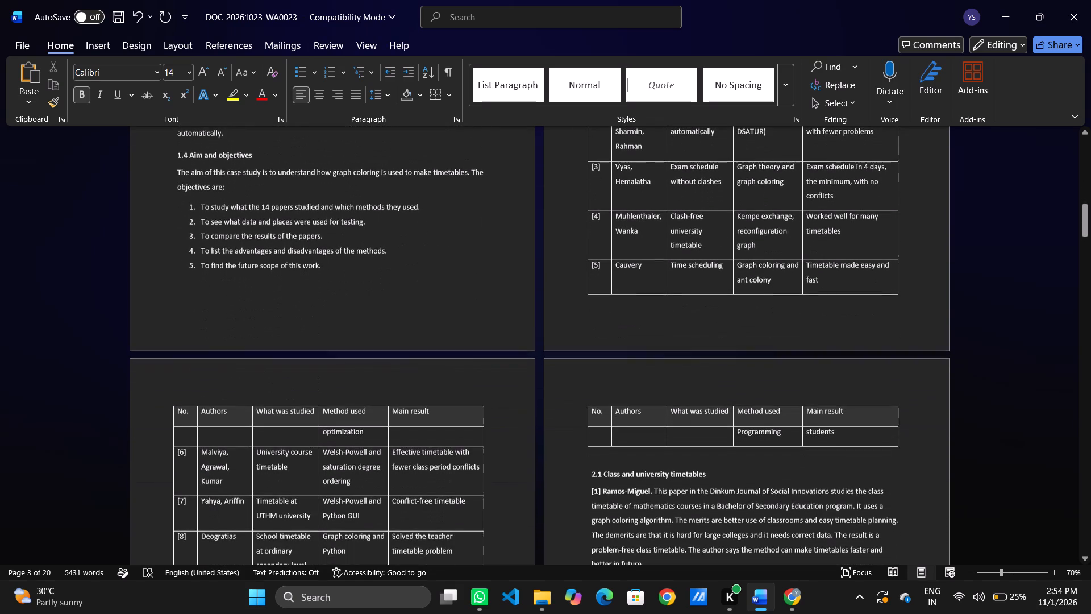
pyautogui.scroll(-2, 689, 272)
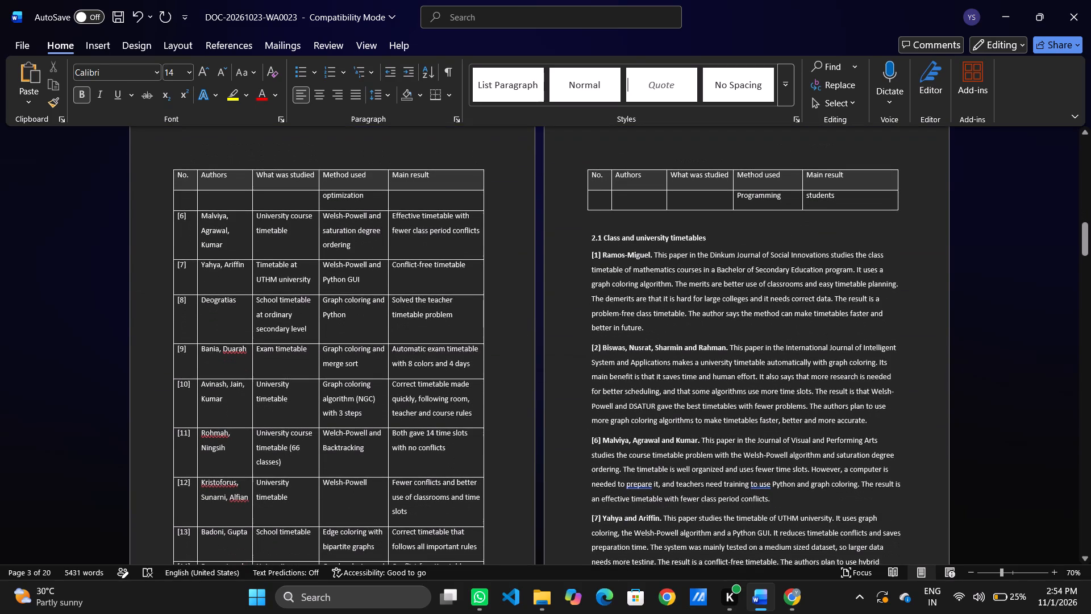
pyautogui.scroll(-3, 689, 272)
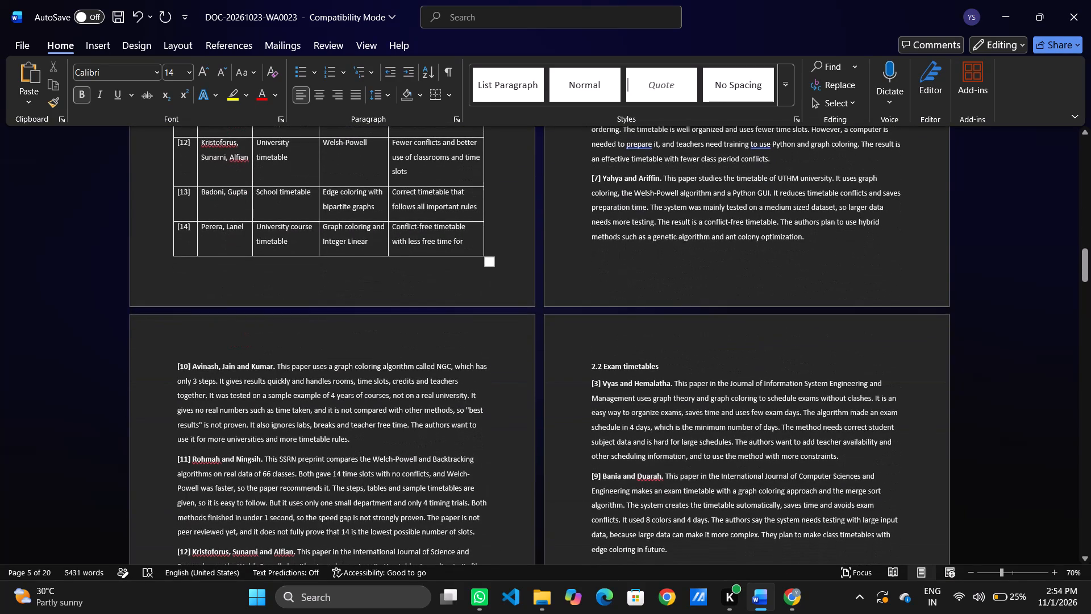
pyautogui.scroll(-2, 689, 272)
pyautogui.scroll(-3, 541, 278)
pyautogui.scroll(2, 541, 278)
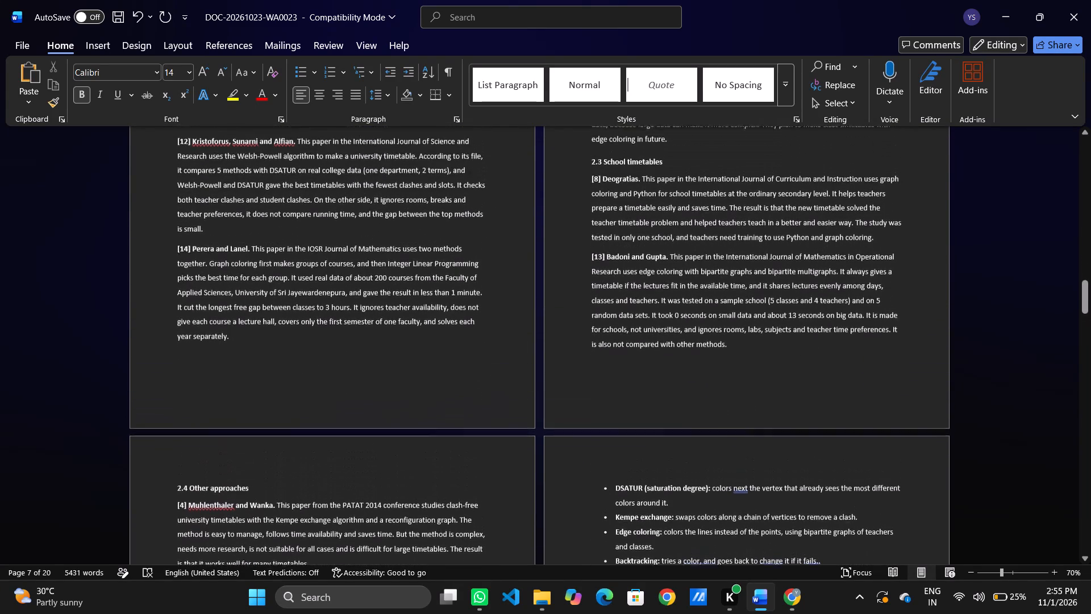
pyautogui.scroll(4, 541, 278)
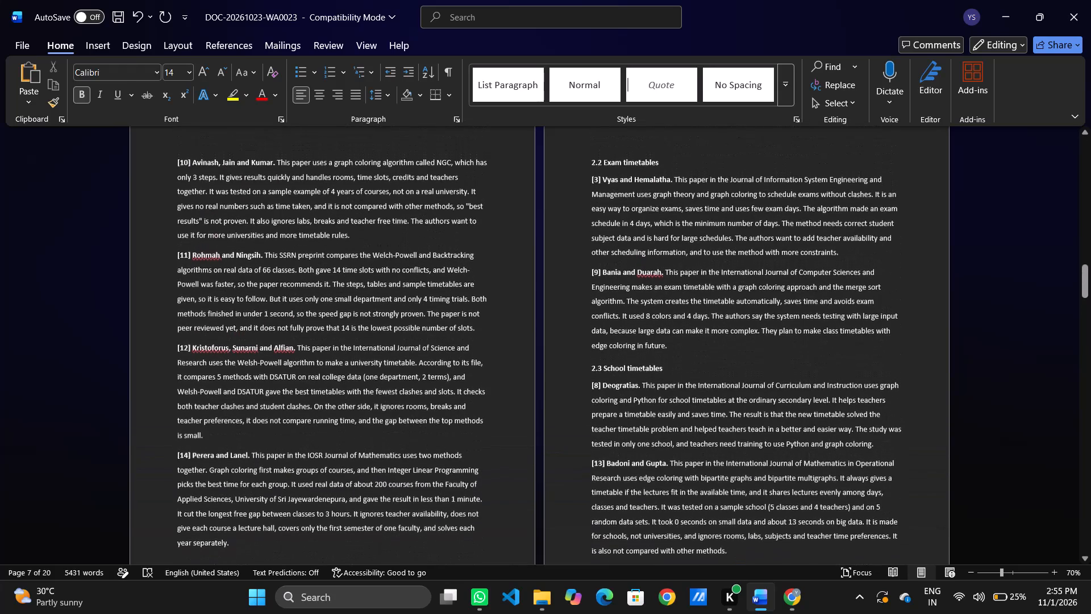
# Set the font size of the "3. Methodology Used" heading to 14.
pyautogui.scroll(-4, 541, 277)
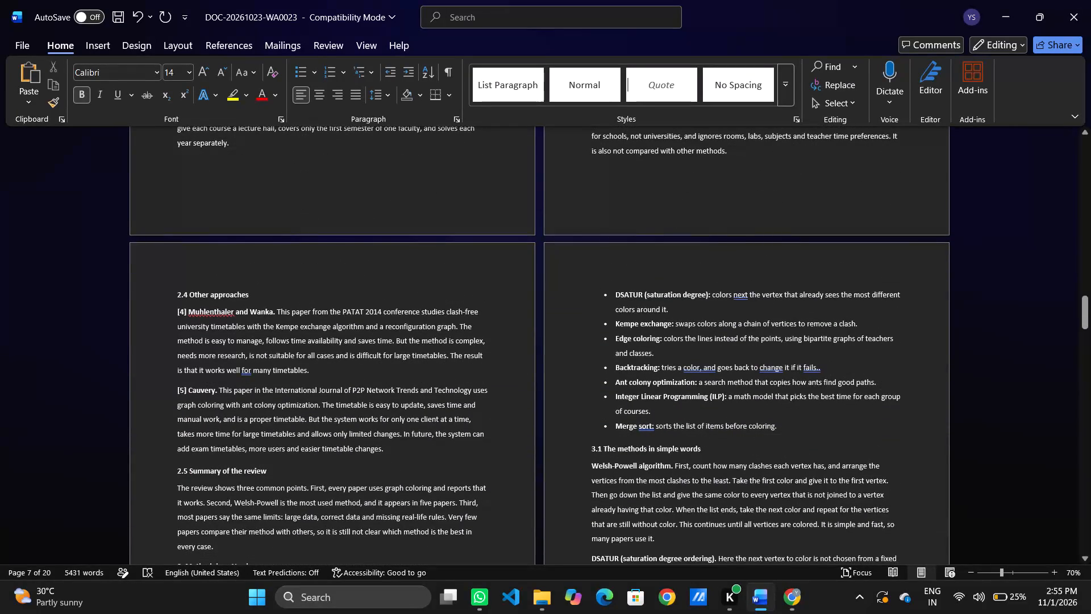
pyautogui.scroll(-2, 541, 277)
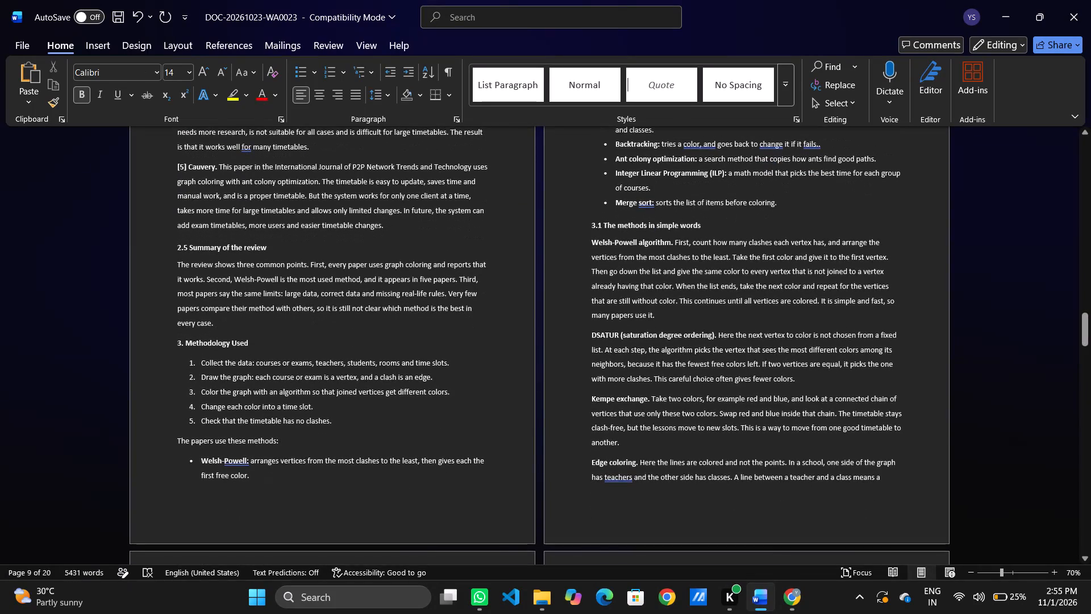
pyautogui.moveTo(251, 345); pyautogui.dragTo(184, 314)
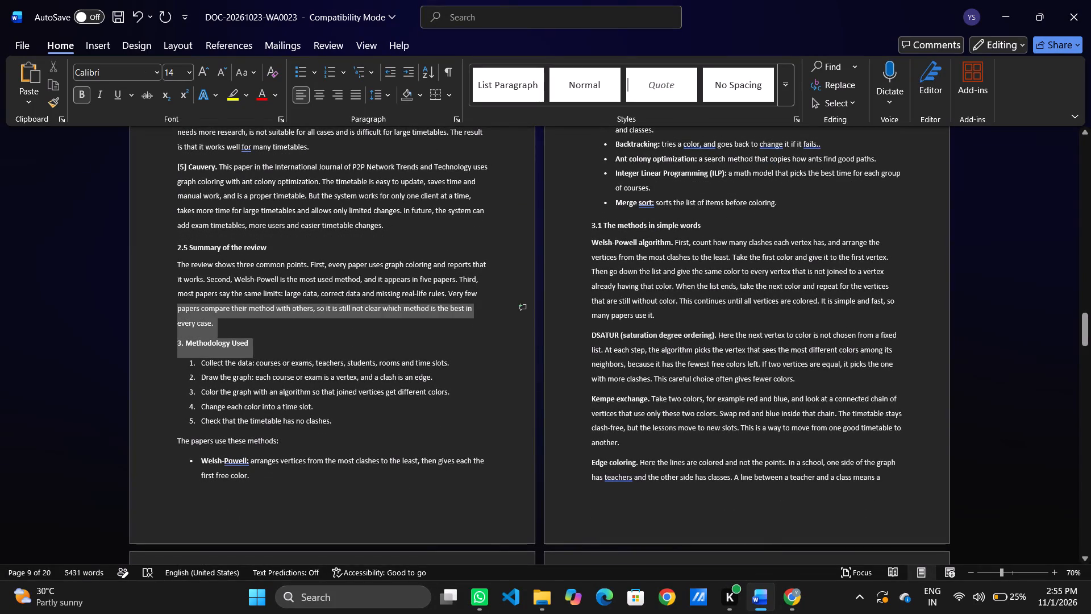
pyautogui.moveTo(184, 314); pyautogui.dragTo(163, 344)
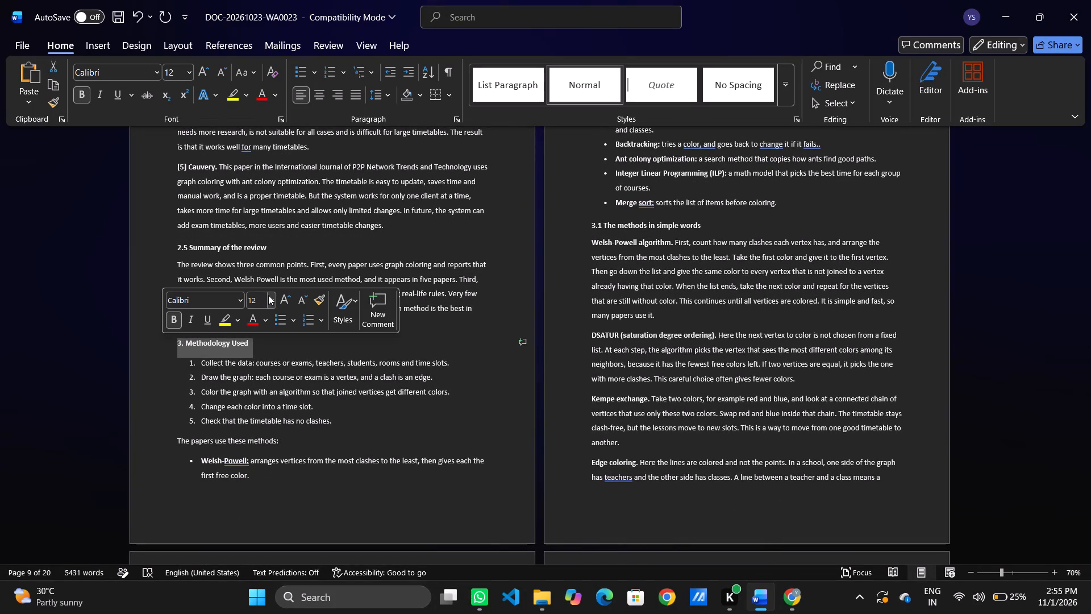
pyautogui.click(267, 295)
pyautogui.click(259, 106)
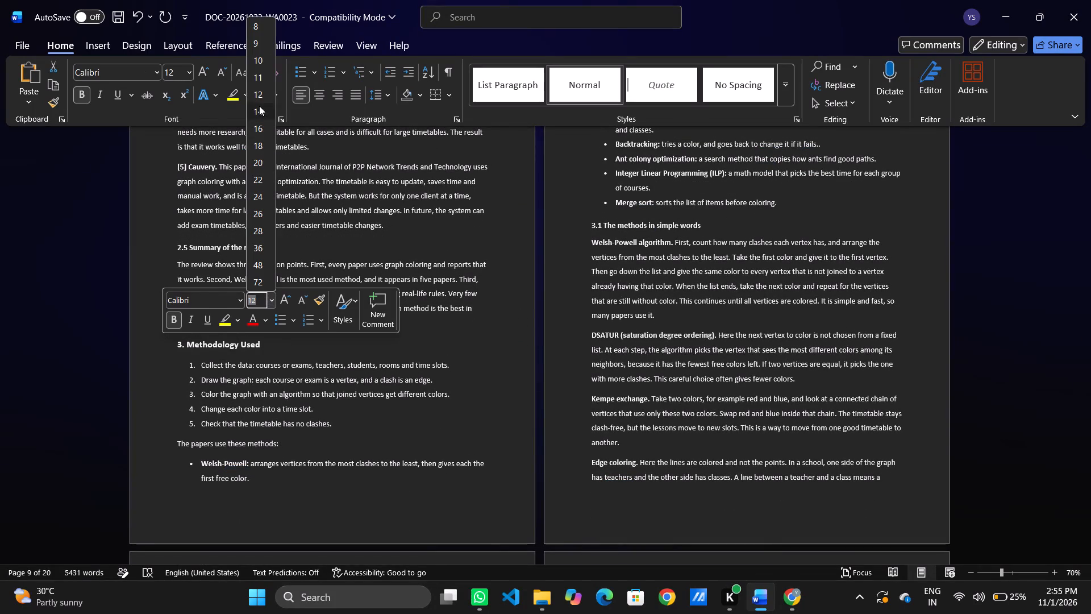
pyautogui.click(283, 343)
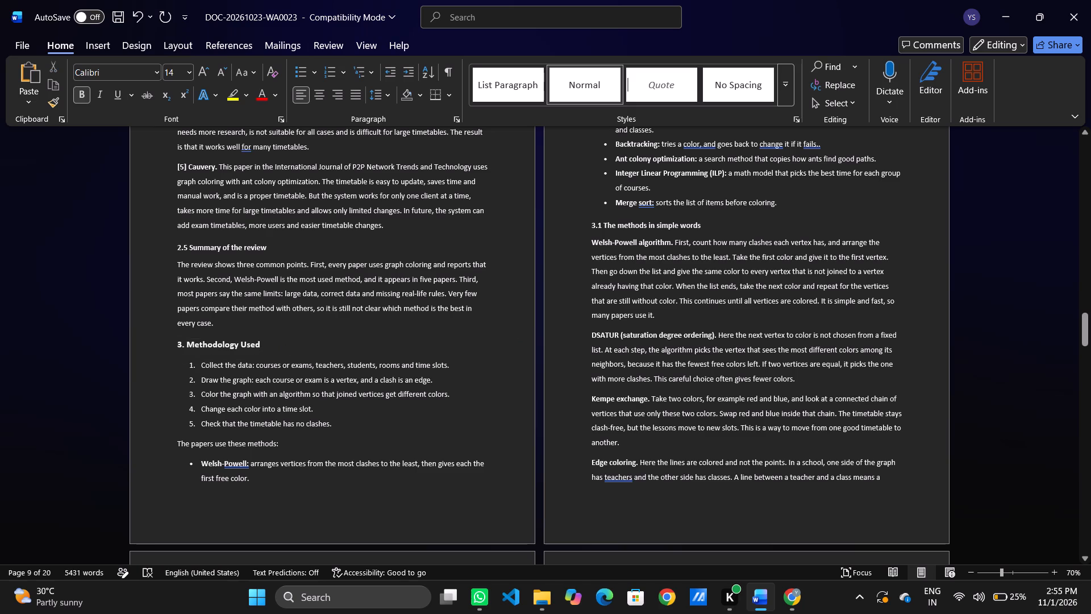
# Set the font size of the "4. Database" heading to 14.
pyautogui.scroll(-2, 442, 284)
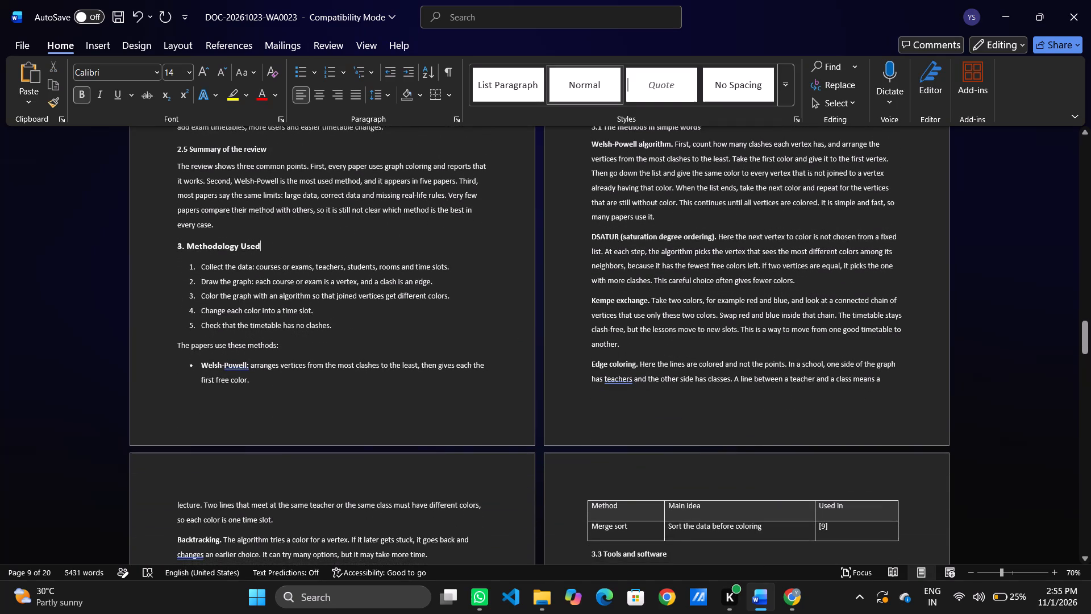
pyautogui.scroll(-3, 442, 284)
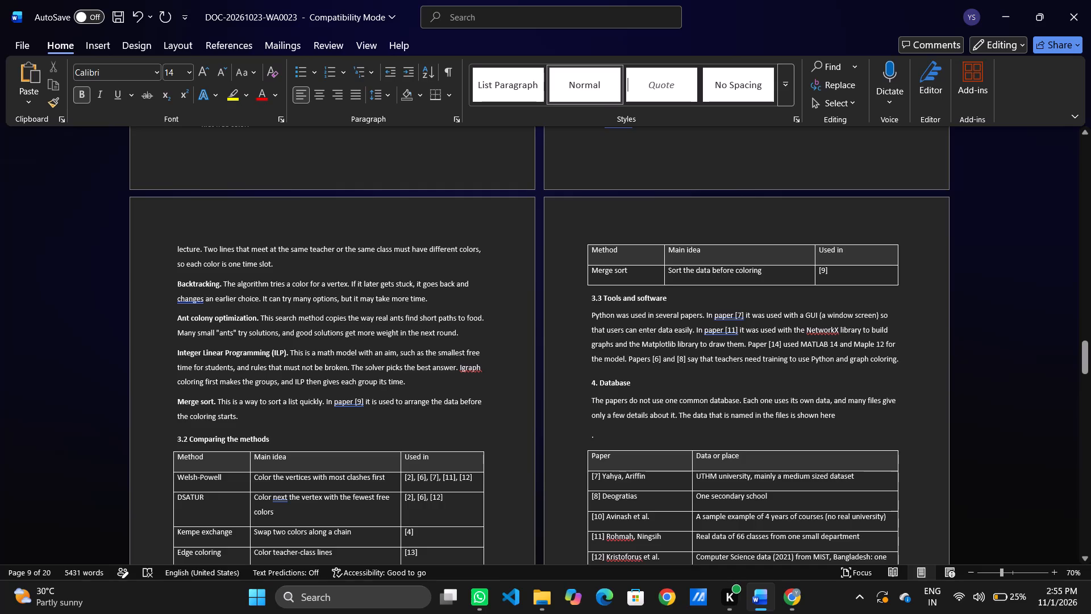
pyautogui.scroll(-2, 442, 284)
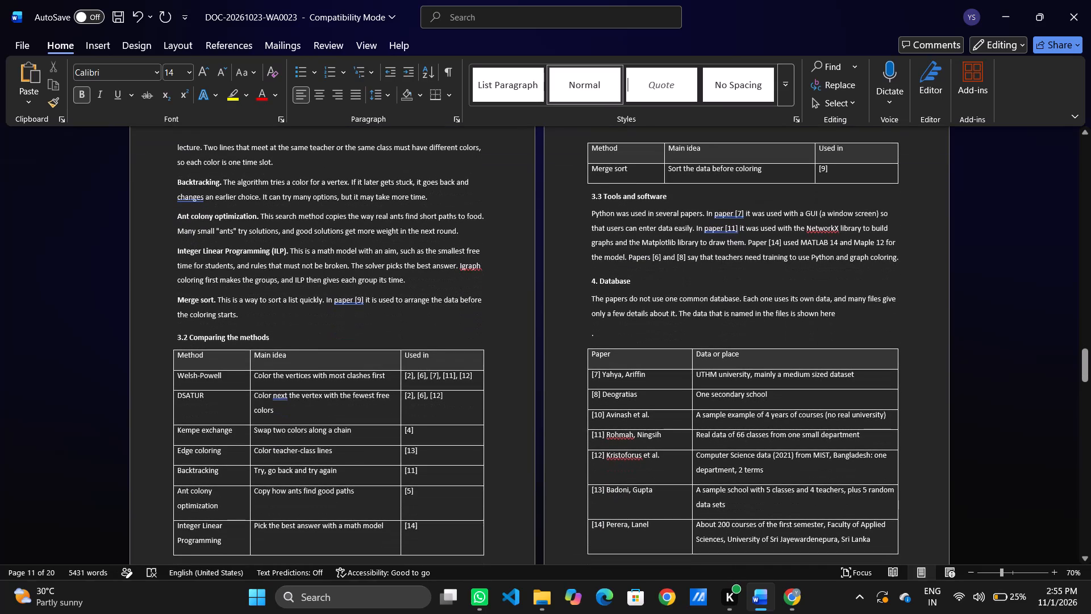
pyautogui.scroll(-3, 442, 284)
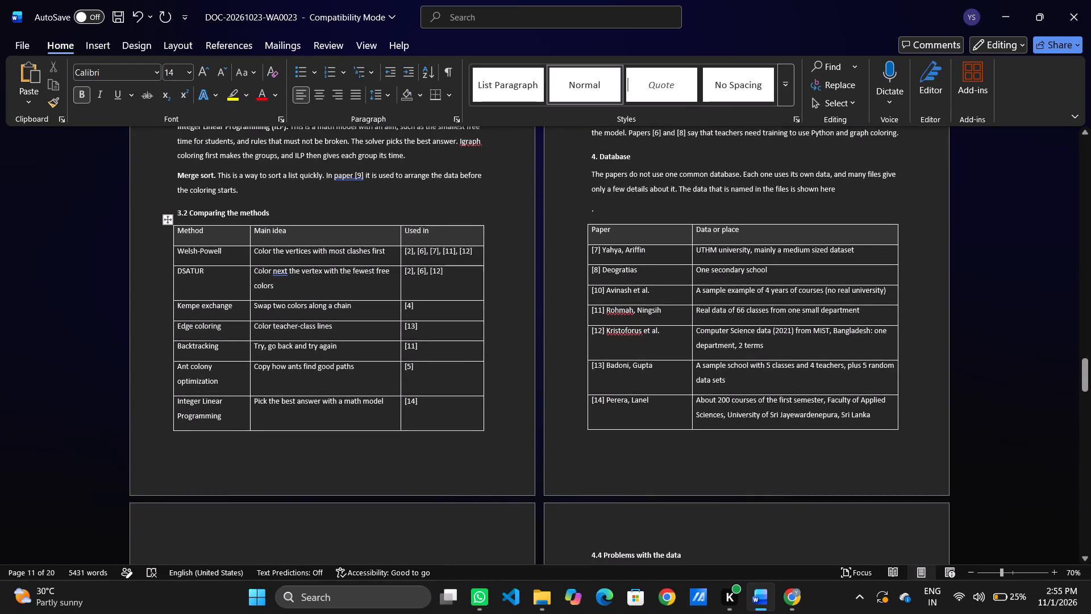
pyautogui.moveTo(676, 156); pyautogui.dragTo(595, 156)
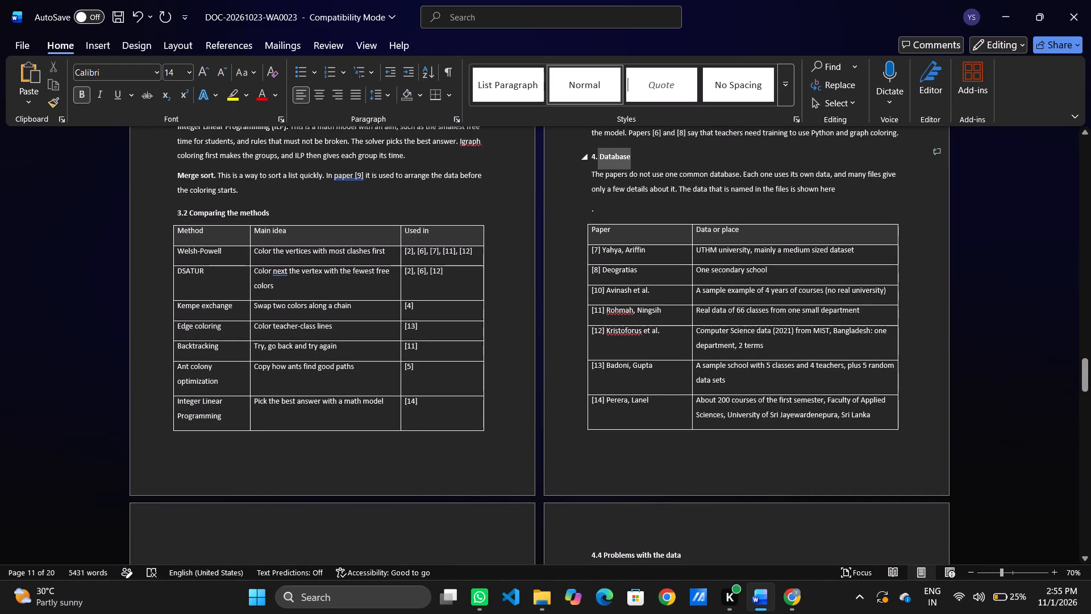
pyautogui.moveTo(595, 156); pyautogui.dragTo(589, 157)
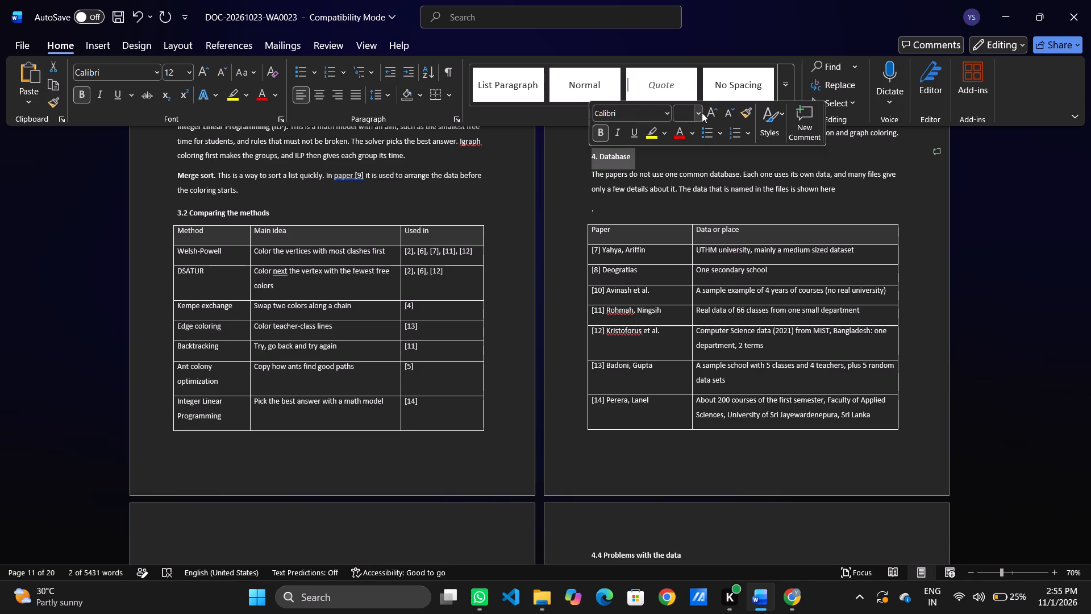
pyautogui.click(702, 113)
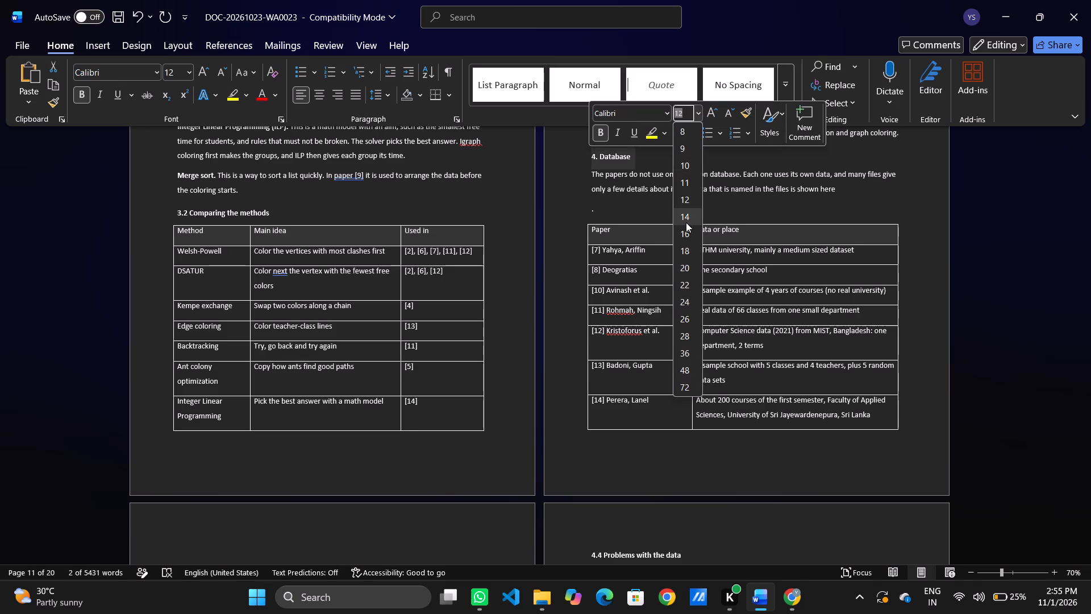
pyautogui.click(686, 219)
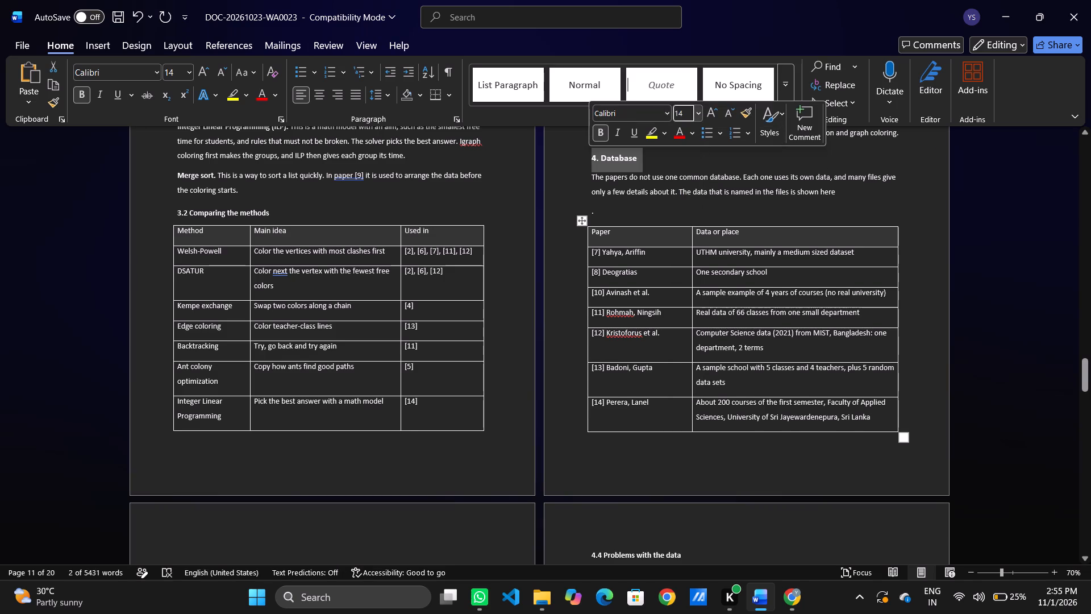
# Delete the stray period and its leftover line between the Database introduction paragraph and the table.
pyautogui.click(616, 223)
pyautogui.moveTo(616, 223); pyautogui.dragTo(615, 215)
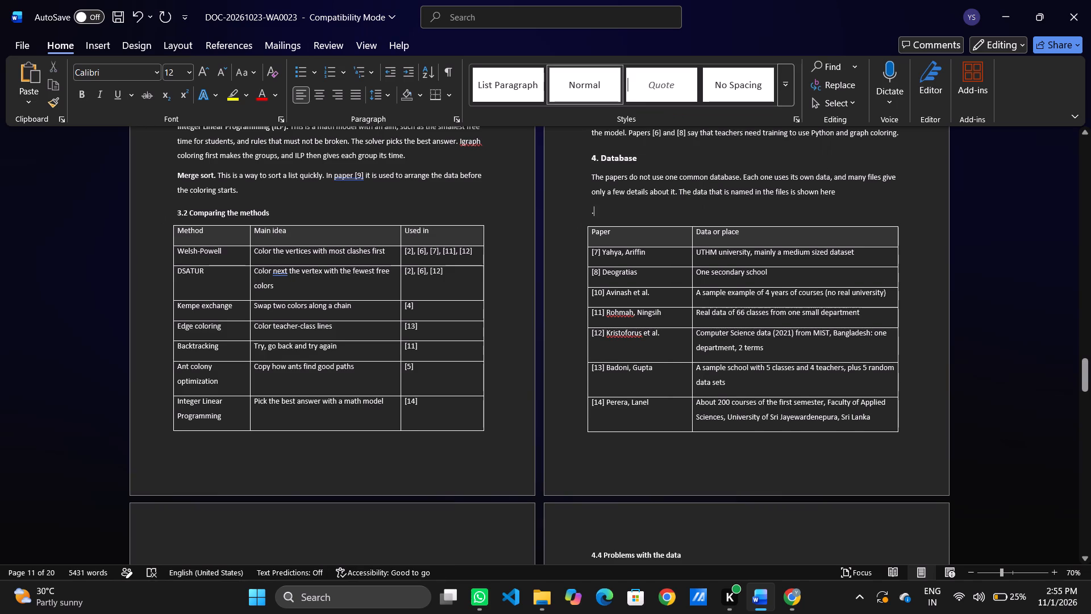
pyautogui.press('BackSpace')
pyautogui.press('BackSpace')
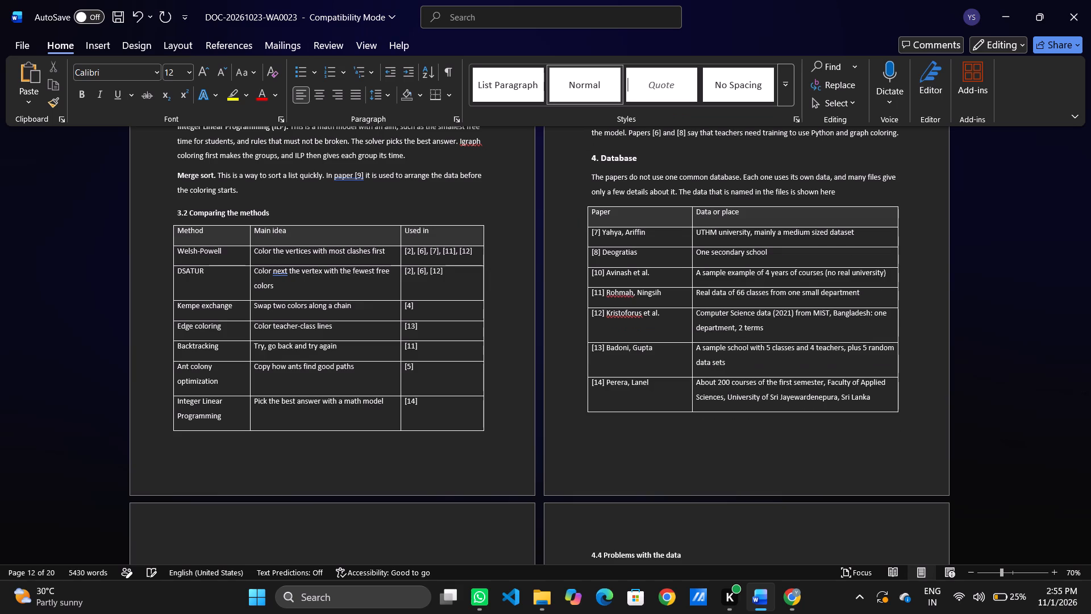
# Set the font size of the "5. Future Scope" heading to 14, keeping it bold.
pyautogui.scroll(-7, 615, 215)
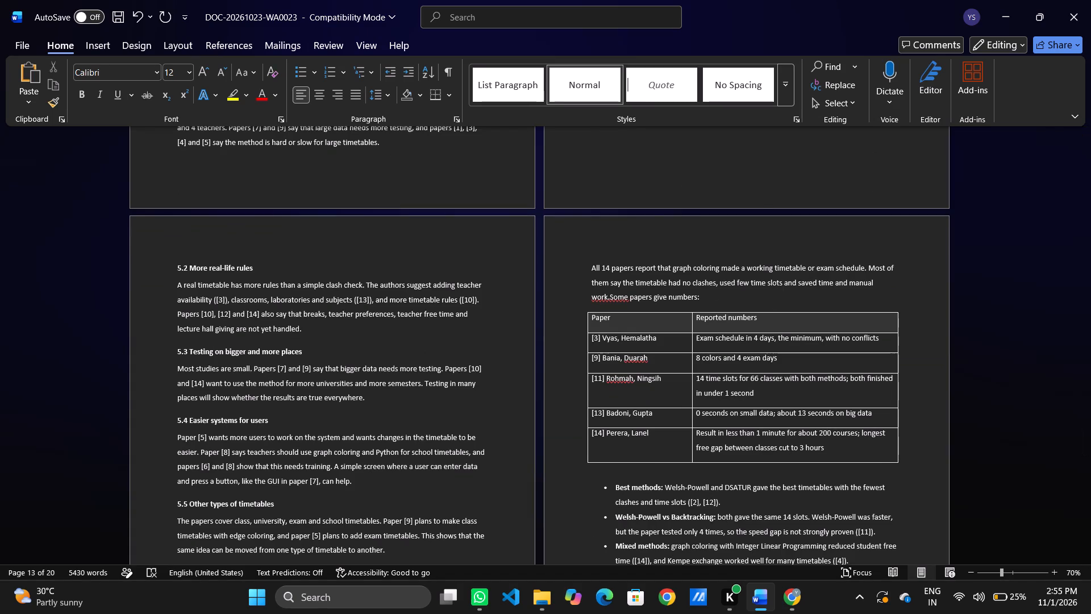
pyautogui.scroll(3, 615, 215)
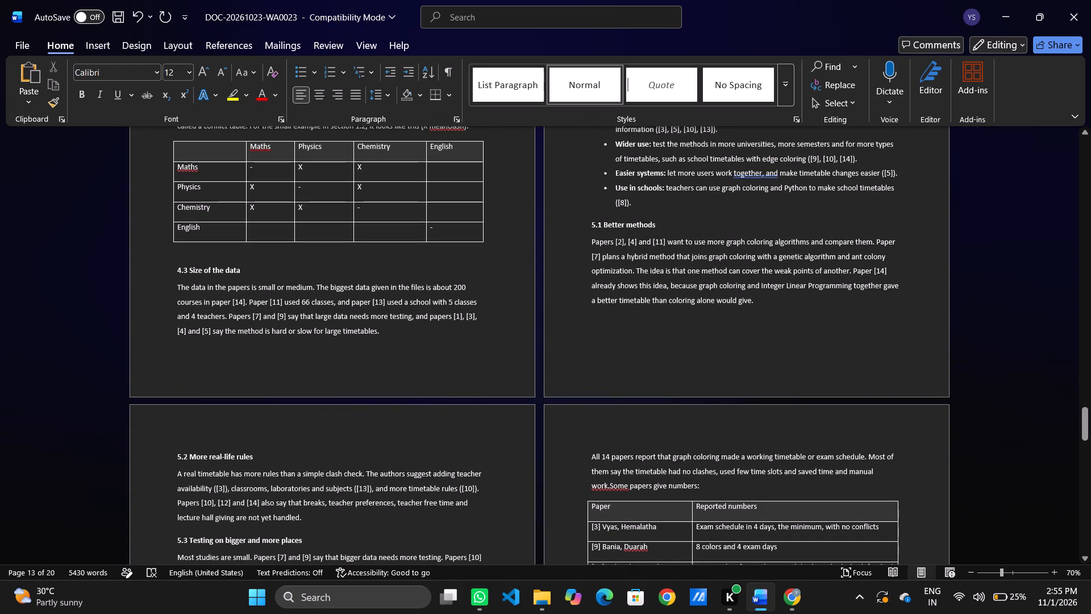
pyautogui.scroll(3, 495, 194)
pyautogui.moveTo(644, 197); pyautogui.dragTo(617, 200)
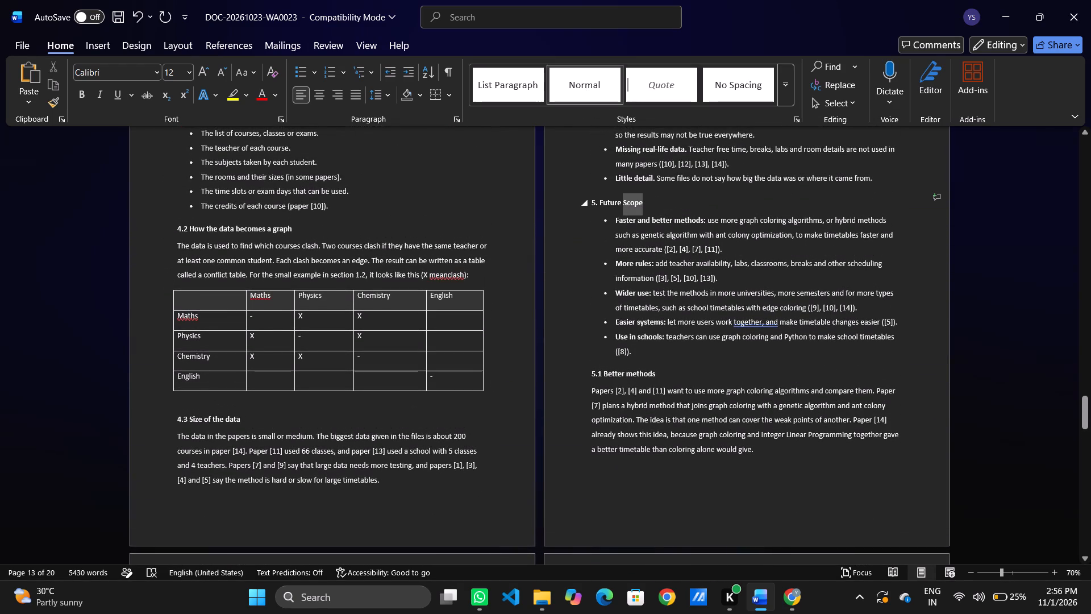
pyautogui.moveTo(617, 200); pyautogui.dragTo(590, 201)
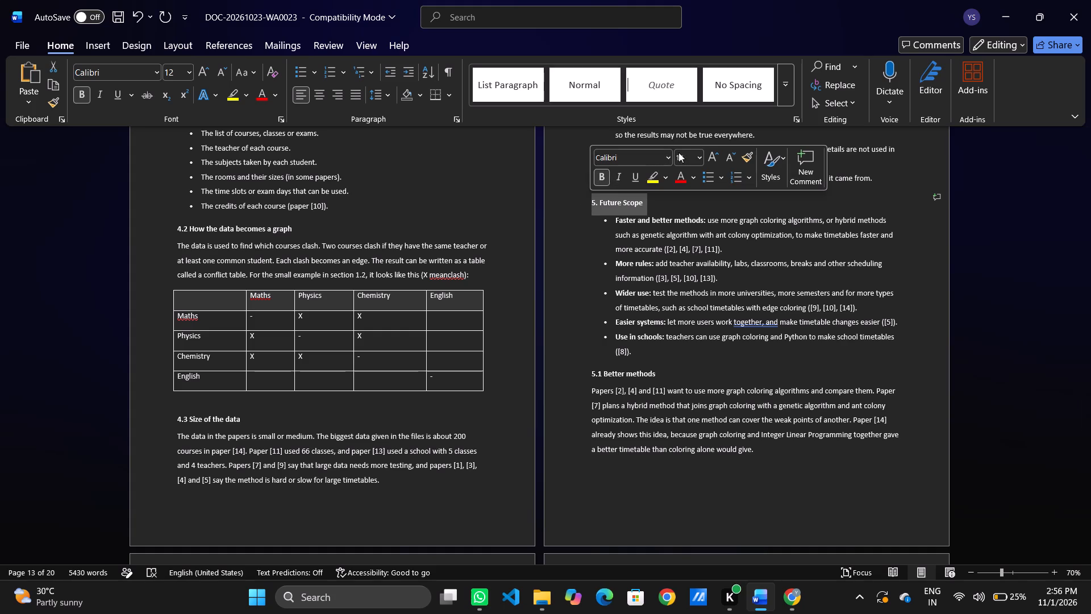
pyautogui.click(698, 157)
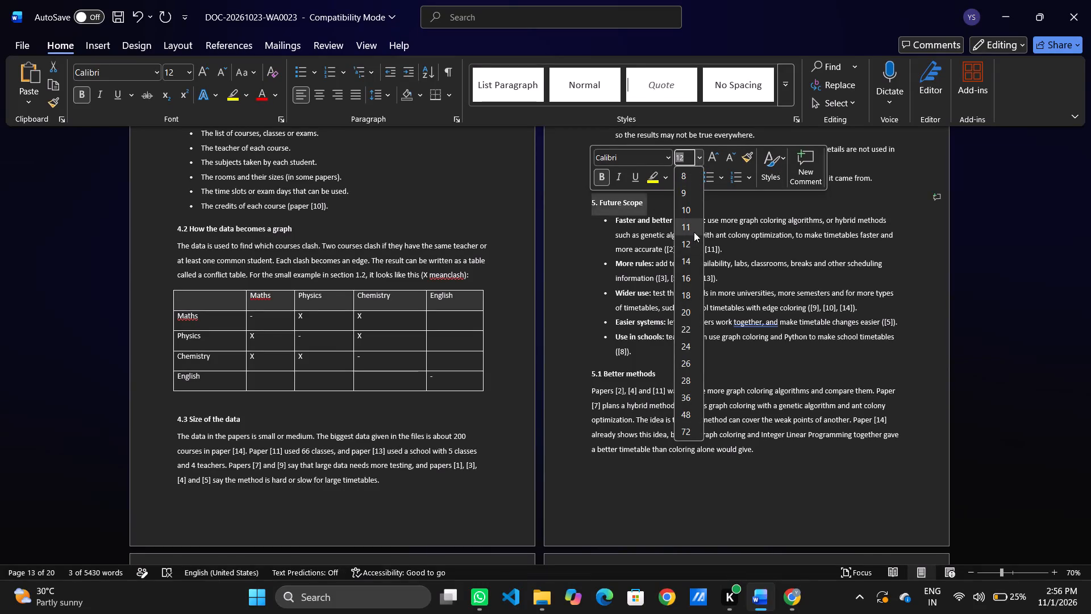
pyautogui.click(683, 253)
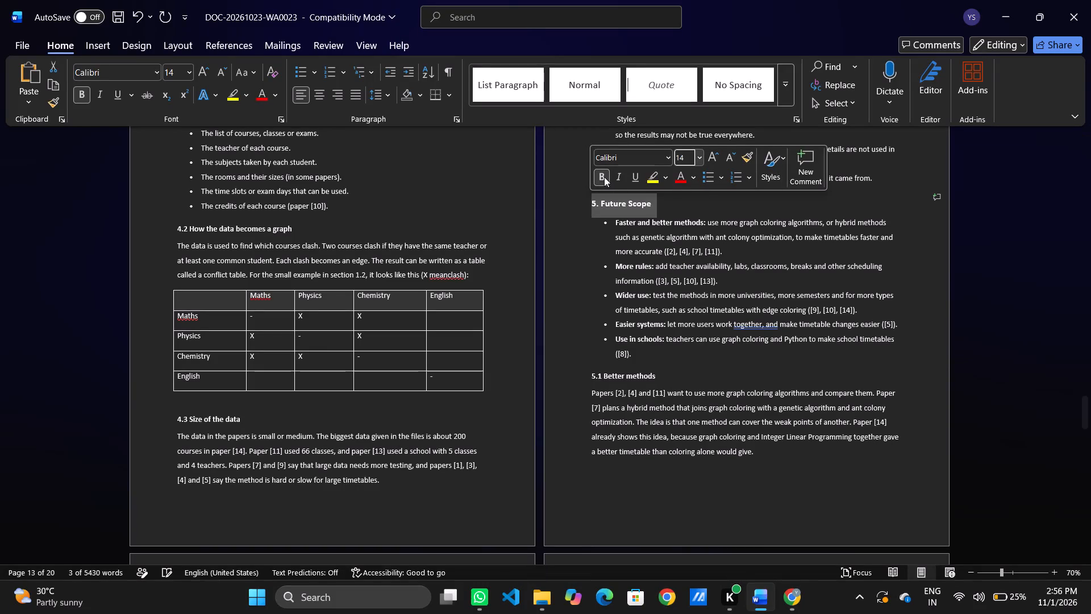
pyautogui.click(604, 177)
pyautogui.click(604, 177)
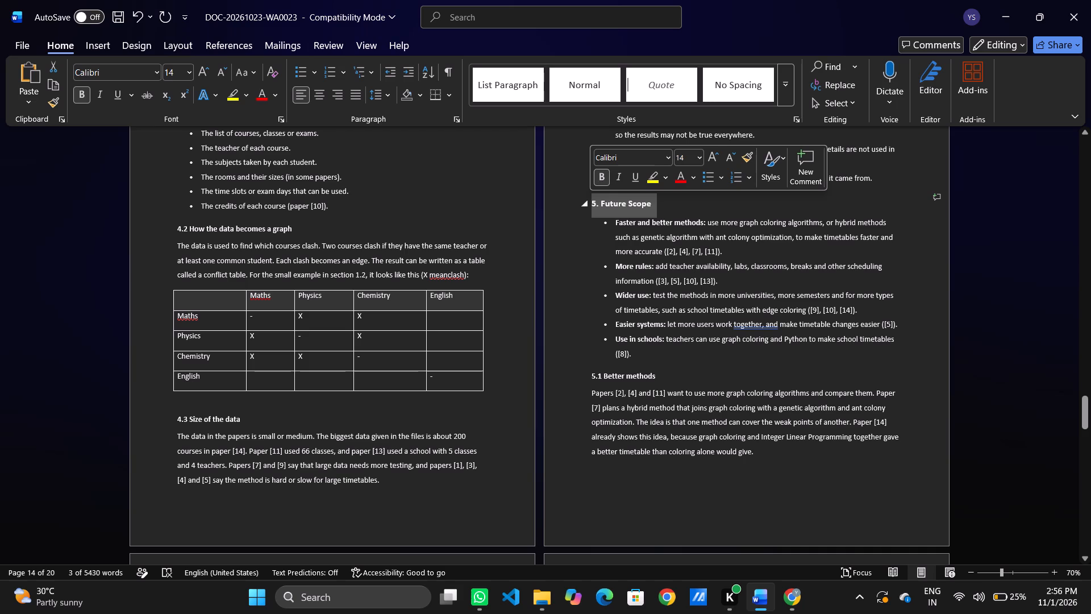
# Insert two line breaks after the section 5.6 paragraph to move the "6. Result Analysis" heading onto the next page.
pyautogui.scroll(-2, 658, 524)
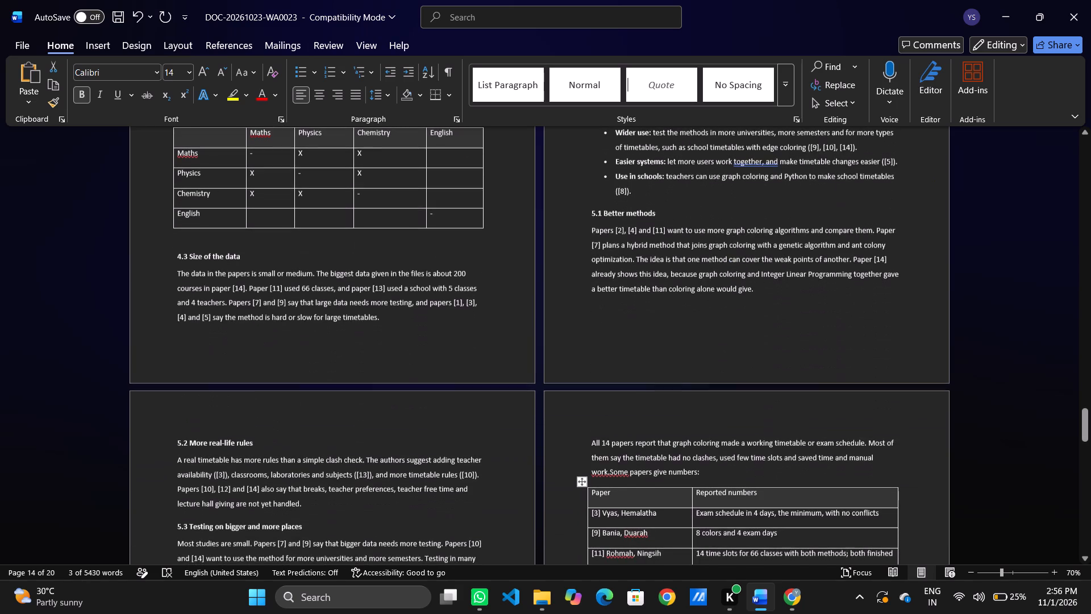
pyautogui.scroll(-1, 658, 524)
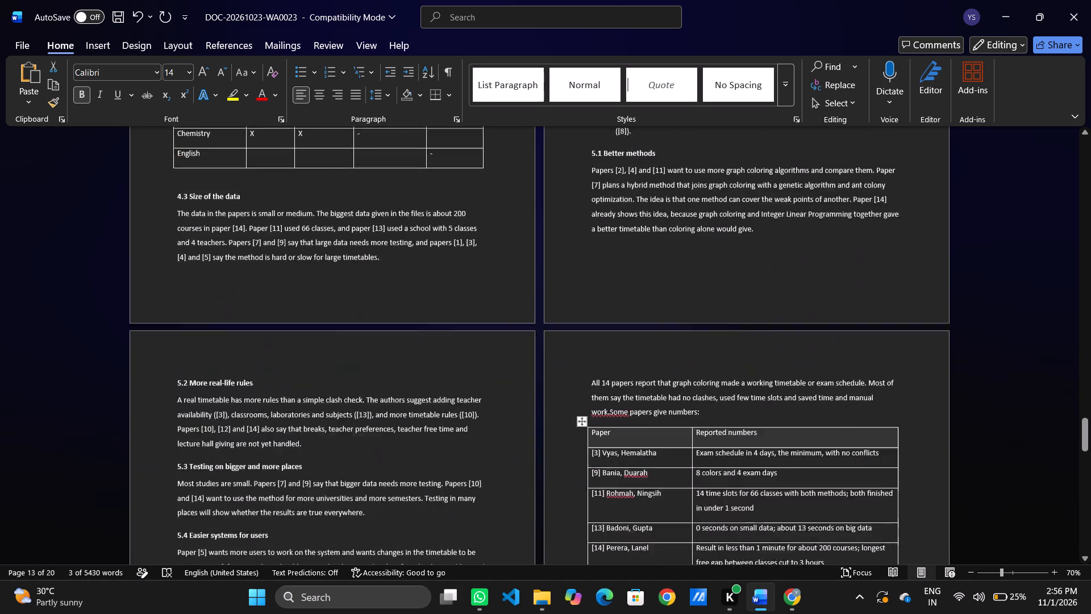
pyautogui.scroll(-2, 658, 524)
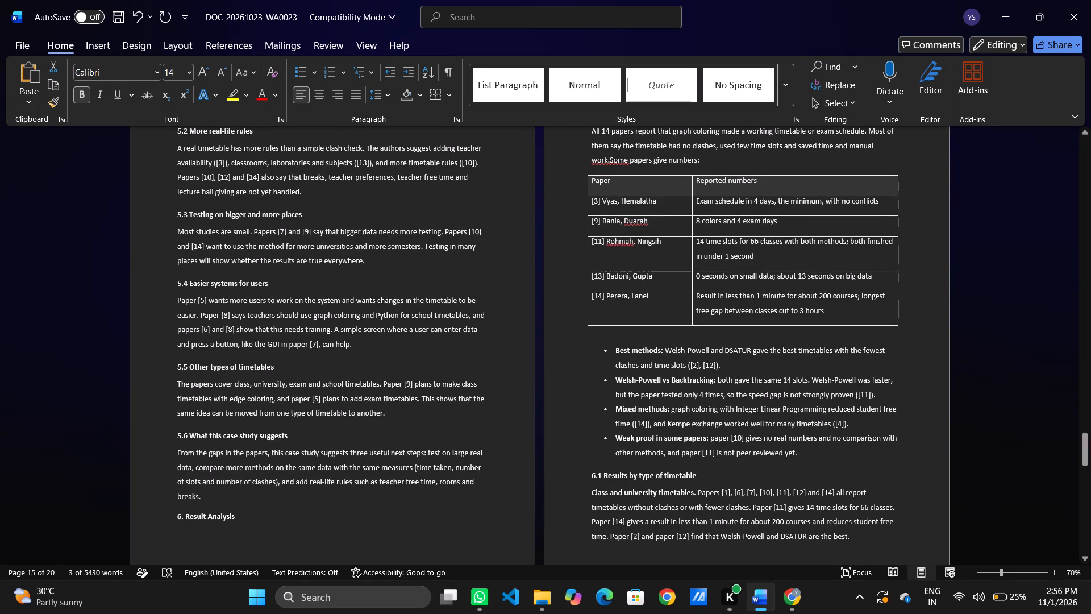
pyautogui.click(213, 496)
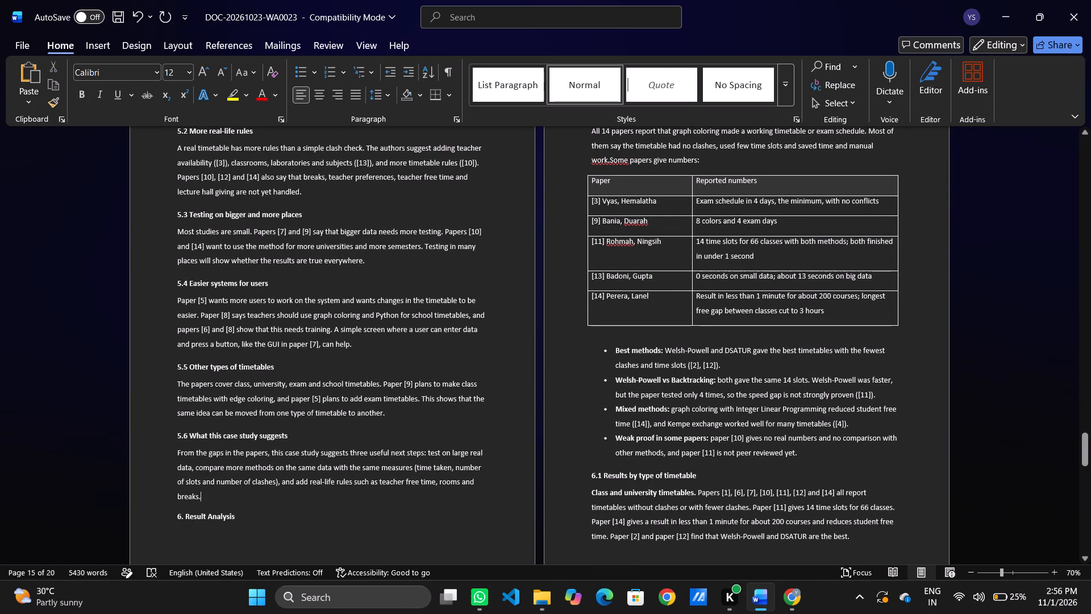
pyautogui.press('Return')
pyautogui.press('Return')
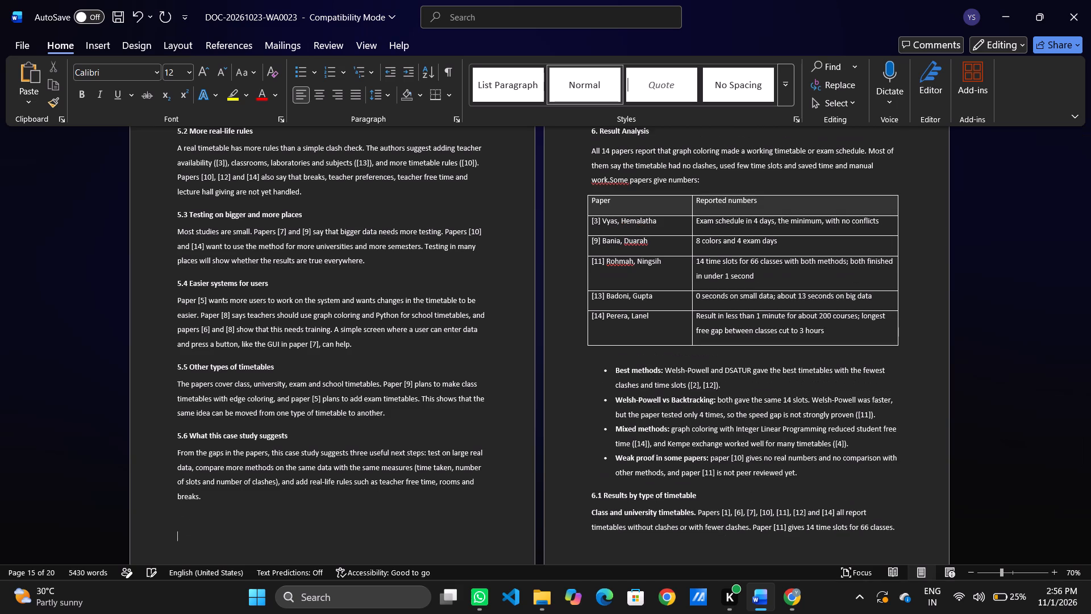
# Set the font size of the "6. Result Analysis" heading to 16.
pyautogui.scroll(3, 213, 496)
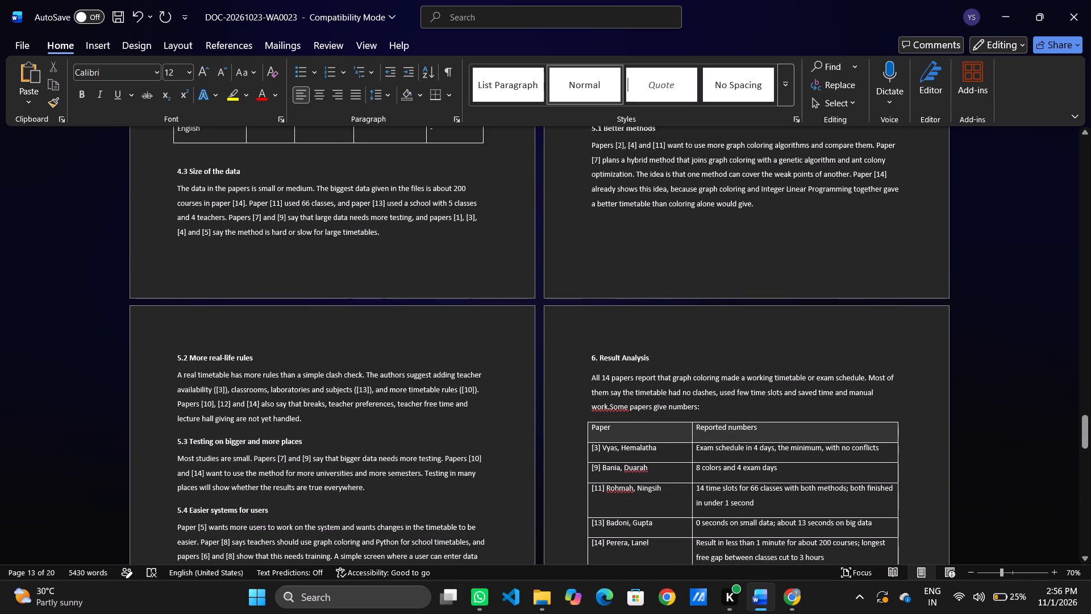
pyautogui.moveTo(662, 360); pyautogui.dragTo(572, 349)
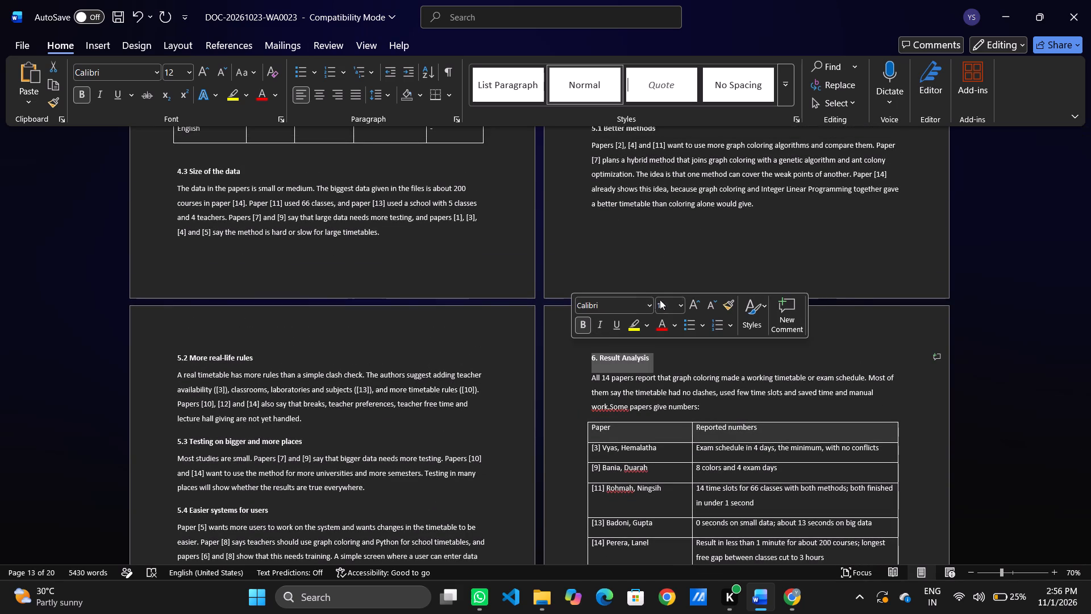
pyautogui.click(682, 302)
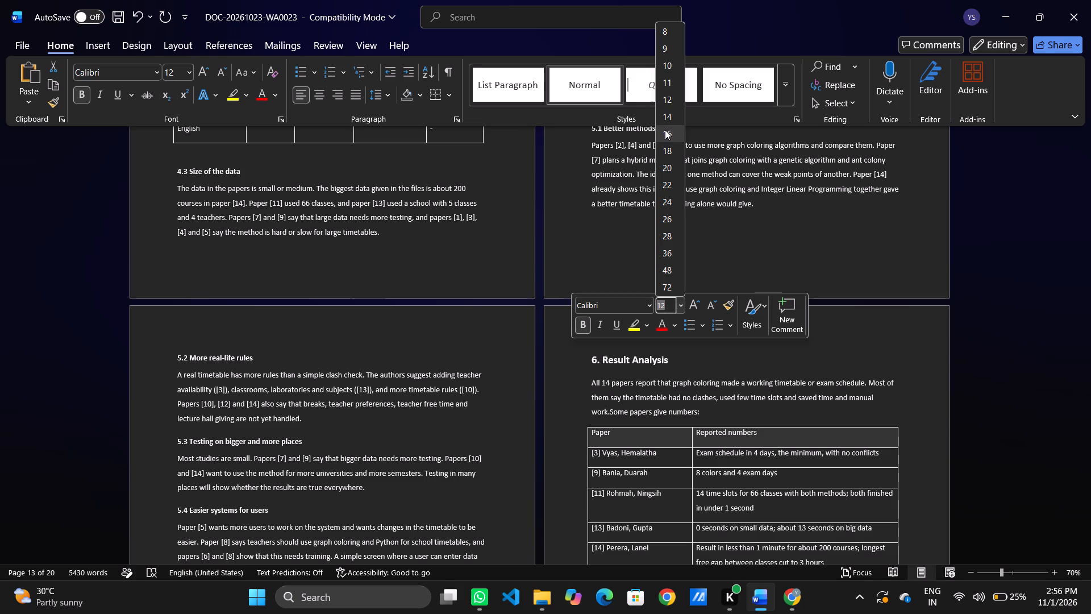
pyautogui.click(665, 130)
# Increase the font size of the "5. Future Scope" heading to 16.
pyautogui.scroll(1, 480, 226)
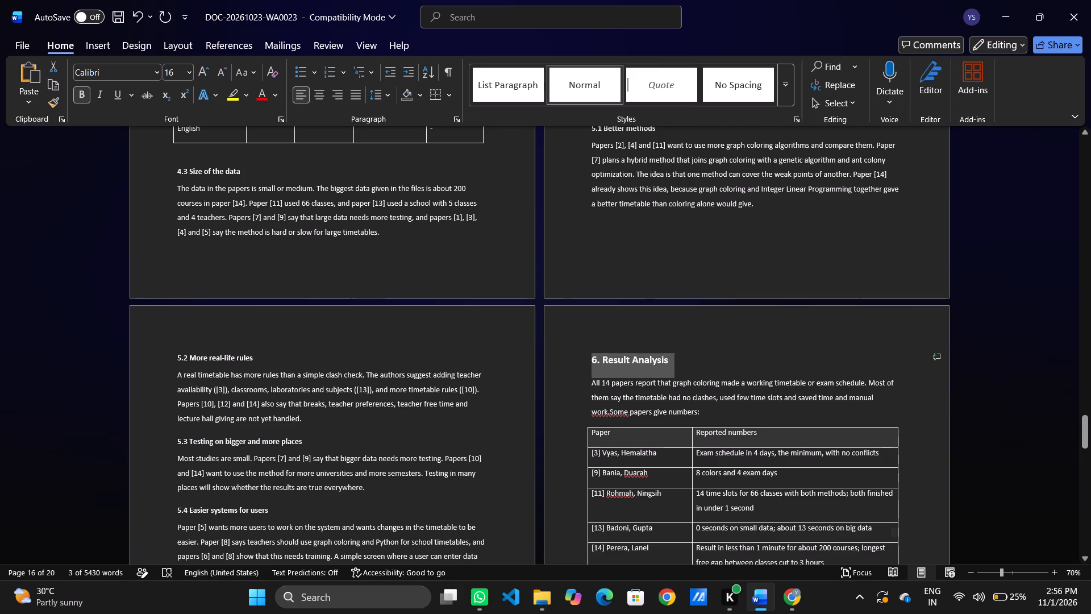
pyautogui.scroll(1, 480, 226)
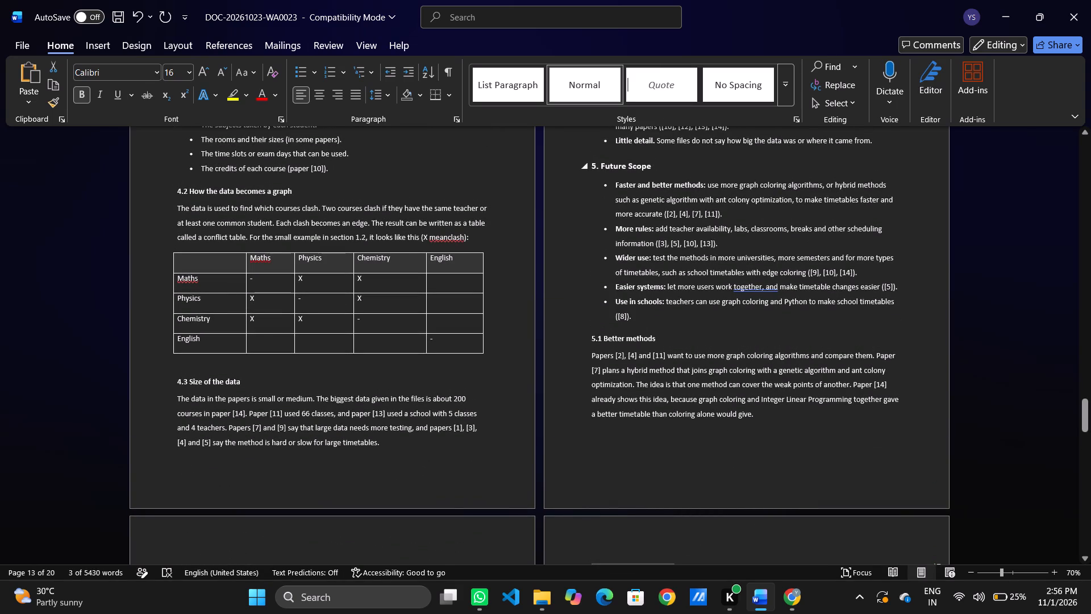
pyautogui.moveTo(651, 163); pyautogui.dragTo(586, 165)
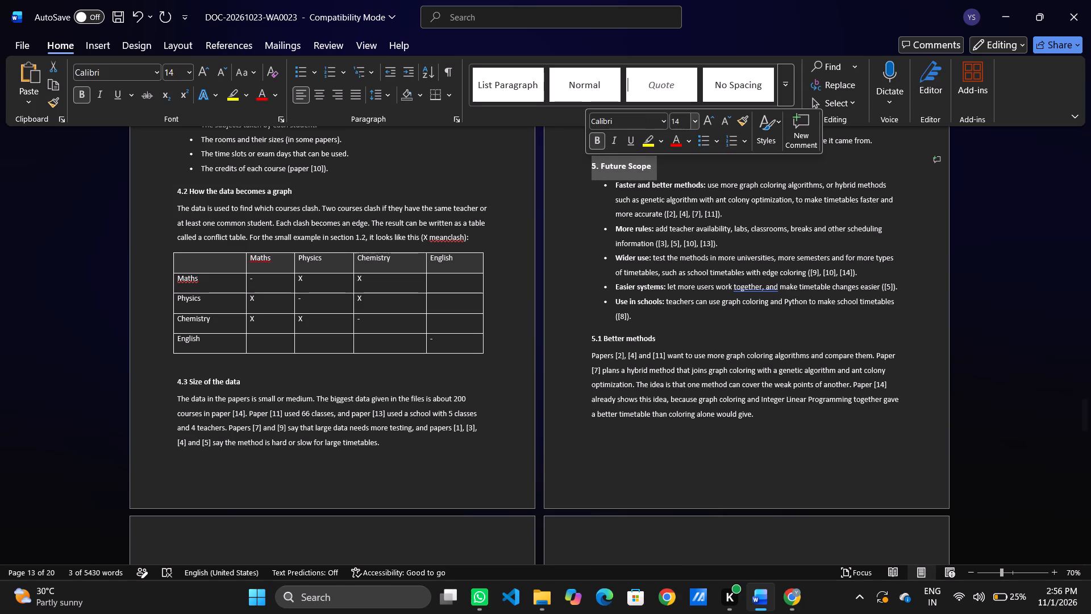
pyautogui.click(698, 118)
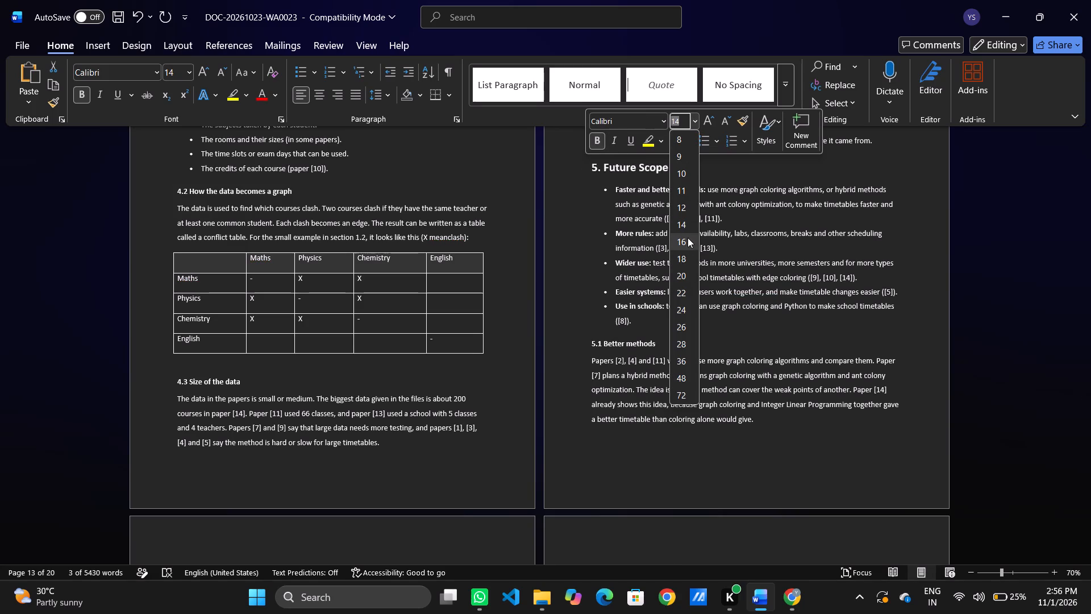
pyautogui.click(688, 237)
# Increase the font size of the "4. Database" heading to 16.
pyautogui.scroll(7, 585, 209)
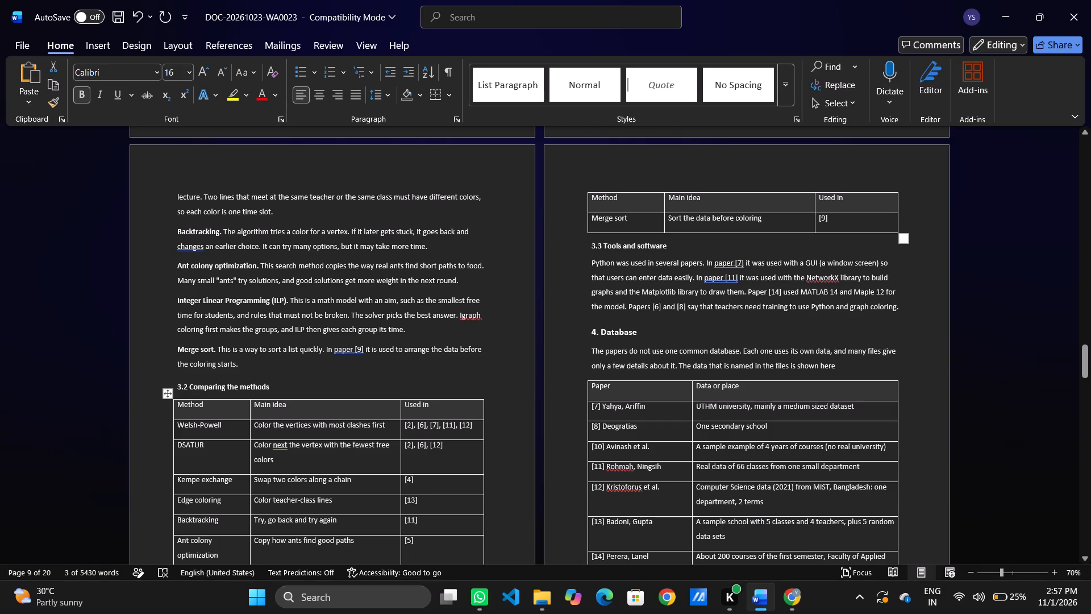
pyautogui.moveTo(637, 332); pyautogui.dragTo(590, 329)
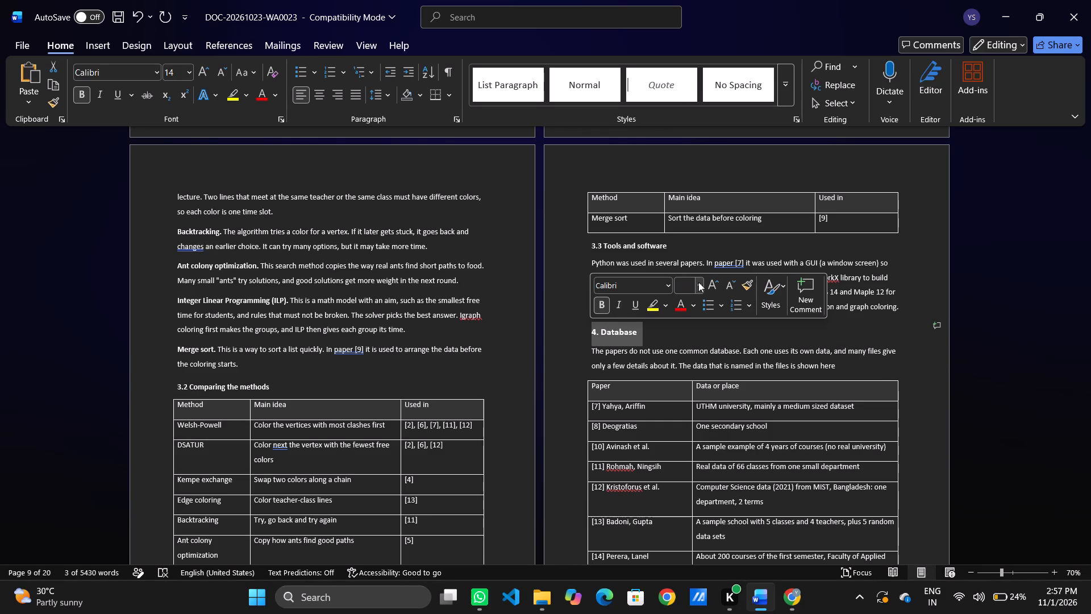
pyautogui.click(698, 282)
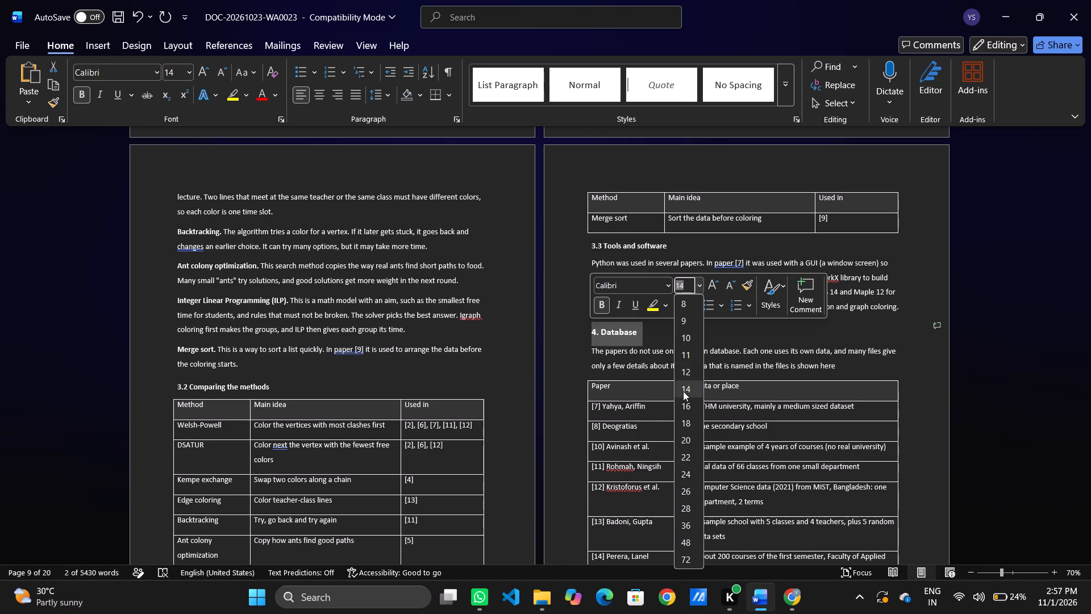
pyautogui.click(683, 405)
# Increase the font size of the "3. Methodology Used" heading to 16.
pyautogui.scroll(4, 549, 230)
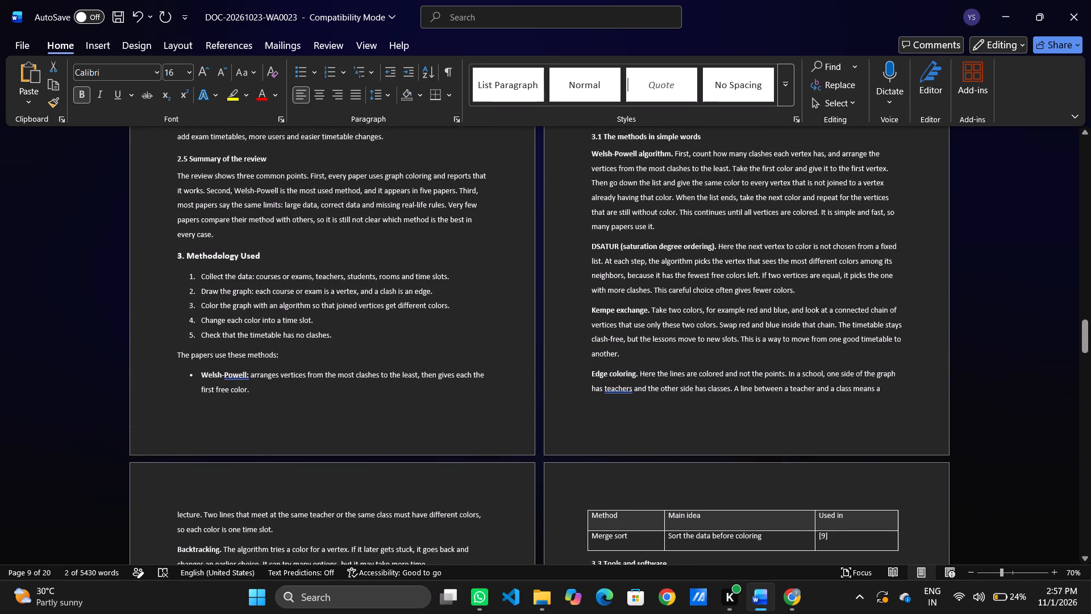
pyautogui.moveTo(267, 254); pyautogui.dragTo(180, 252)
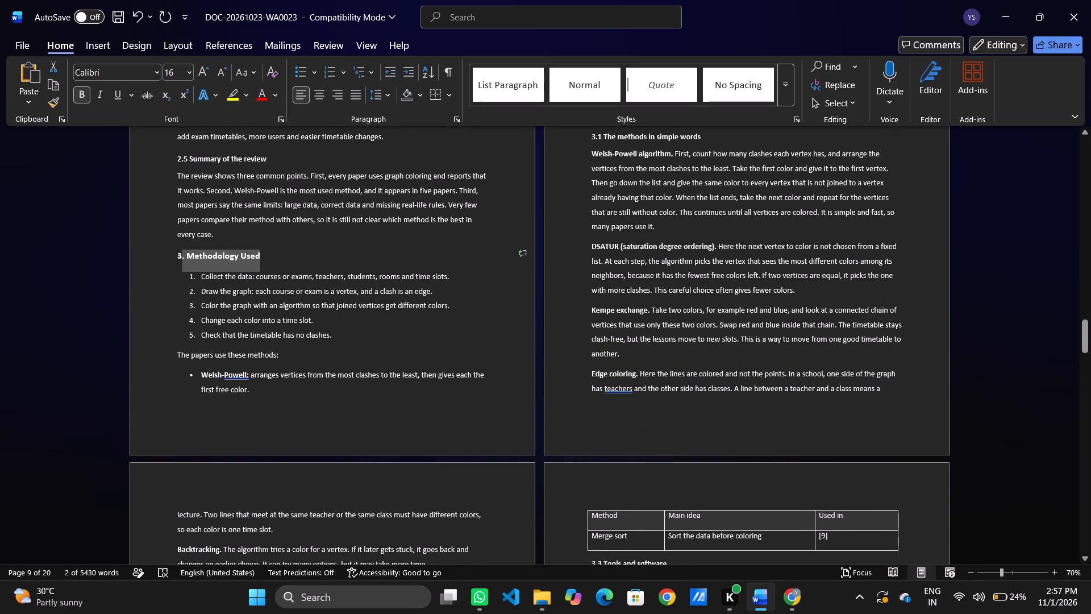
pyautogui.moveTo(180, 252); pyautogui.dragTo(178, 251)
pyautogui.click(282, 209)
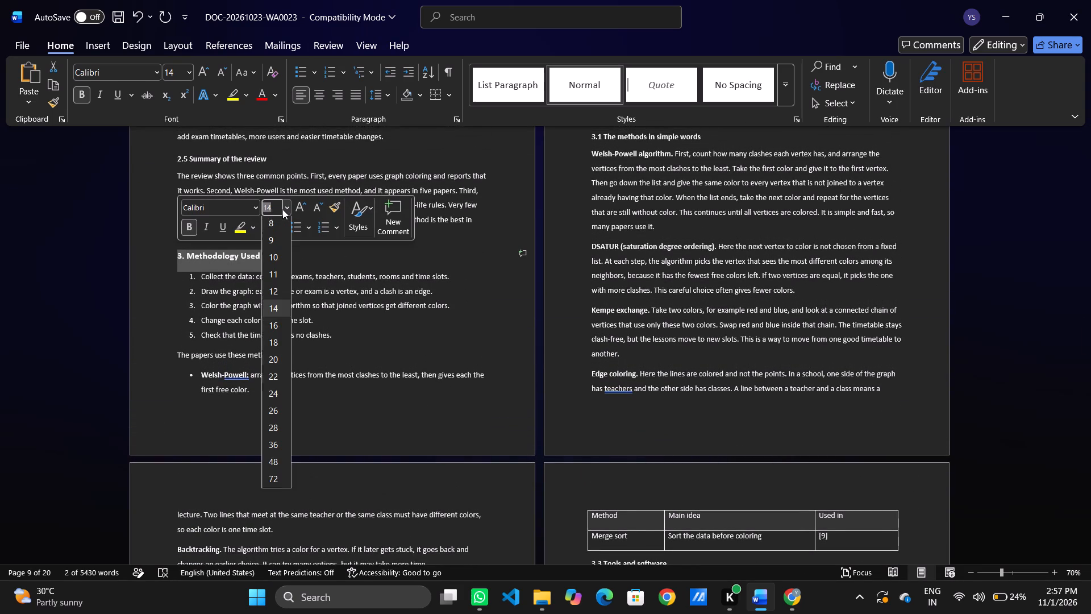
pyautogui.click(276, 328)
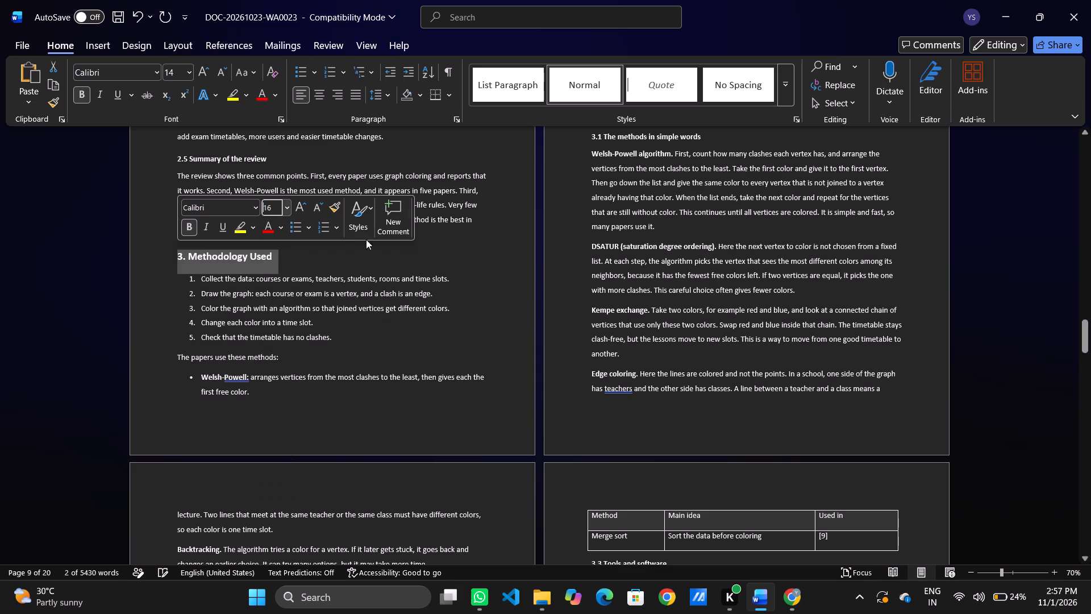
# Increase the font size of the "2. Literature Review" heading, above the table of papers, to 16.
pyautogui.scroll(5, 401, 204)
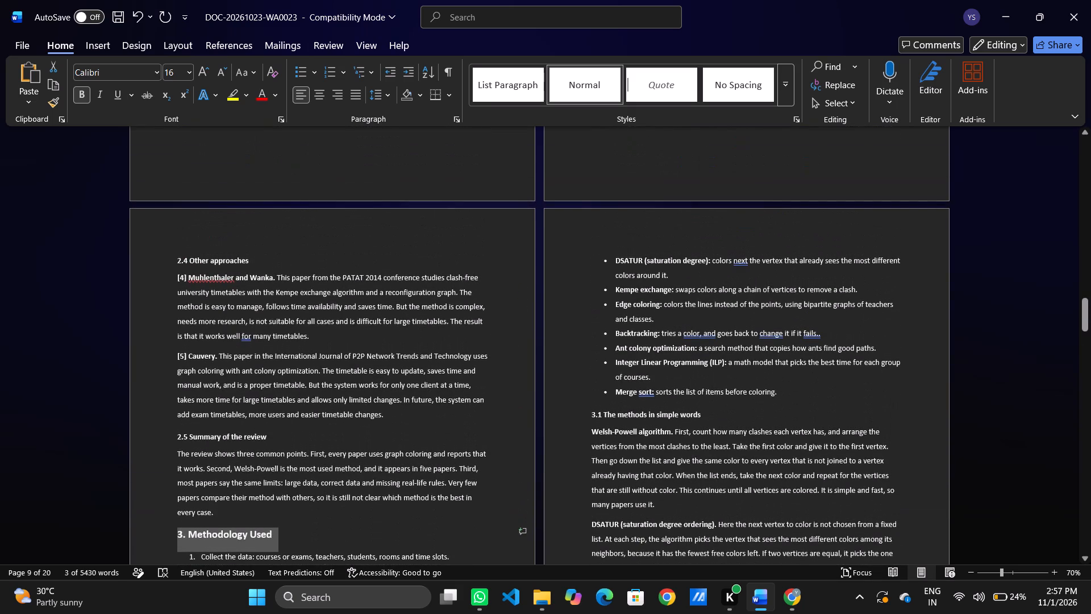
pyautogui.scroll(5, 401, 204)
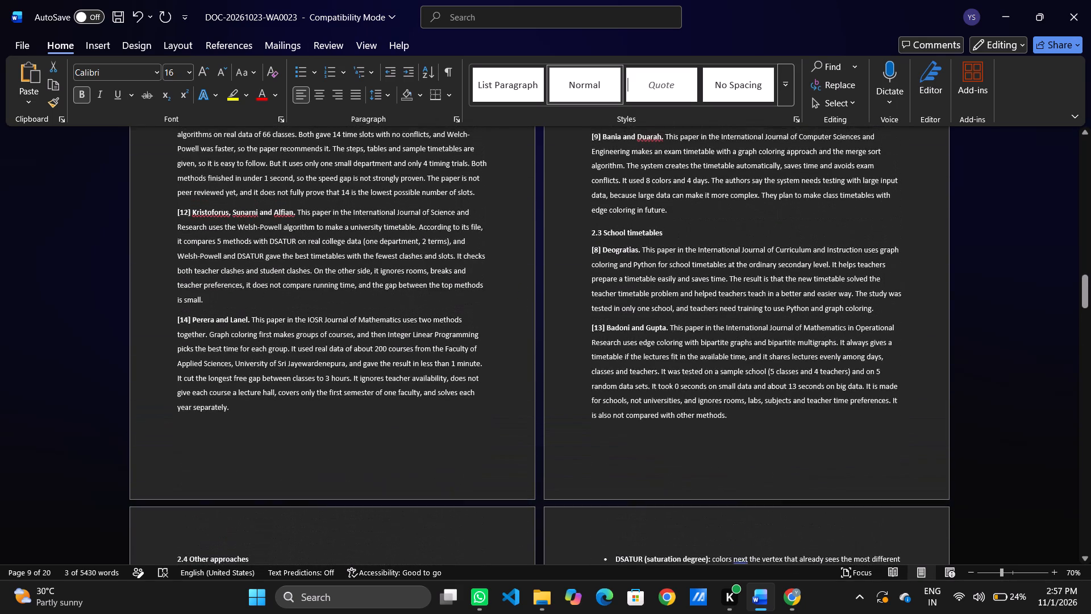
pyautogui.scroll(2, 506, 190)
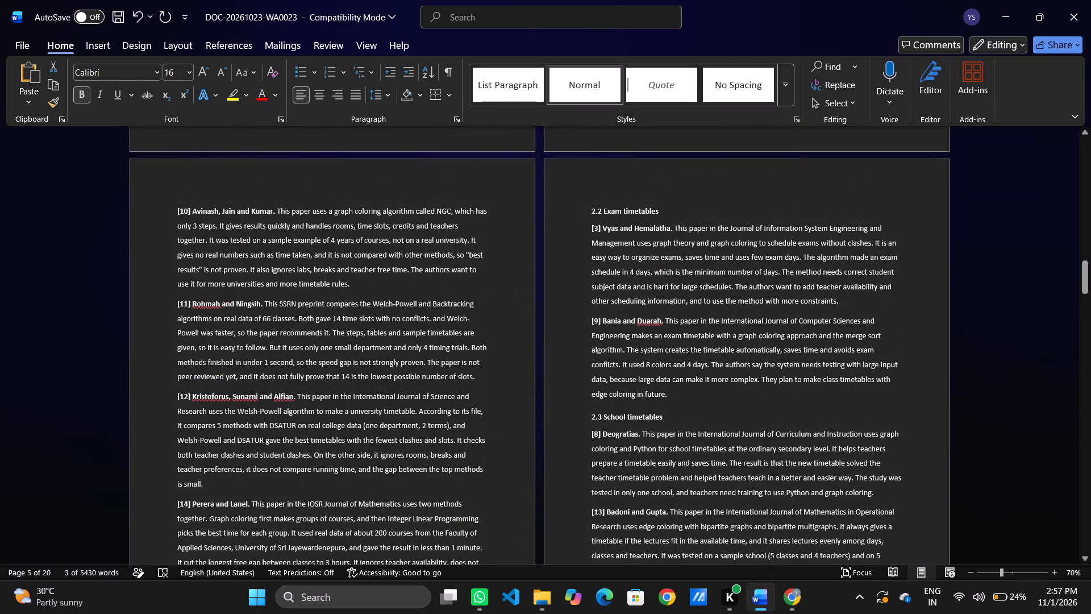
pyautogui.moveTo(667, 205); pyautogui.dragTo(650, 198)
pyautogui.scroll(1, 635, 247)
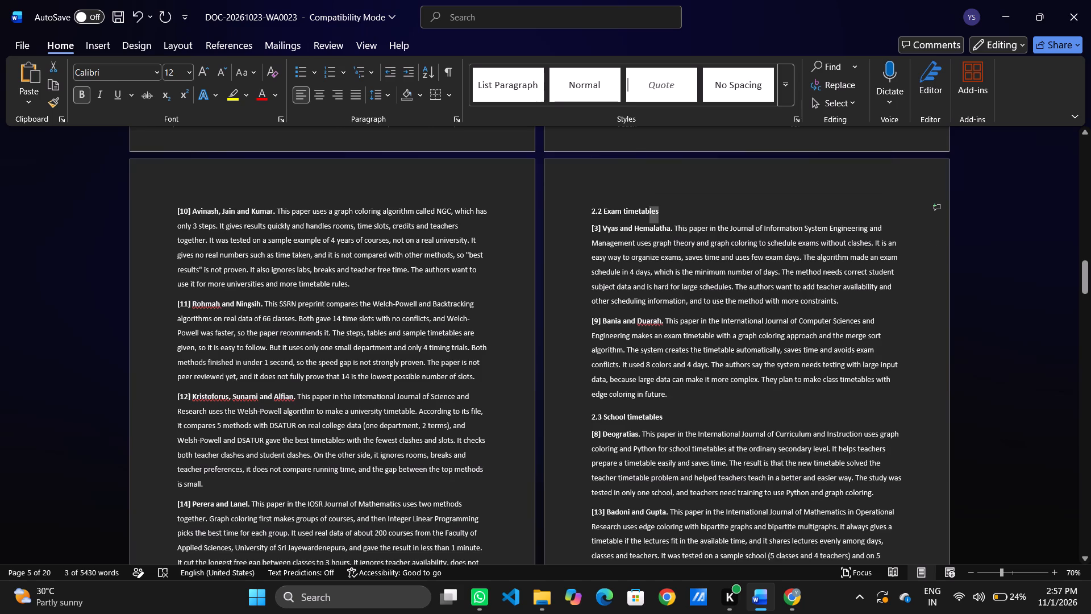
pyautogui.scroll(5, 635, 247)
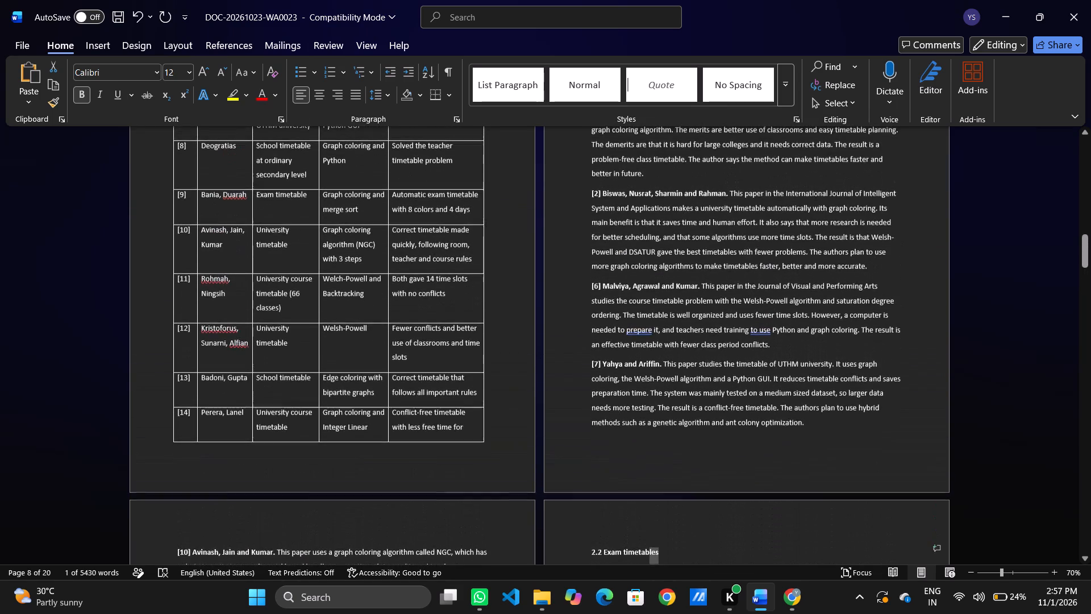
pyautogui.scroll(4, 635, 247)
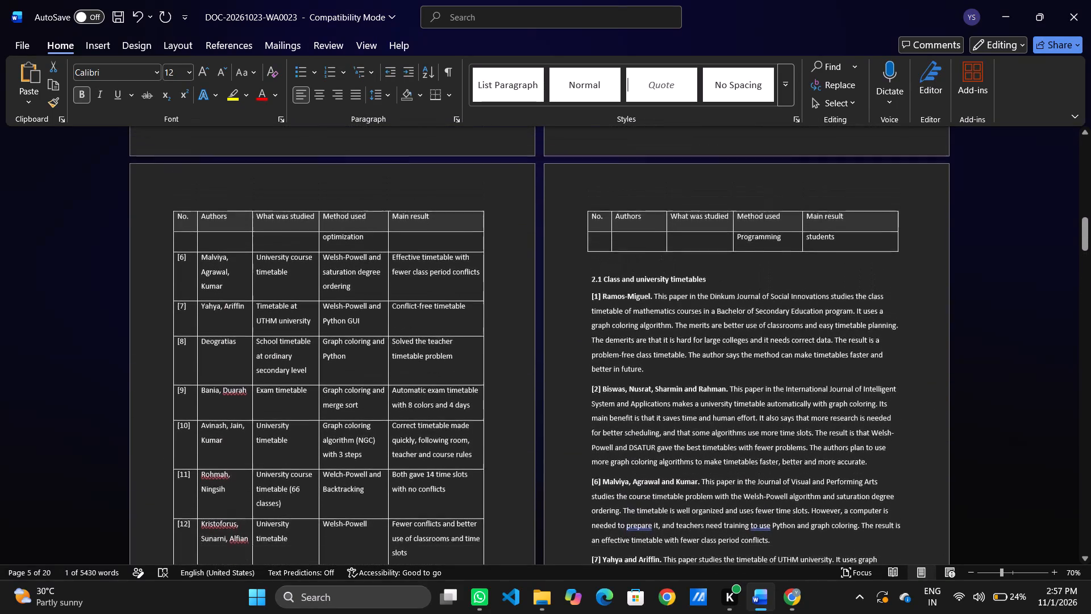
pyautogui.scroll(1, 635, 247)
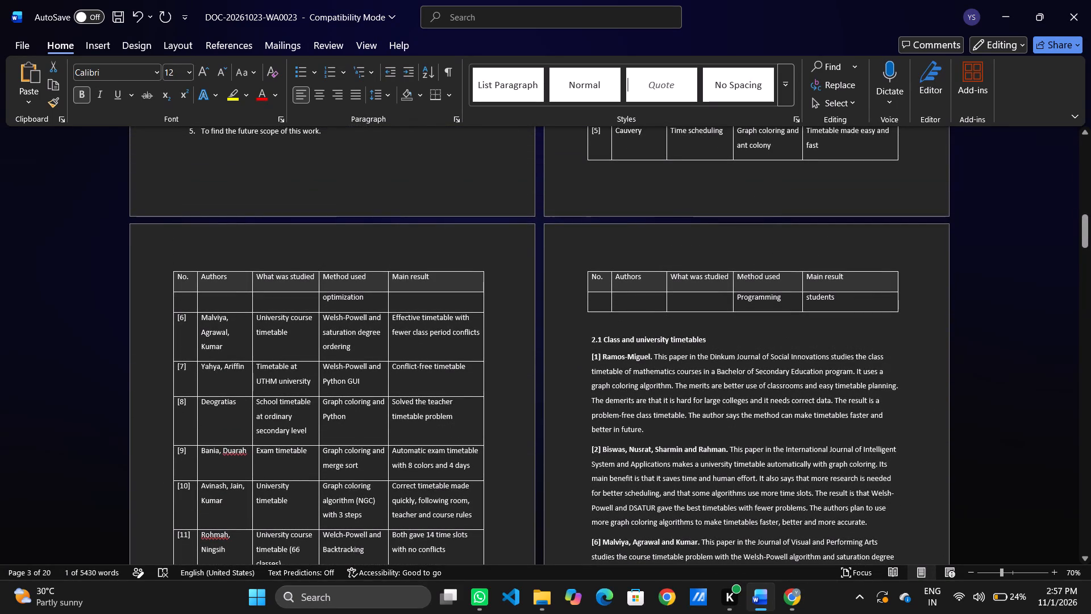
pyautogui.scroll(-2, 667, 276)
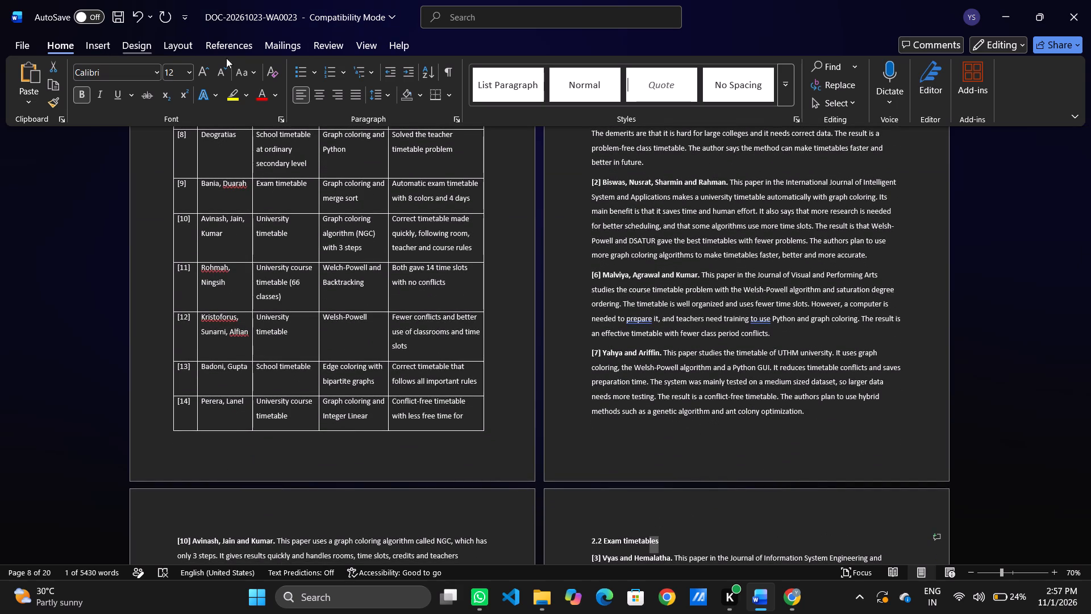
pyautogui.scroll(3, 353, 181)
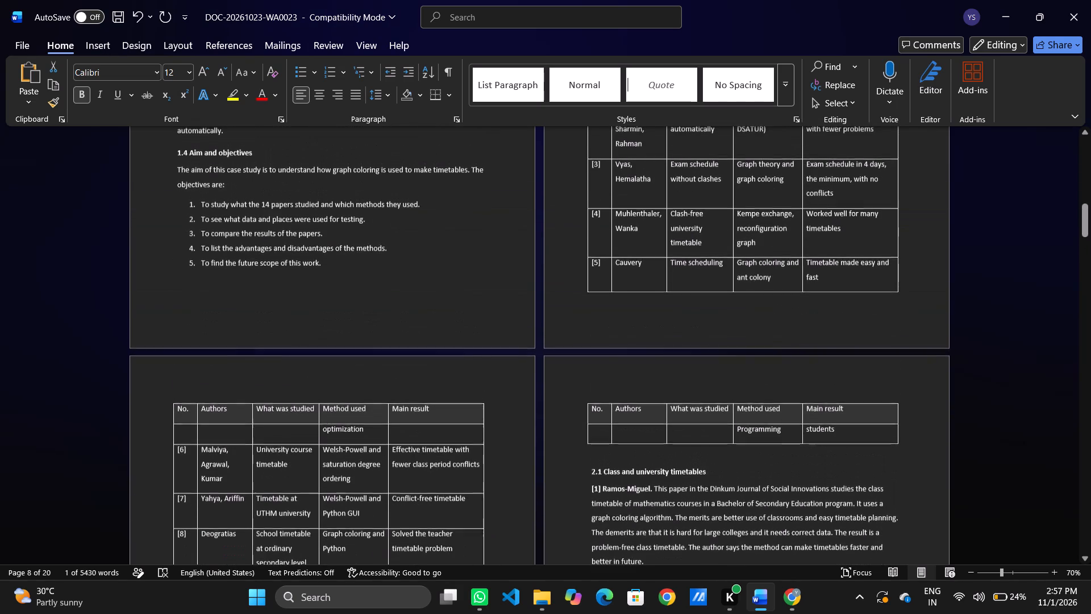
pyautogui.scroll(1, 353, 181)
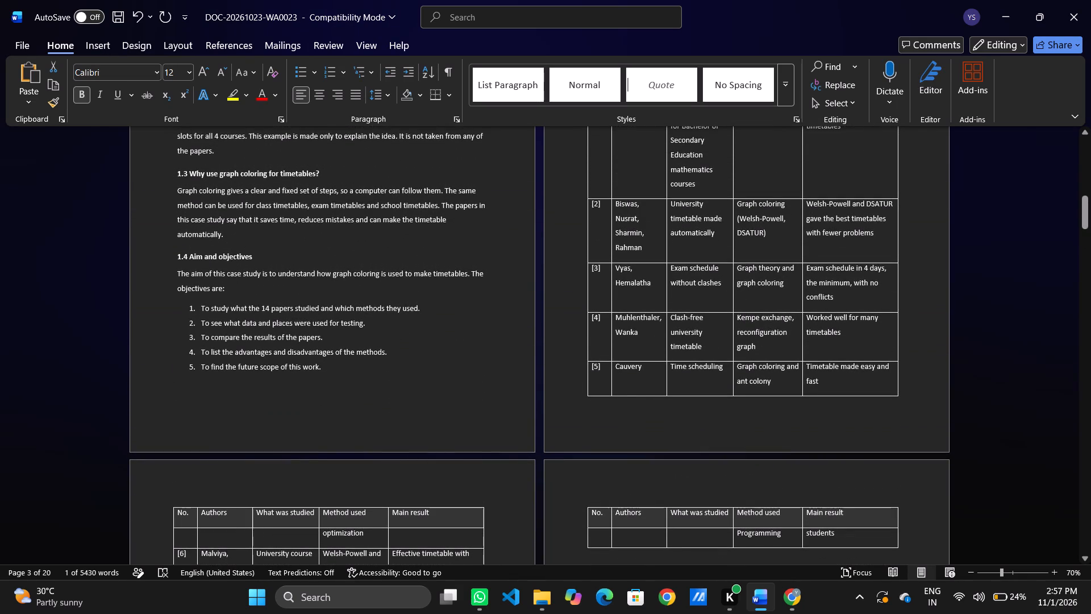
pyautogui.scroll(3, 259, 248)
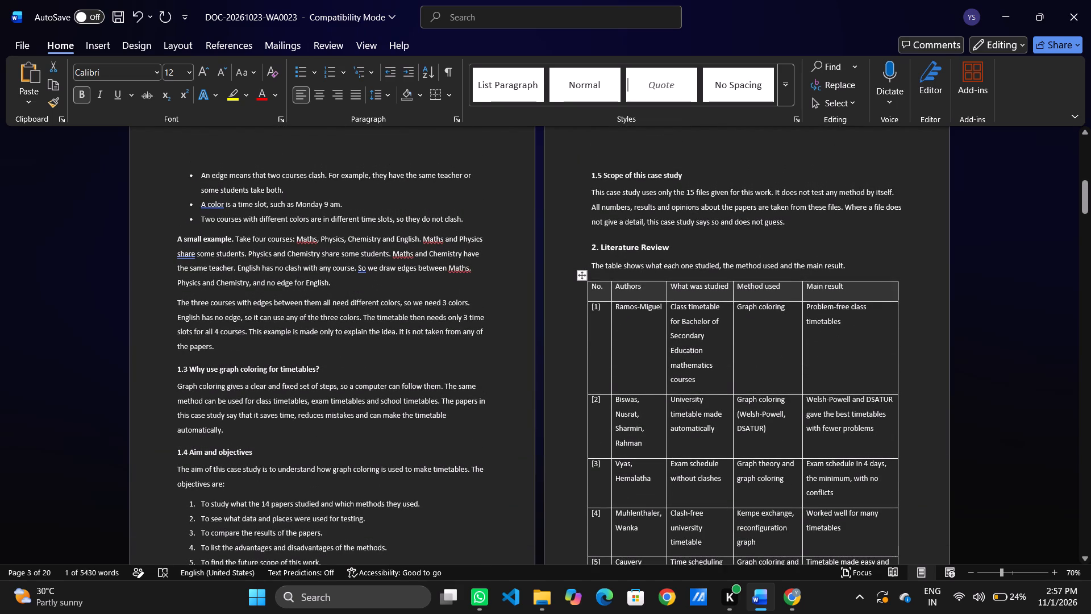
pyautogui.moveTo(672, 246); pyautogui.dragTo(584, 250)
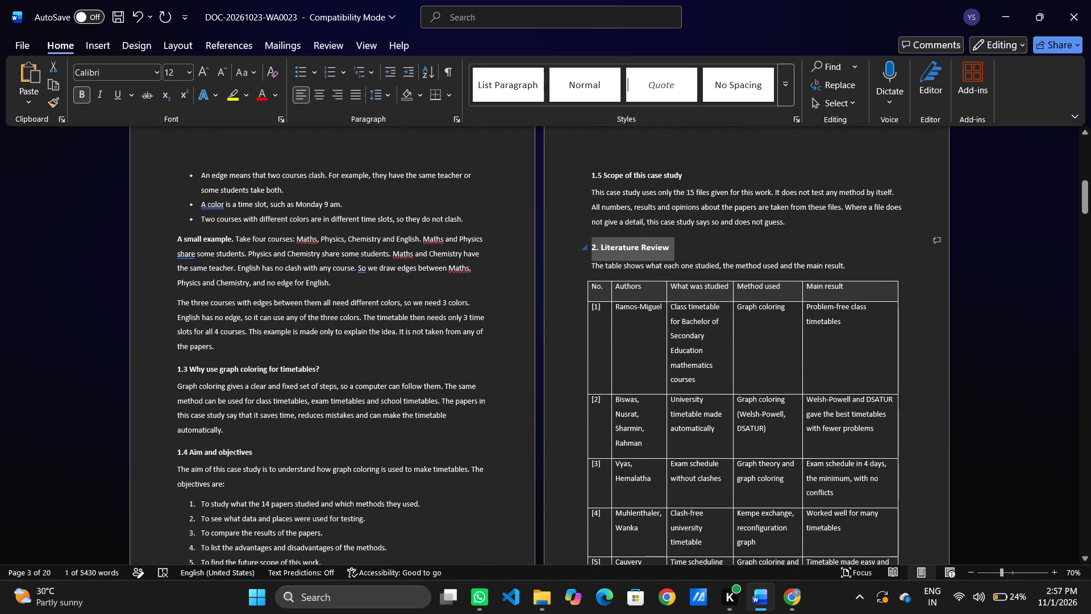
pyautogui.moveTo(584, 250); pyautogui.dragTo(580, 249)
pyautogui.click(686, 202)
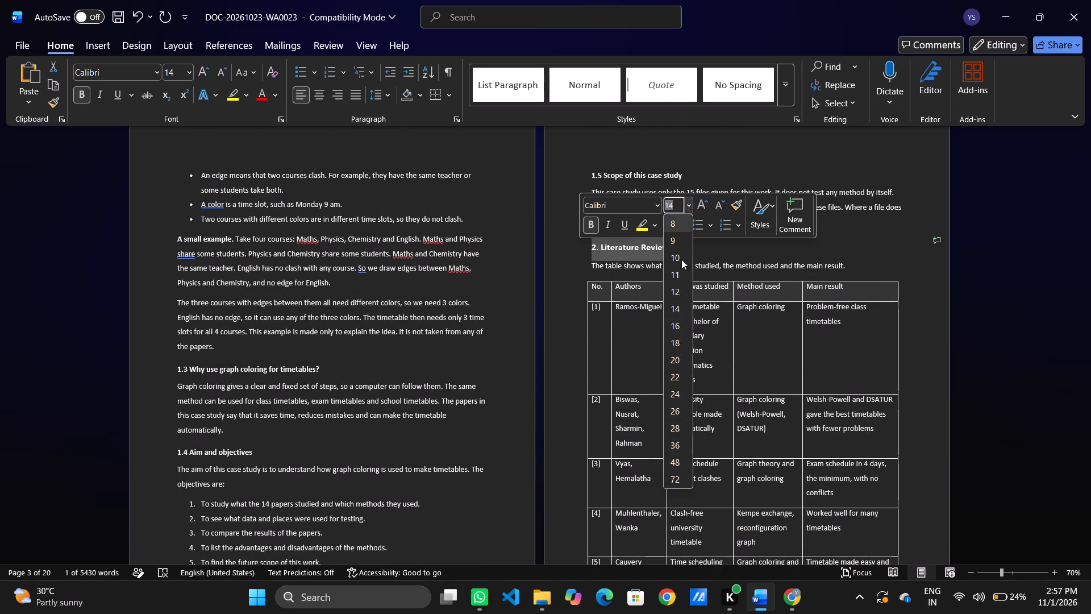
pyautogui.click(677, 323)
# Increase the font size of the "1. Introduction" heading on the first page to 16.
pyautogui.scroll(1, 669, 277)
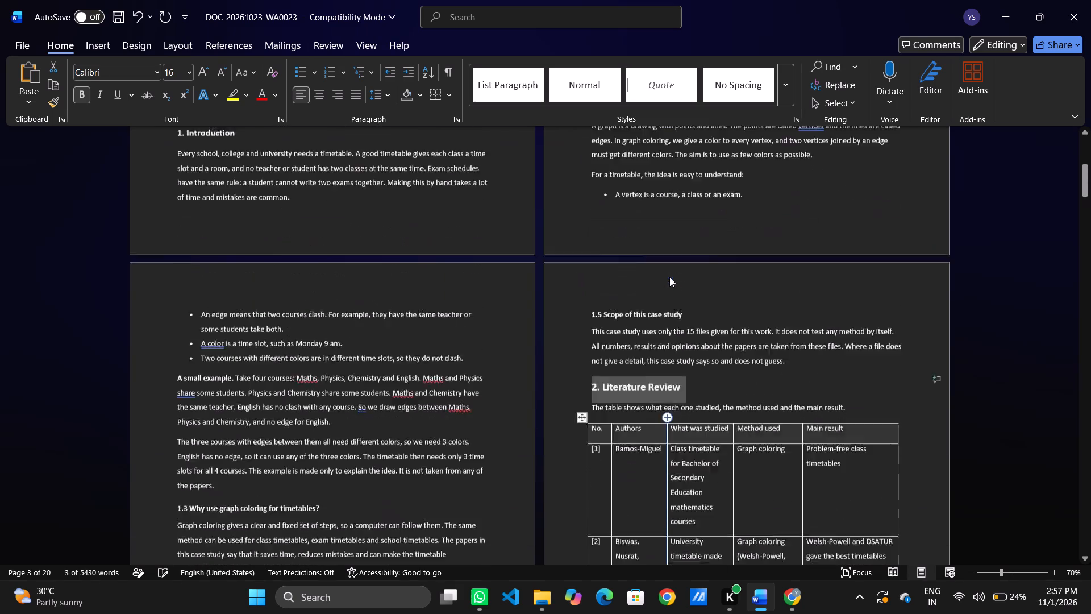
pyautogui.scroll(4, 669, 277)
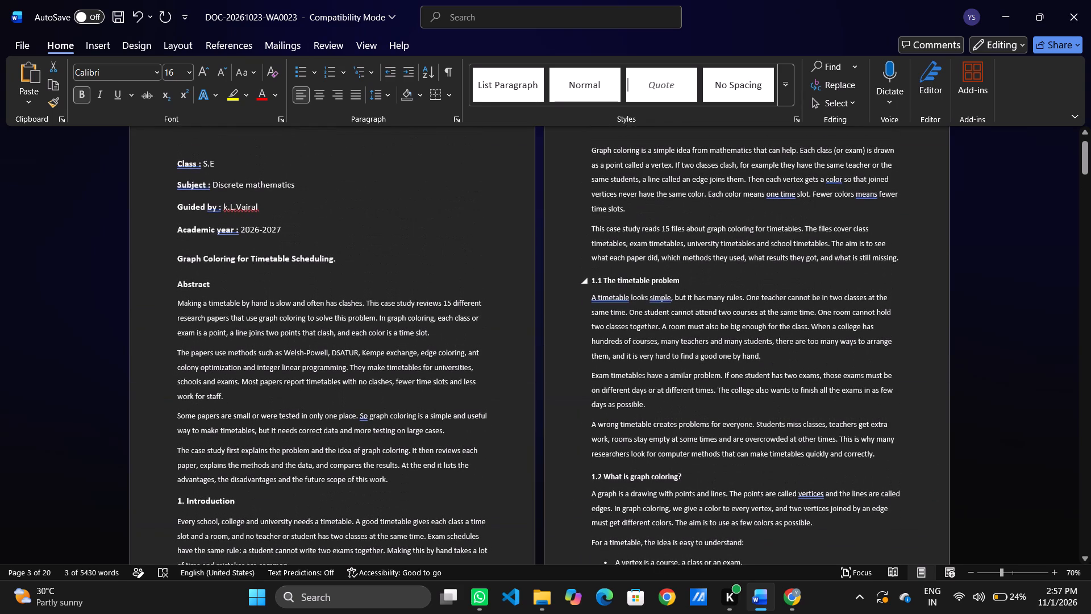
pyautogui.moveTo(253, 505); pyautogui.dragTo(153, 496)
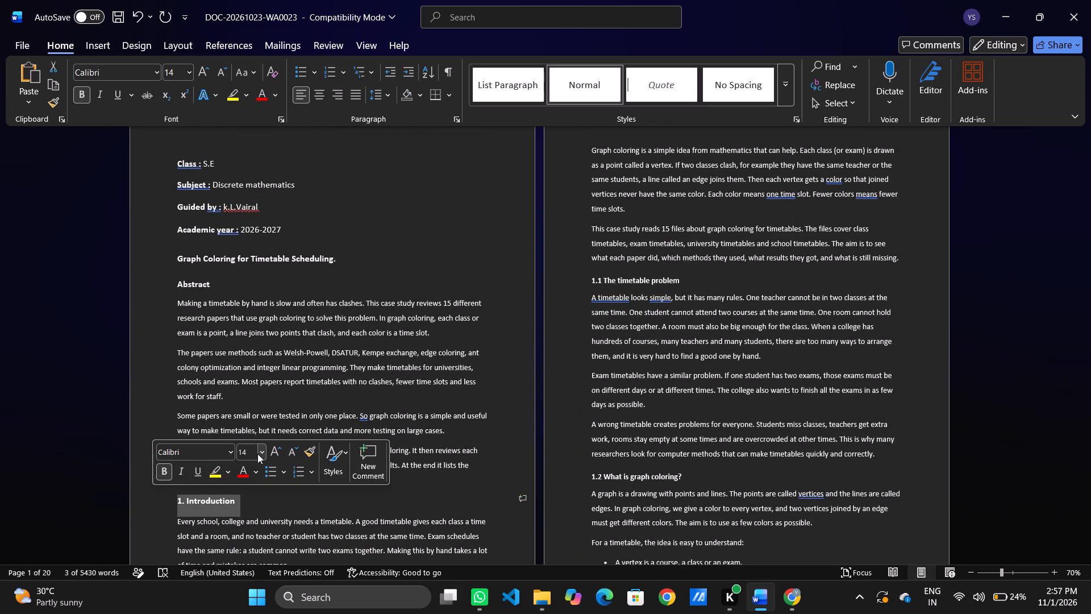
pyautogui.click(257, 454)
pyautogui.click(243, 275)
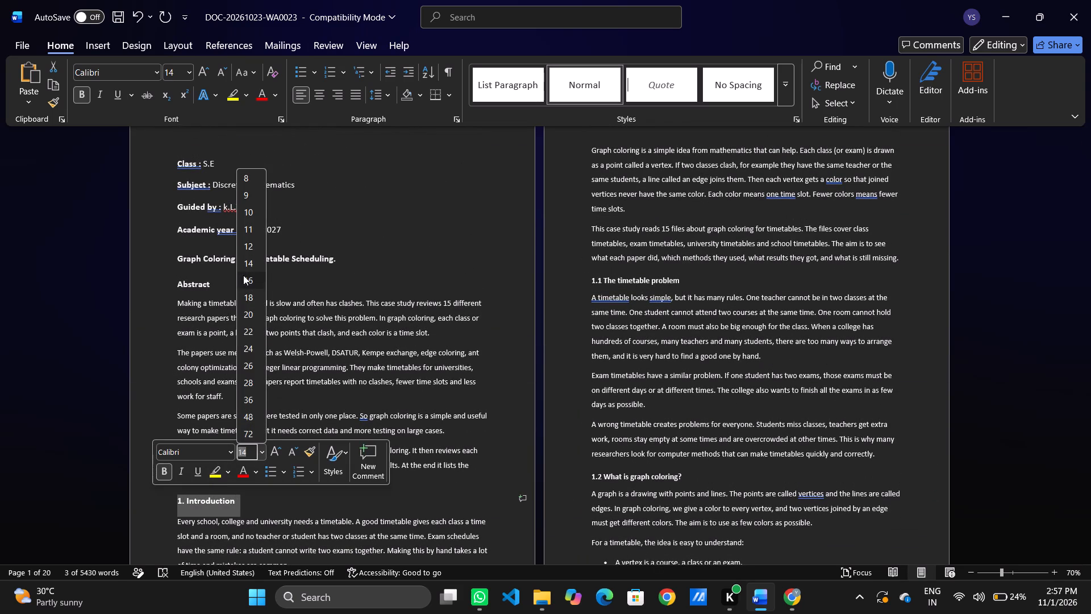
# Increase the font size of the "Abstract" heading to 16 and deselect it.
pyautogui.moveTo(221, 276); pyautogui.dragTo(179, 281)
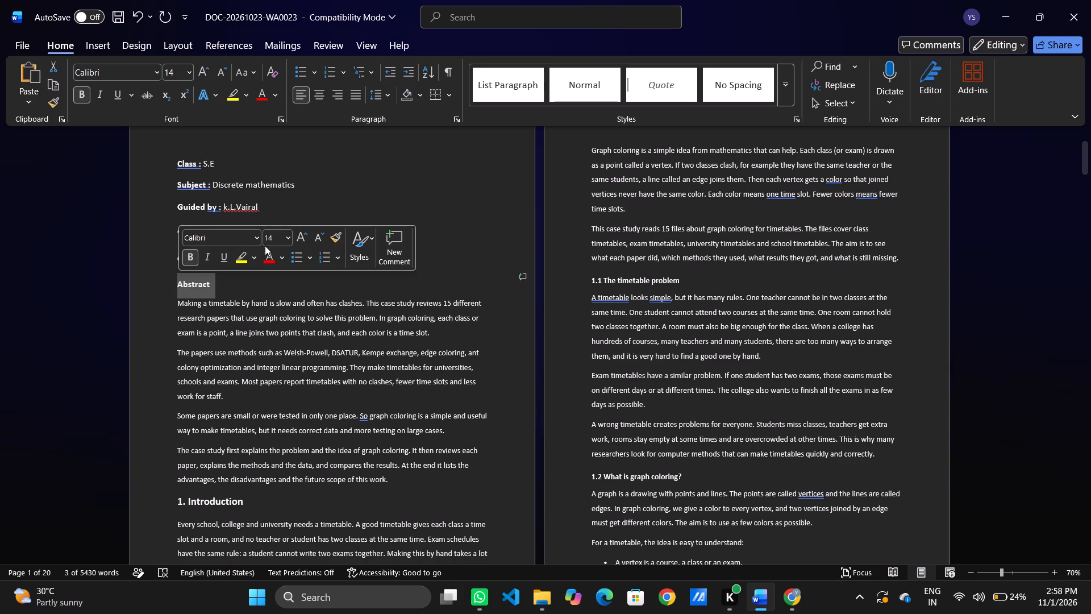
pyautogui.click(282, 239)
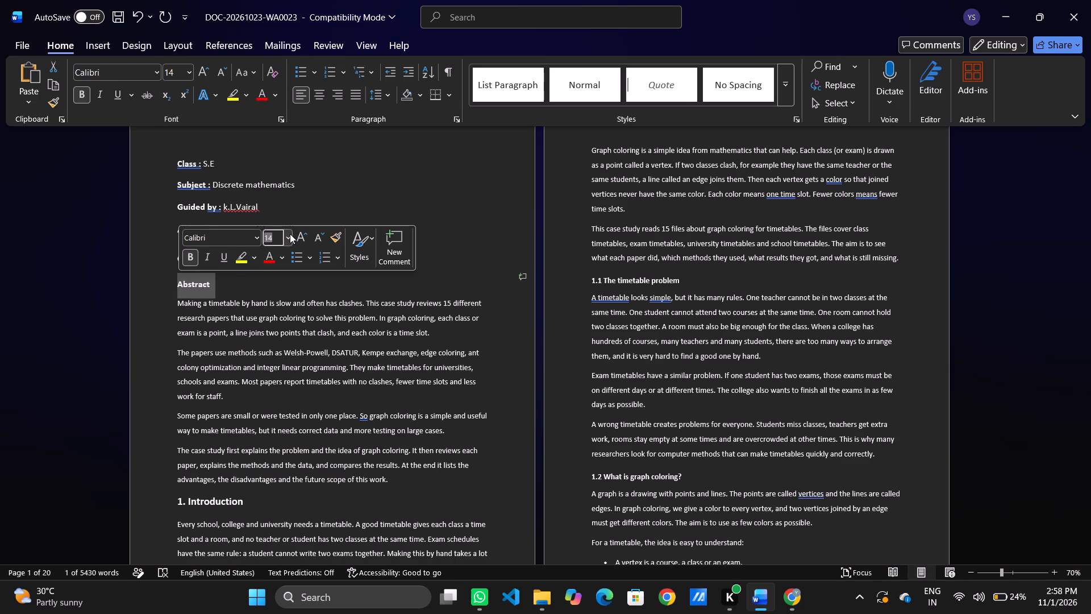
pyautogui.click(290, 234)
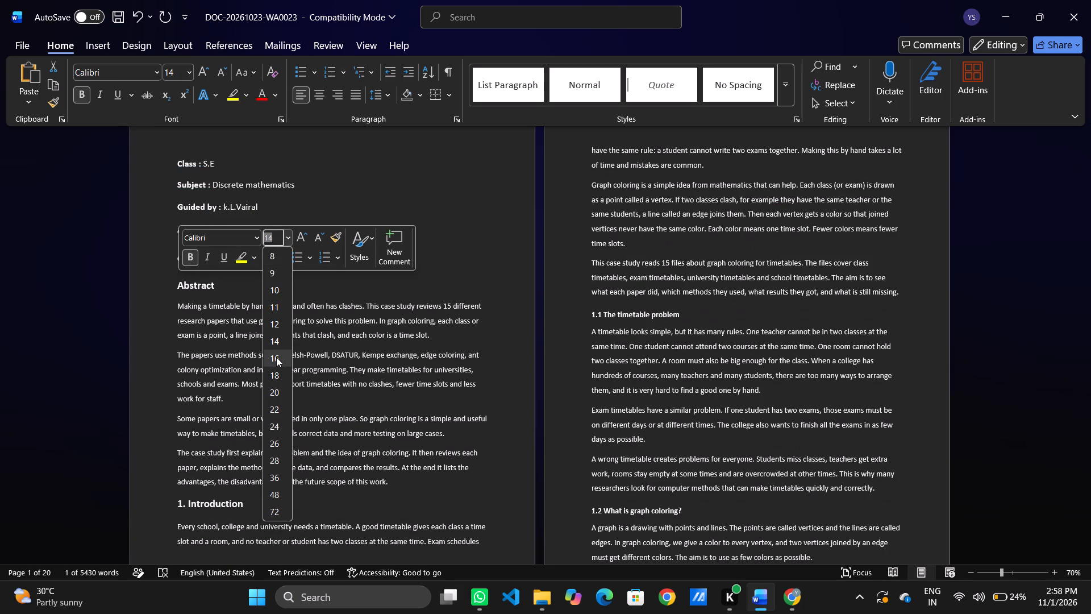
pyautogui.click(276, 357)
pyautogui.click(380, 175)
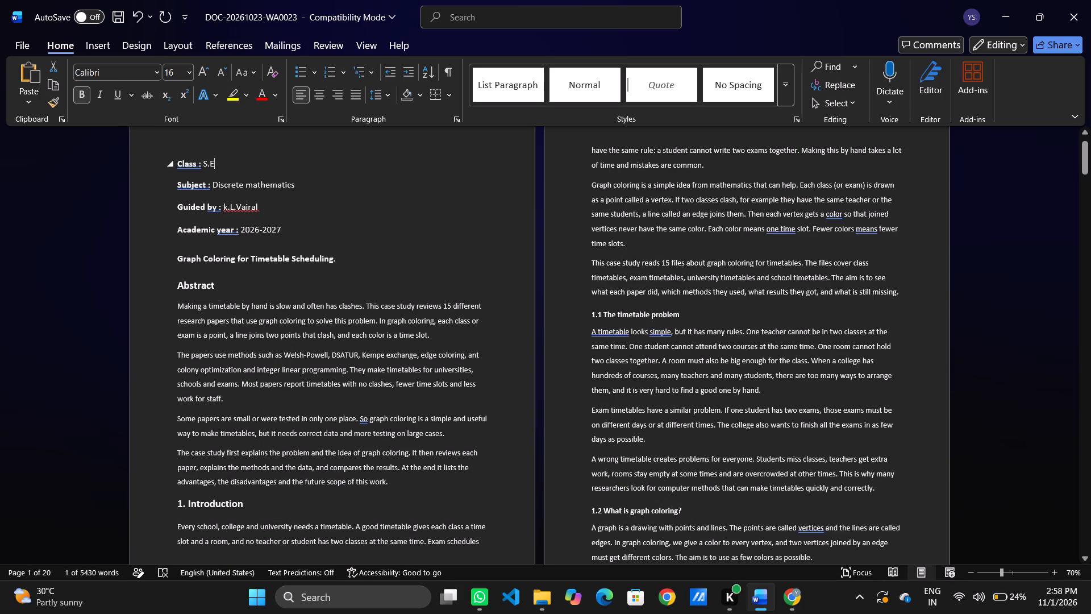
# Increase the font size of the "Graph Coloring for Timetable Scheduling." title on the first page to 16.
pyautogui.moveTo(343, 258); pyautogui.dragTo(177, 255)
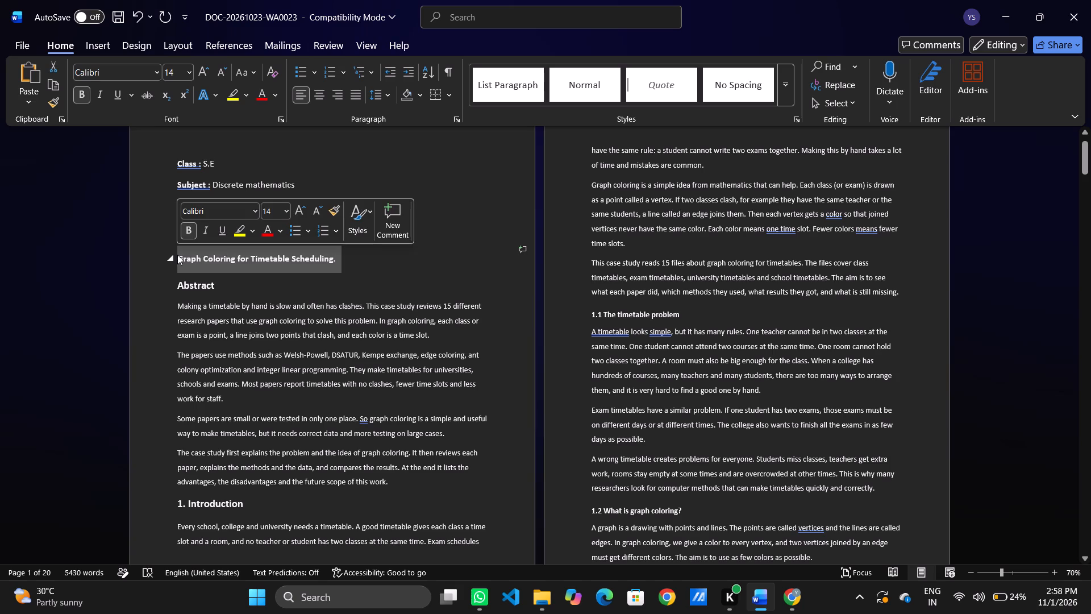
pyautogui.click(281, 214)
pyautogui.moveTo(285, 206); pyautogui.dragTo(276, 339)
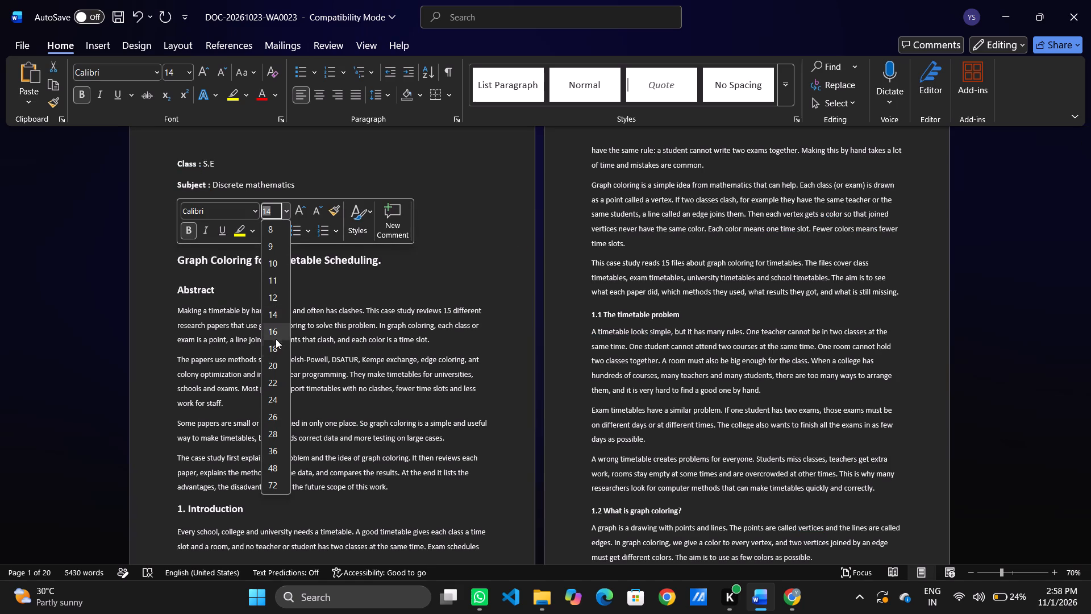
pyautogui.moveTo(276, 339); pyautogui.dragTo(275, 330)
pyautogui.click(275, 330)
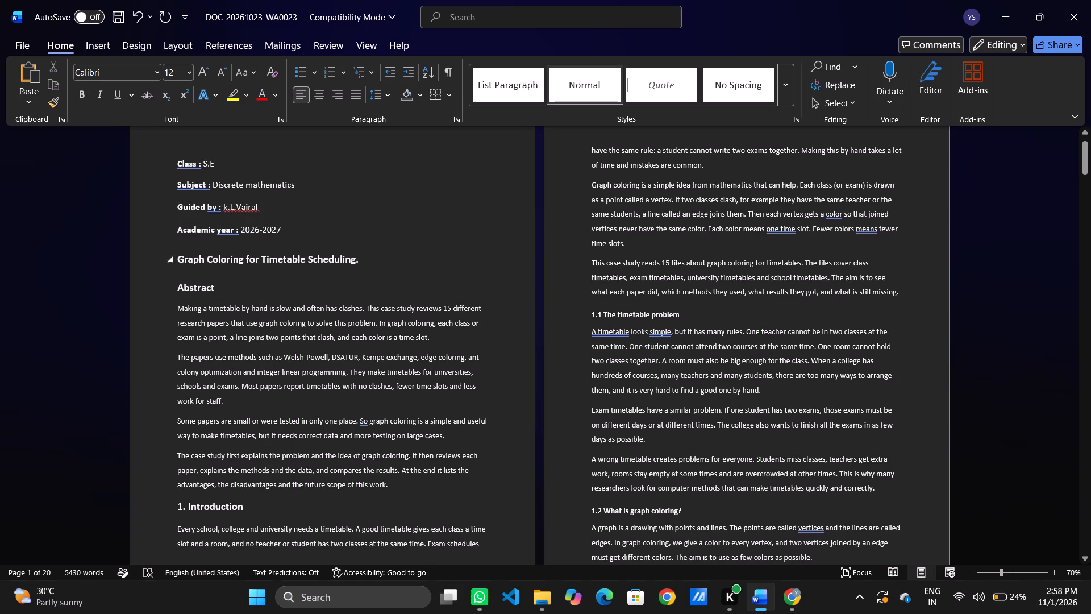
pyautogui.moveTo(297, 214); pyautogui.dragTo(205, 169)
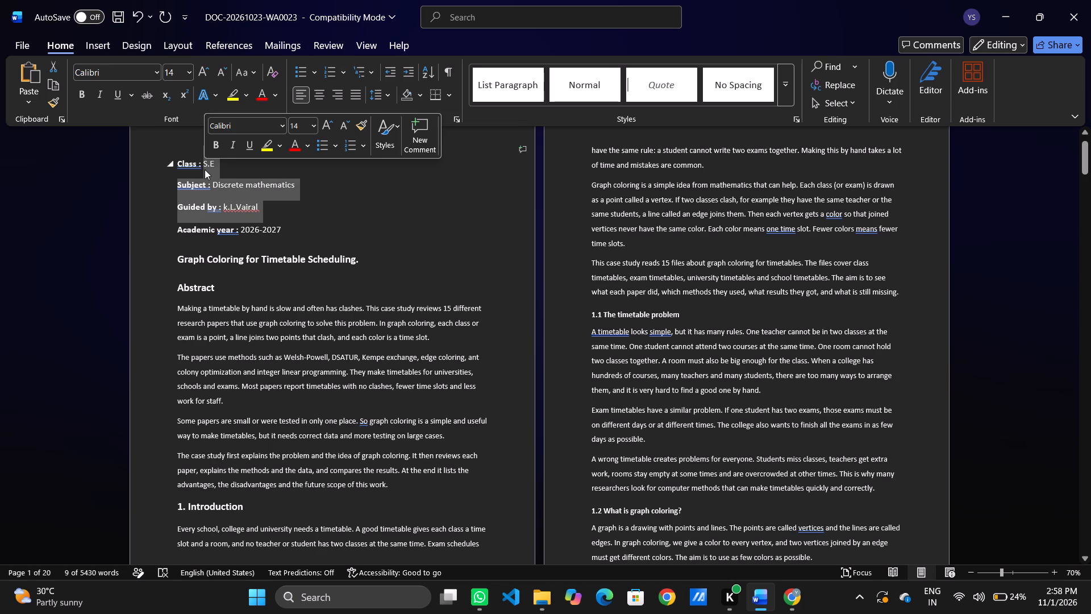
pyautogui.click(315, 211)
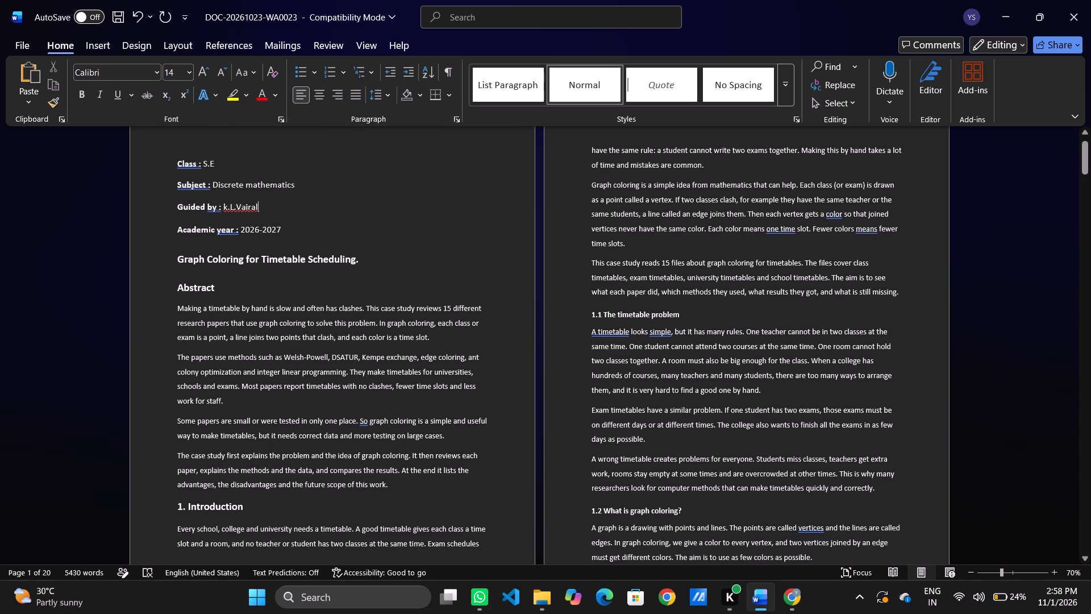
# Look through the document from the first page to section 4, checking the headings, tables and page layout.
pyautogui.scroll(8, 315, 211)
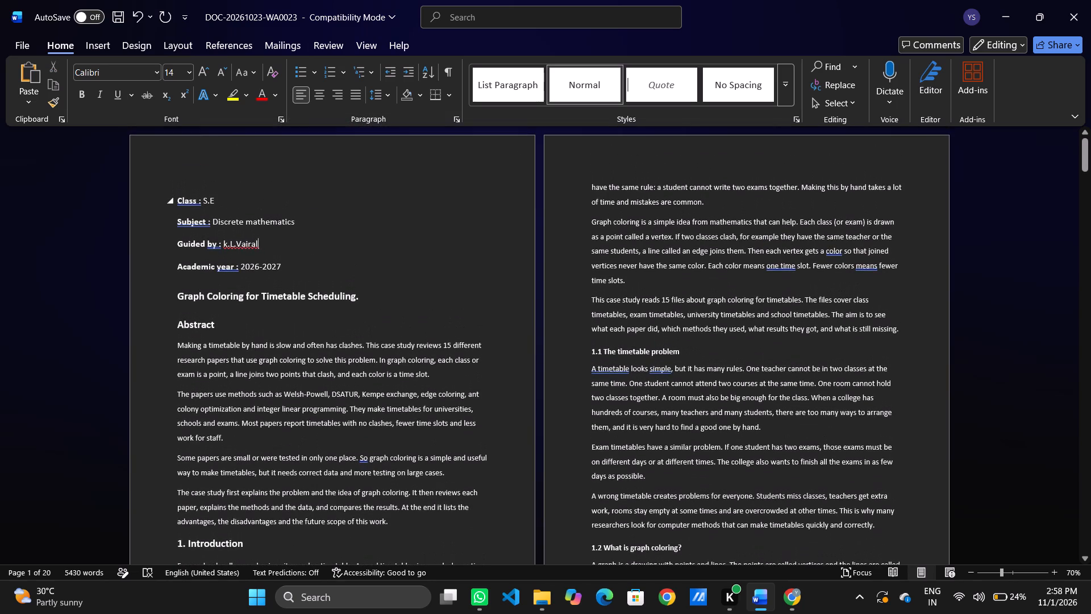
pyautogui.scroll(-13, 315, 211)
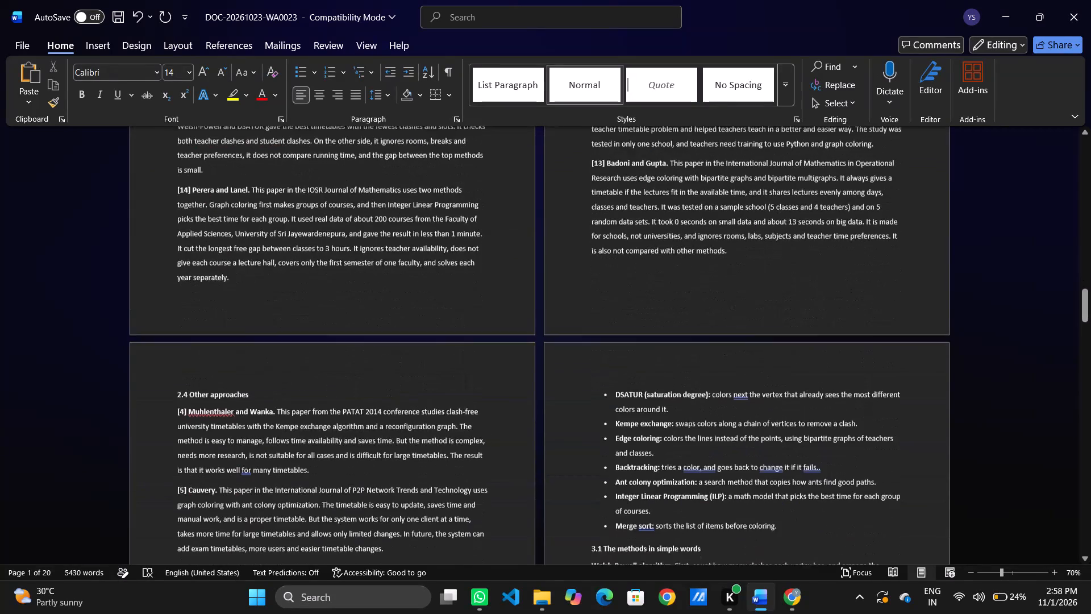
pyautogui.scroll(-3, 315, 211)
pyautogui.scroll(1, 315, 211)
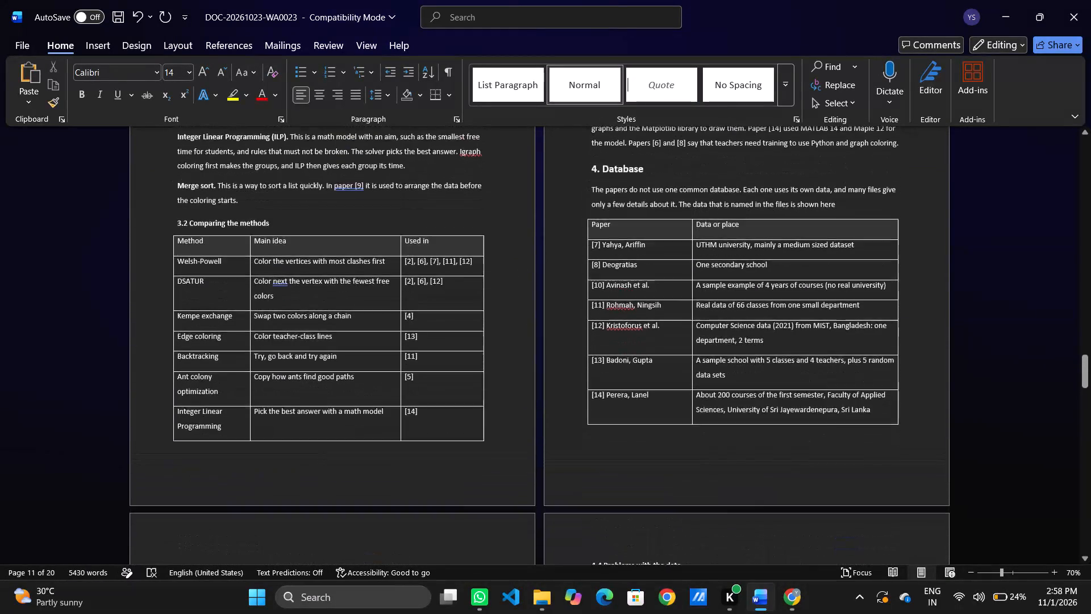
pyautogui.scroll(3, 315, 211)
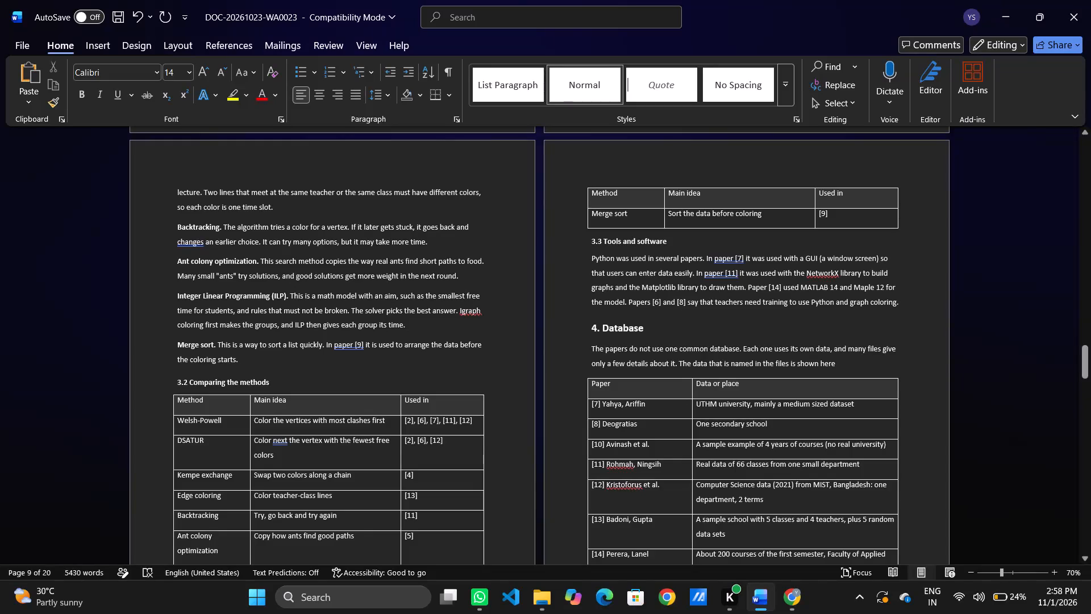
pyautogui.scroll(2, 235, 190)
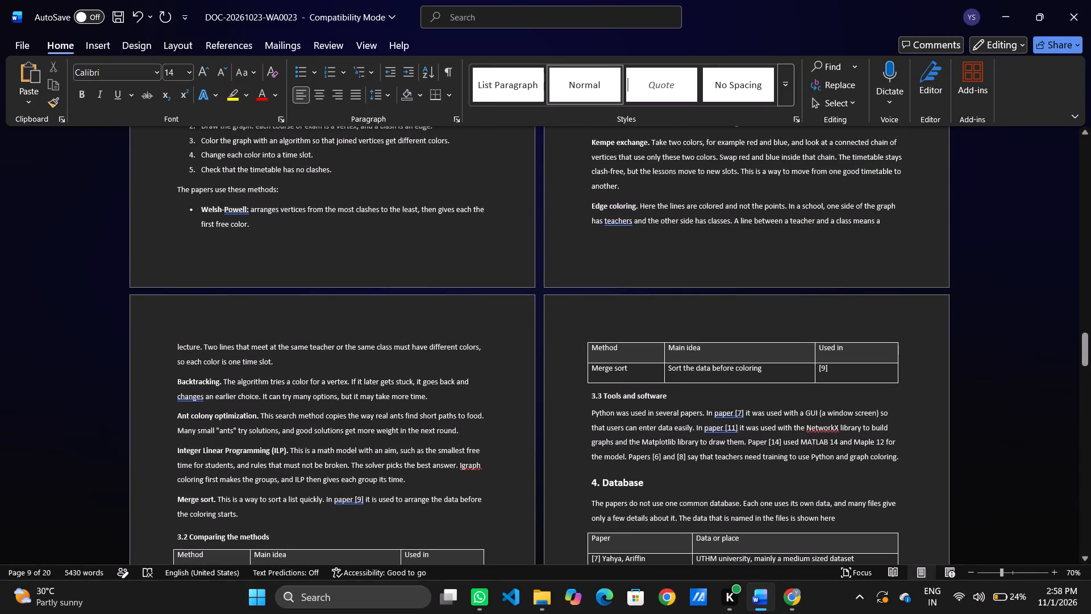
# Insert centred page numbers at the bottom of every page and close the footer.
pyautogui.click(113, 42)
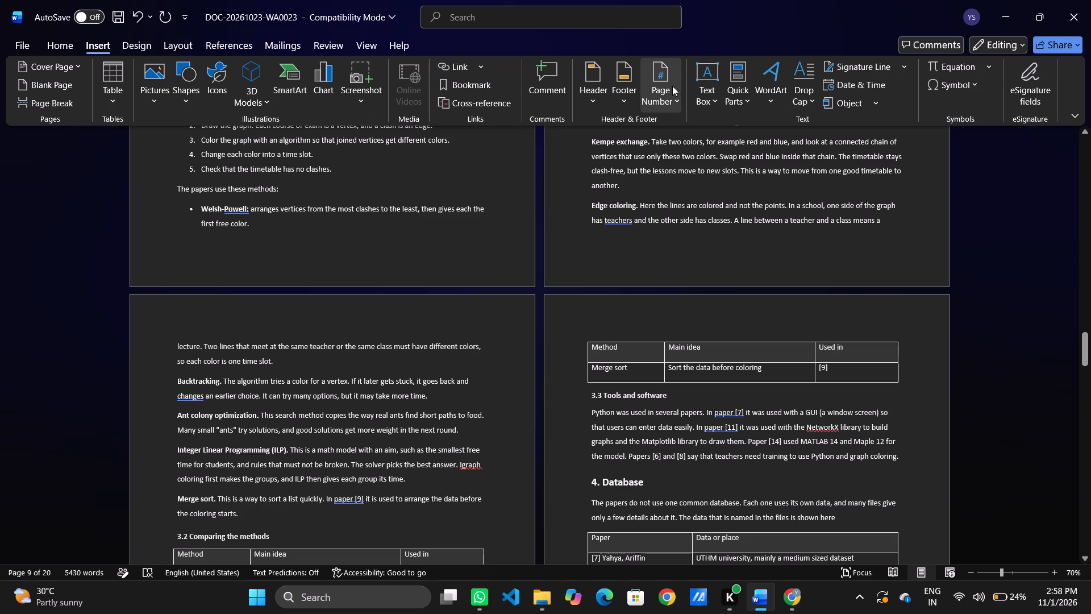
pyautogui.click(667, 90)
pyautogui.click(687, 151)
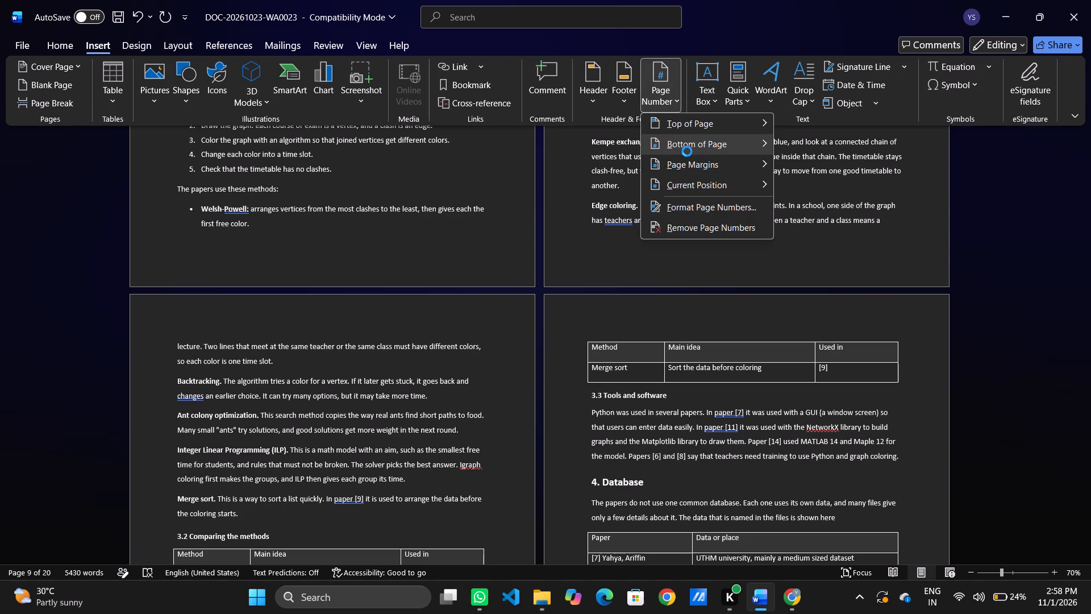
pyautogui.click(876, 270)
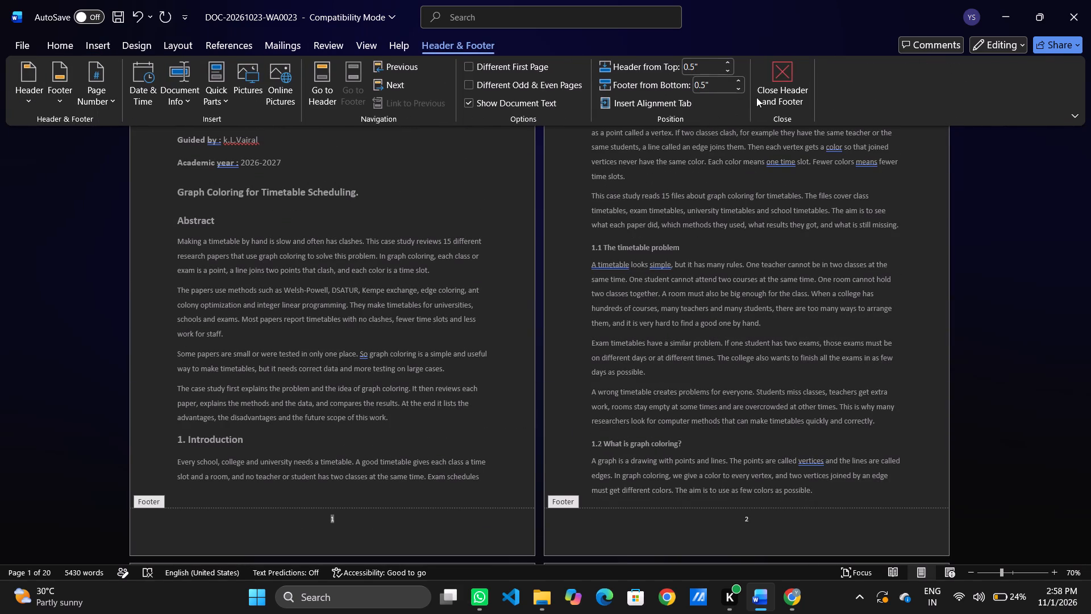
pyautogui.click(777, 68)
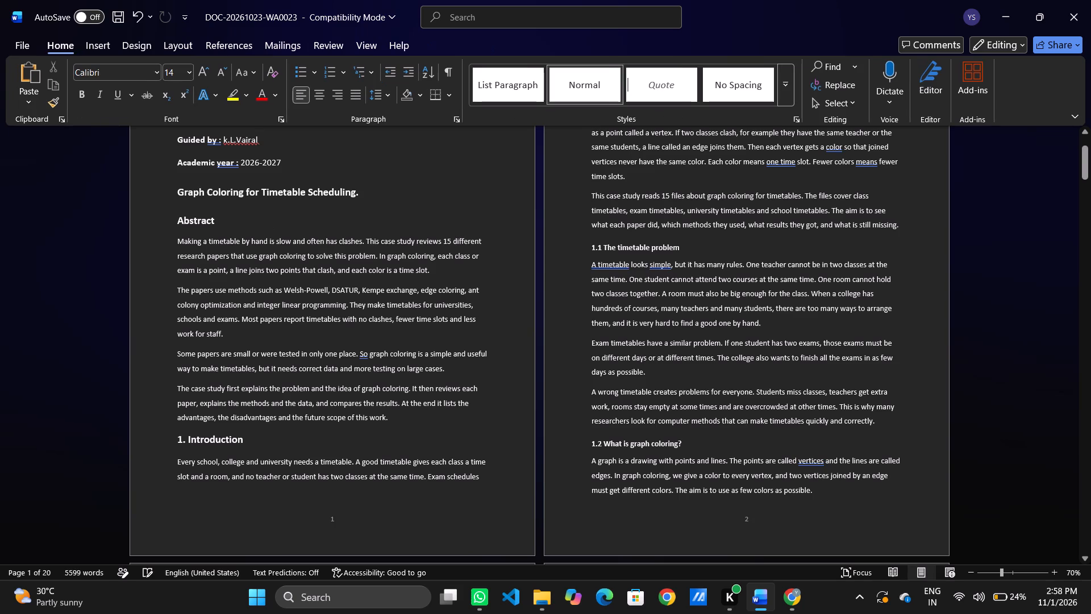
# Check the page numbers and the page breaks in the tables from the first page to section 4.
pyautogui.scroll(-4, 583, 313)
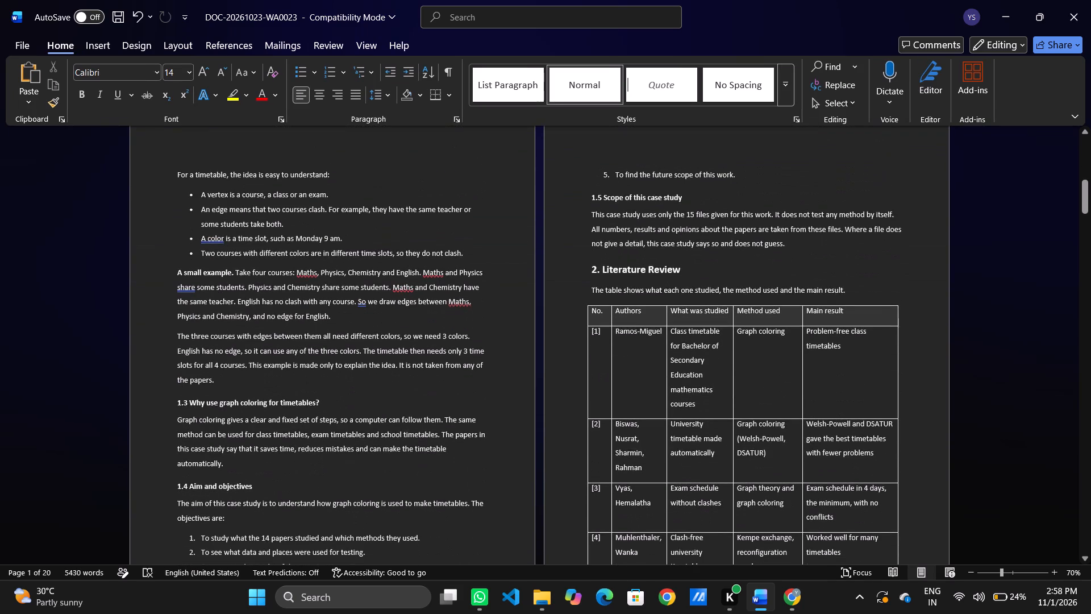
pyautogui.scroll(-5, 583, 313)
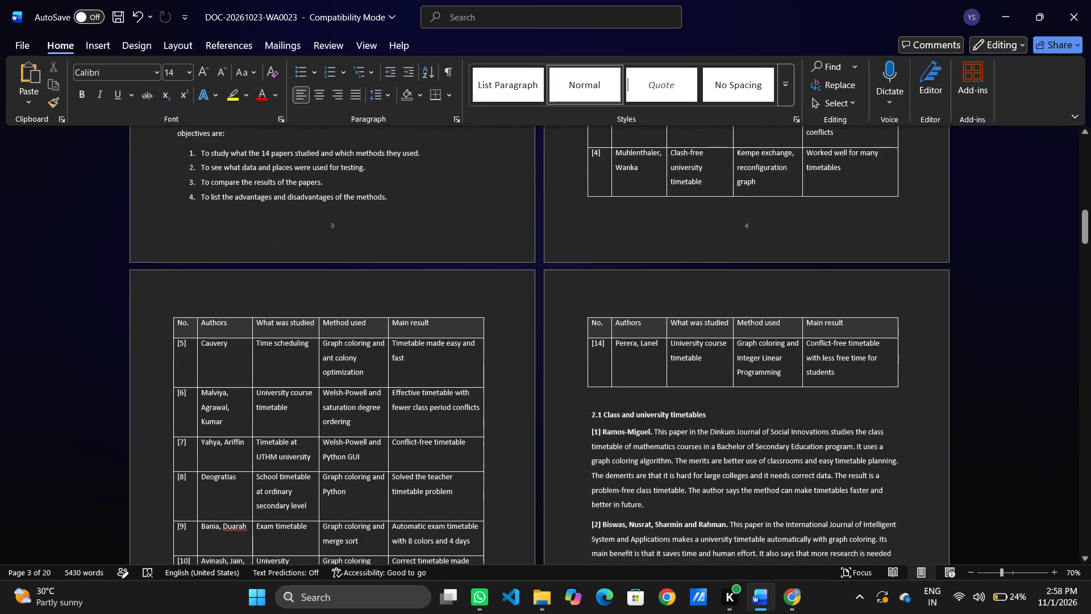
pyautogui.scroll(-1, 583, 313)
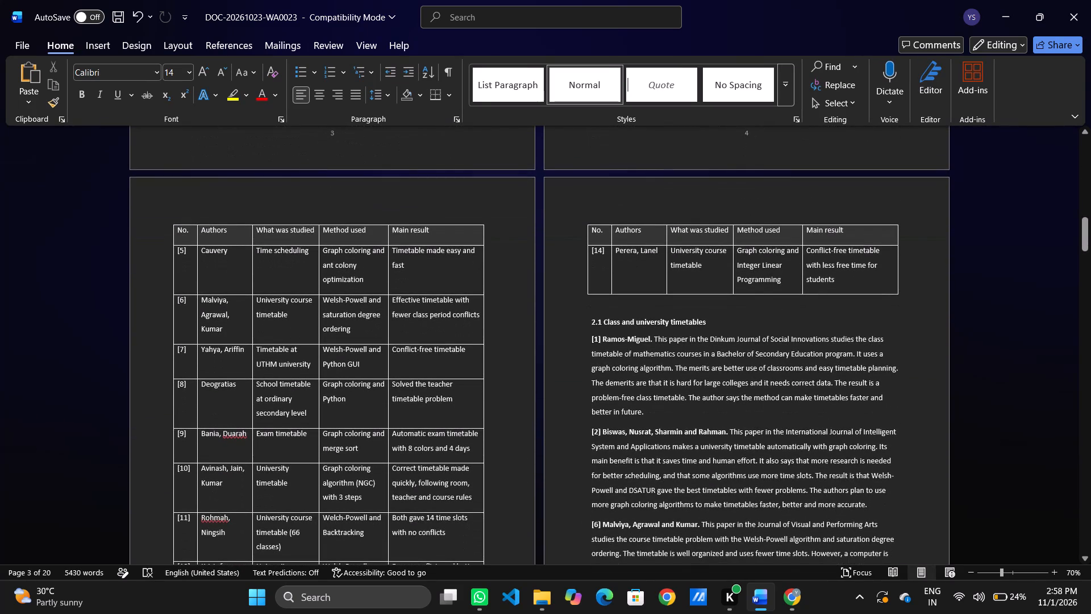
pyautogui.scroll(-2, 583, 313)
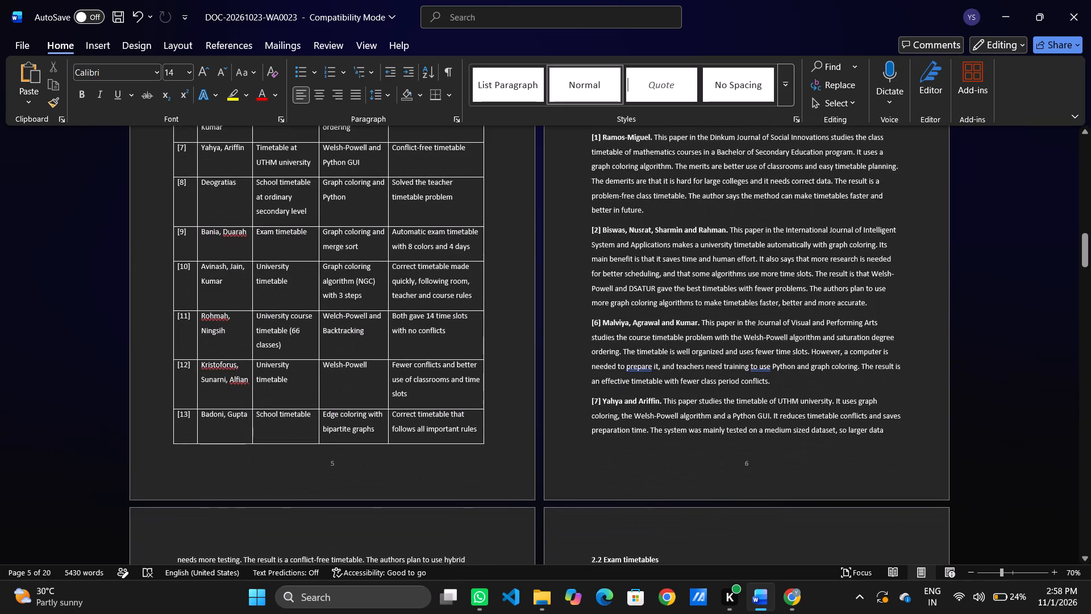
pyautogui.scroll(-1, 583, 313)
pyautogui.scroll(1, 583, 313)
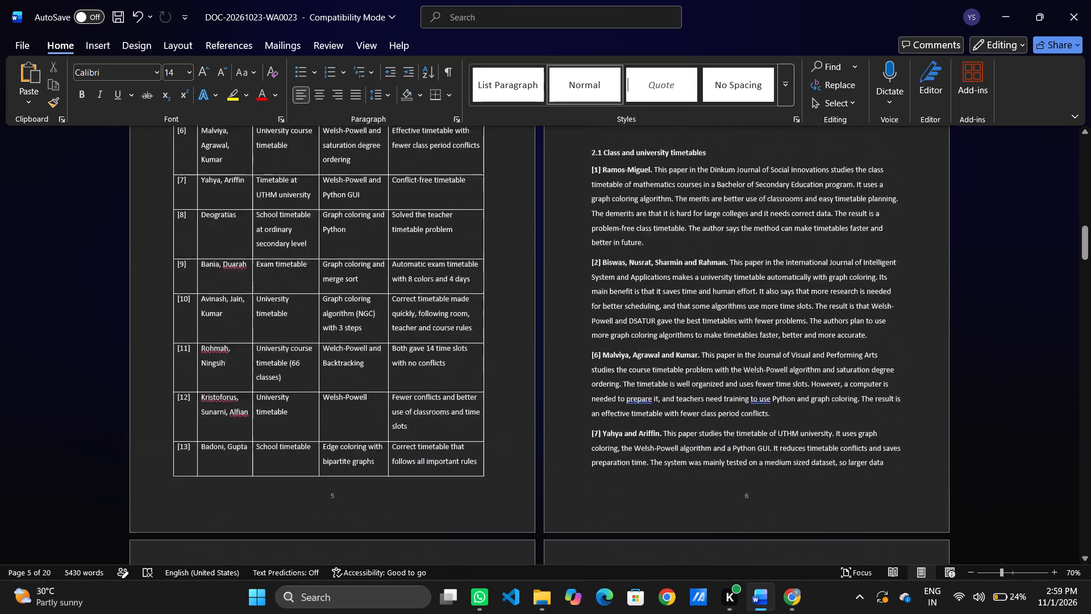
pyautogui.scroll(2, 583, 313)
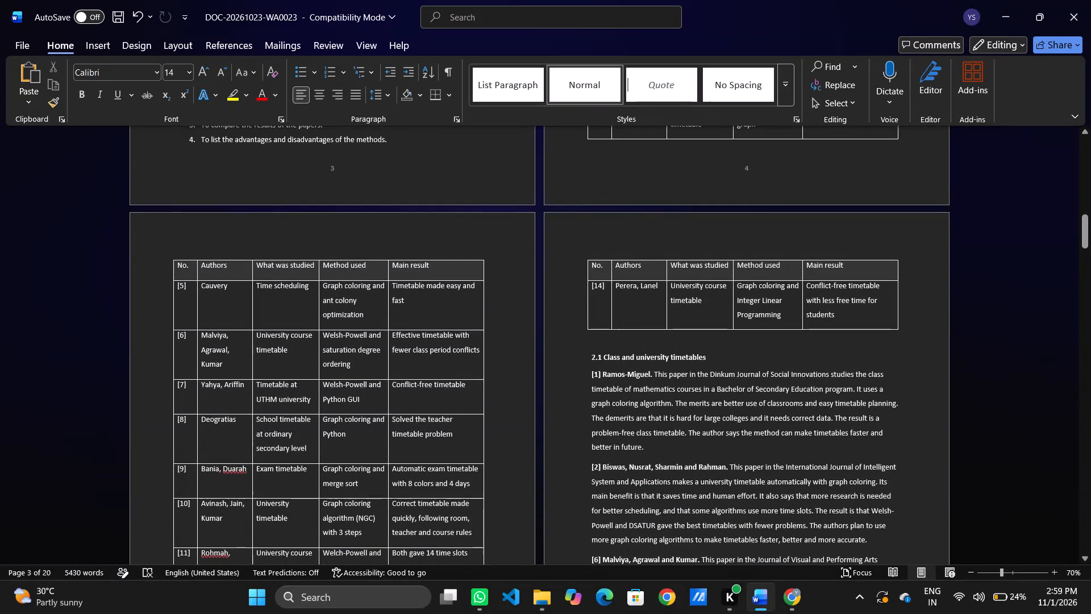
pyautogui.click(475, 269)
pyautogui.click(472, 271)
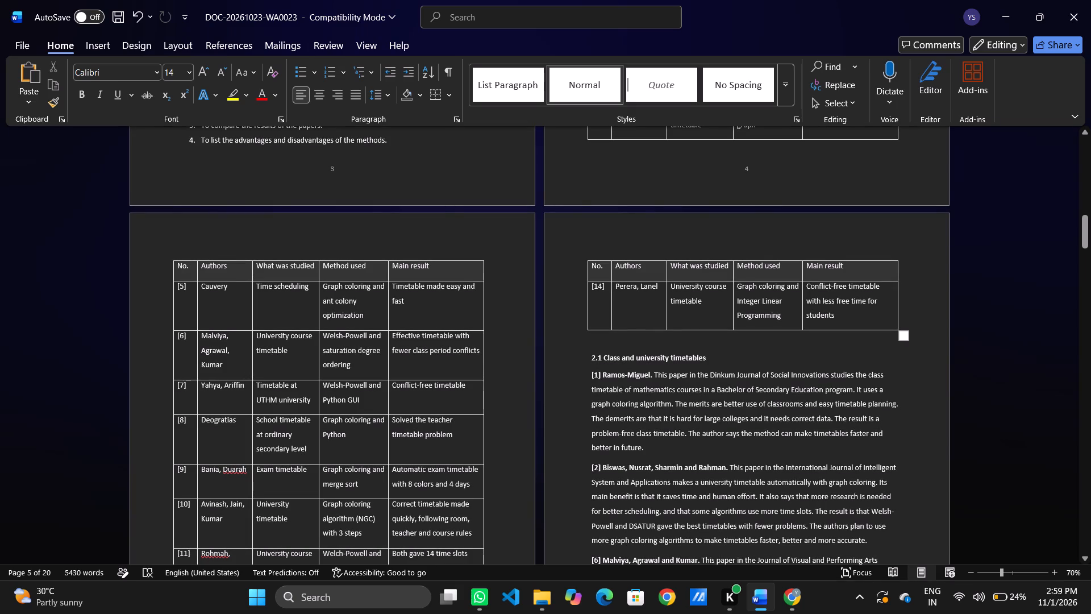
pyautogui.scroll(-4, 525, 345)
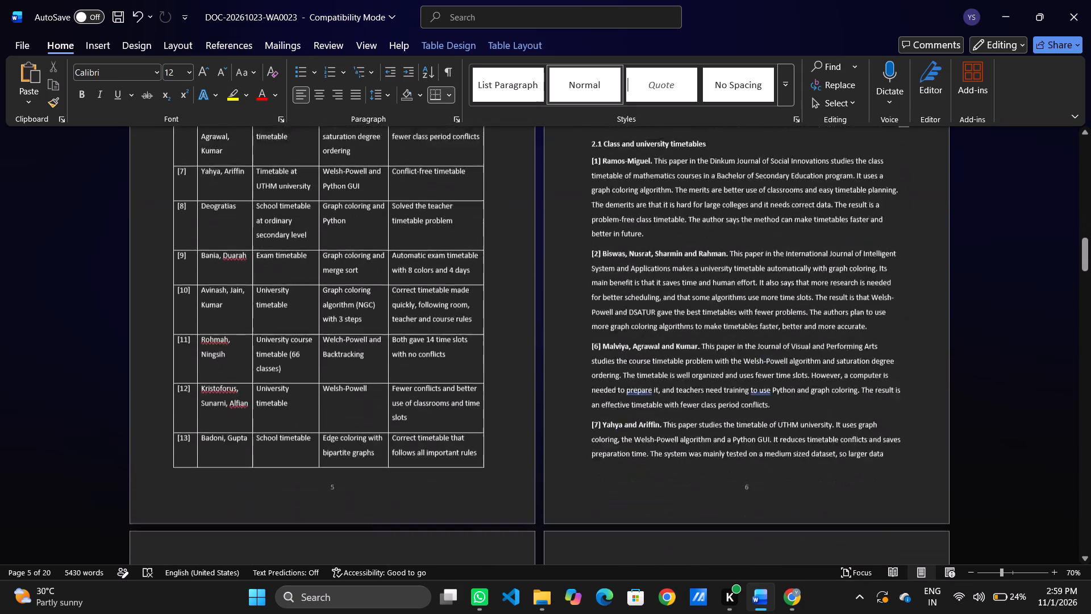
pyautogui.scroll(-4, 525, 345)
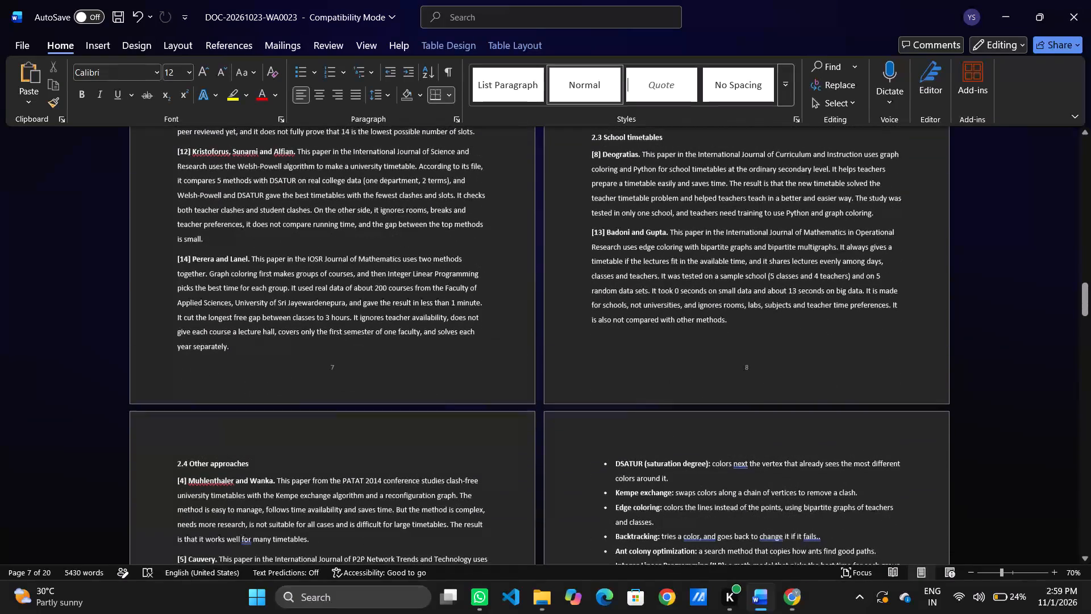
pyautogui.scroll(-5, 525, 345)
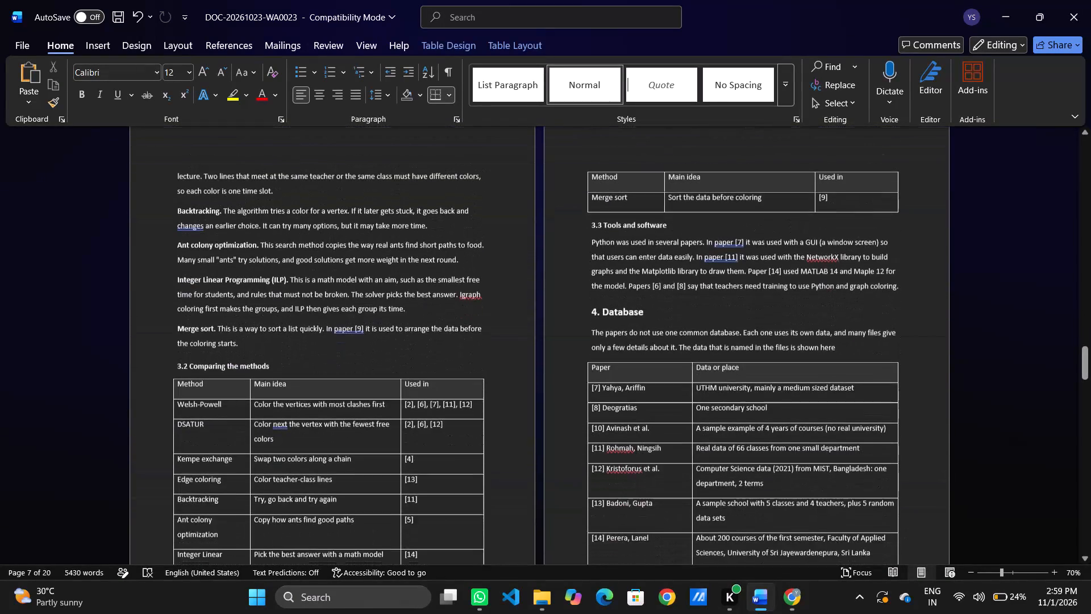
# Delete the "Merge sort." paragraph just above the "3.2 Comparing the methods" heading.
pyautogui.scroll(-1, 525, 345)
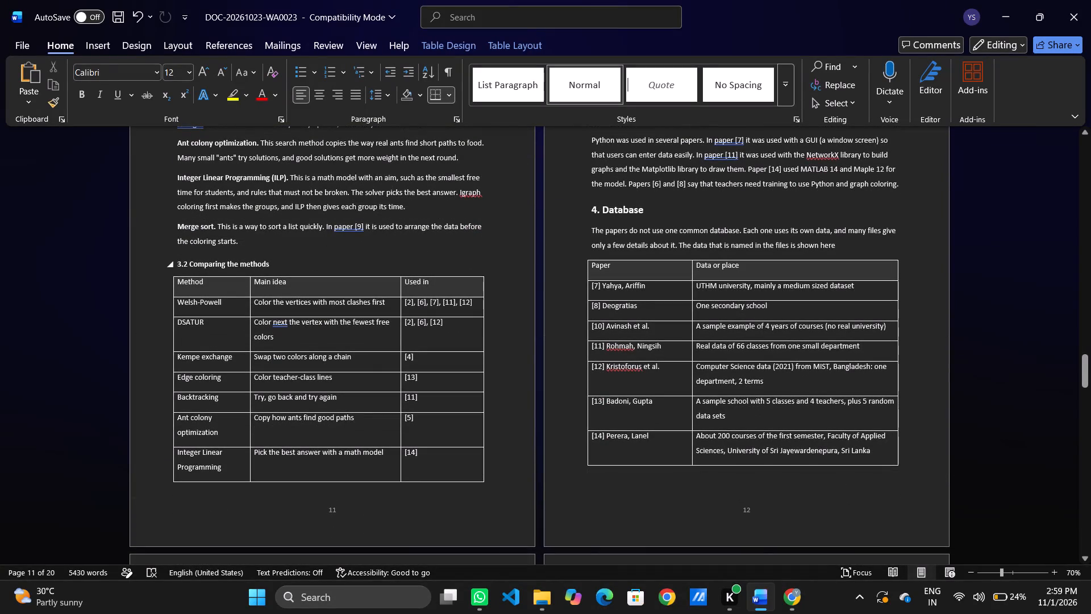
pyautogui.moveTo(176, 226); pyautogui.dragTo(246, 249)
pyautogui.press('BackSpace')
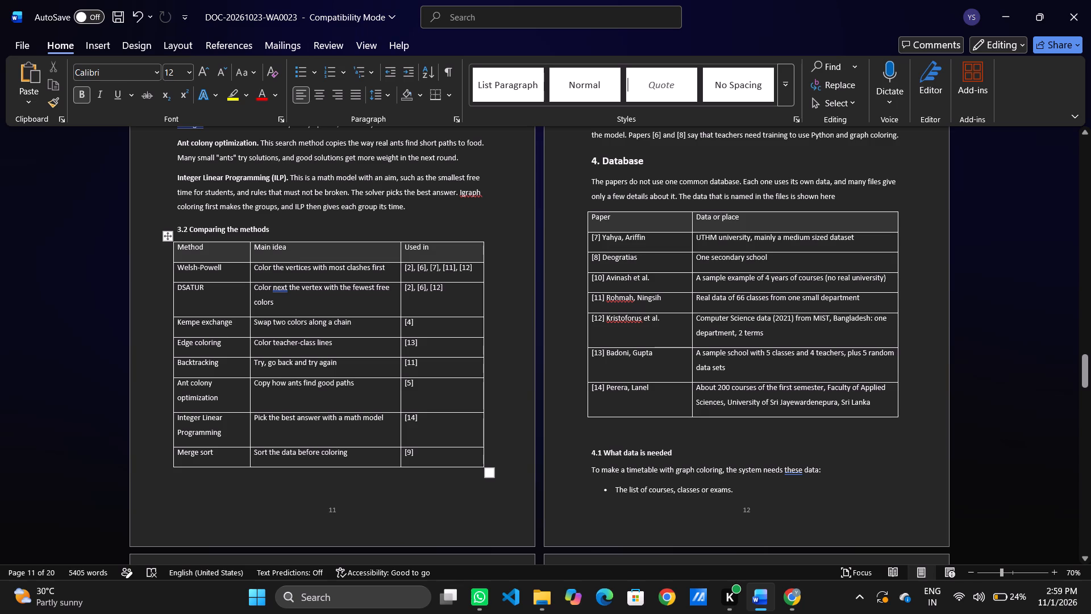
# Check the heading sizes, tables and page breaks from section 3.2 to section 6.
pyautogui.scroll(2, 246, 249)
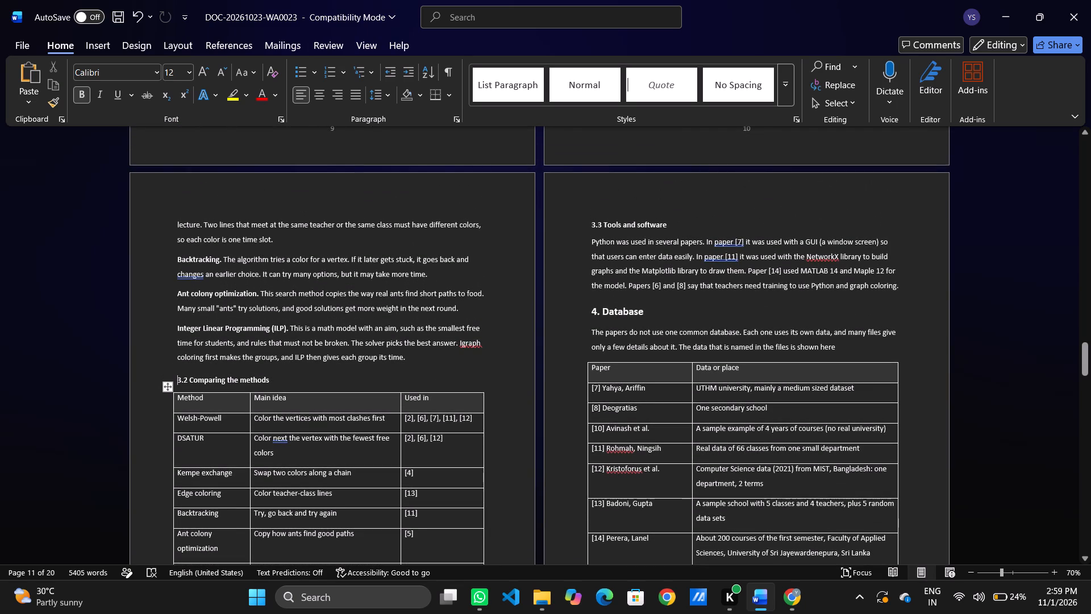
pyautogui.moveTo(648, 309); pyautogui.dragTo(613, 310)
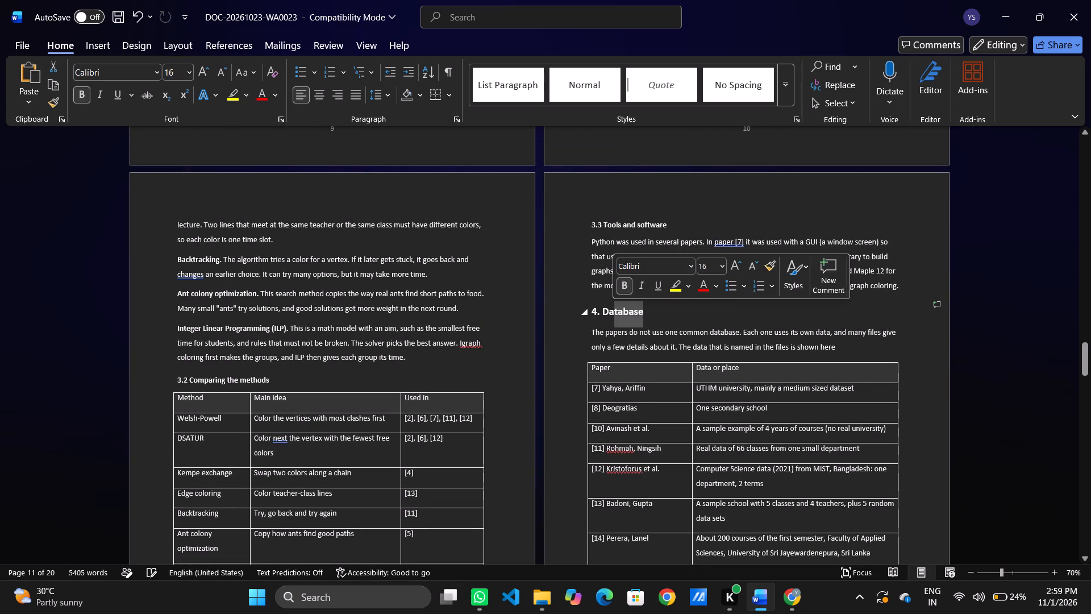
pyautogui.scroll(-3, 585, 397)
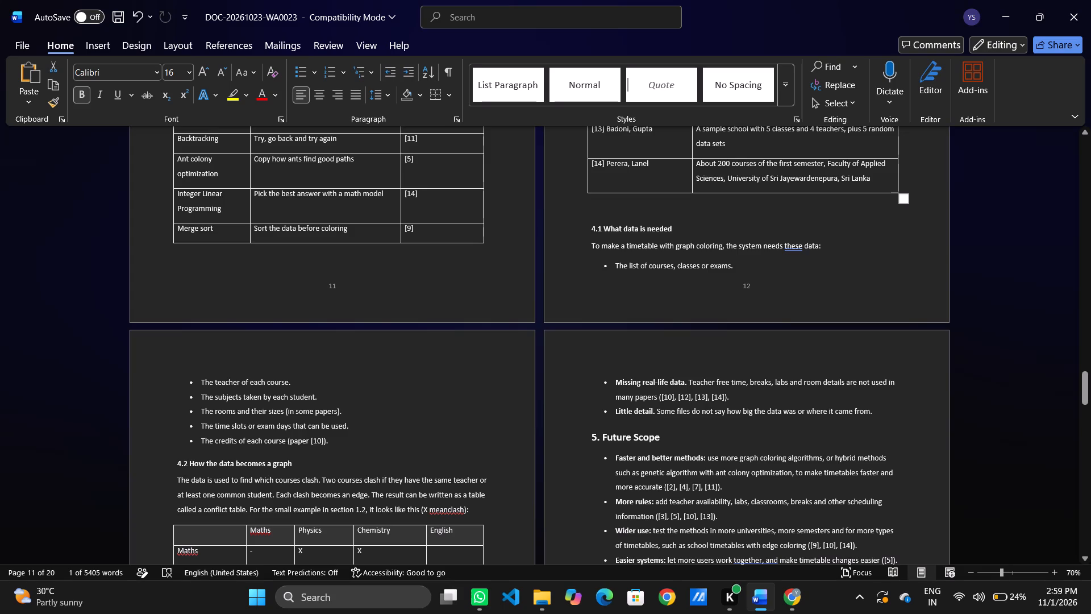
pyautogui.scroll(-1, 585, 397)
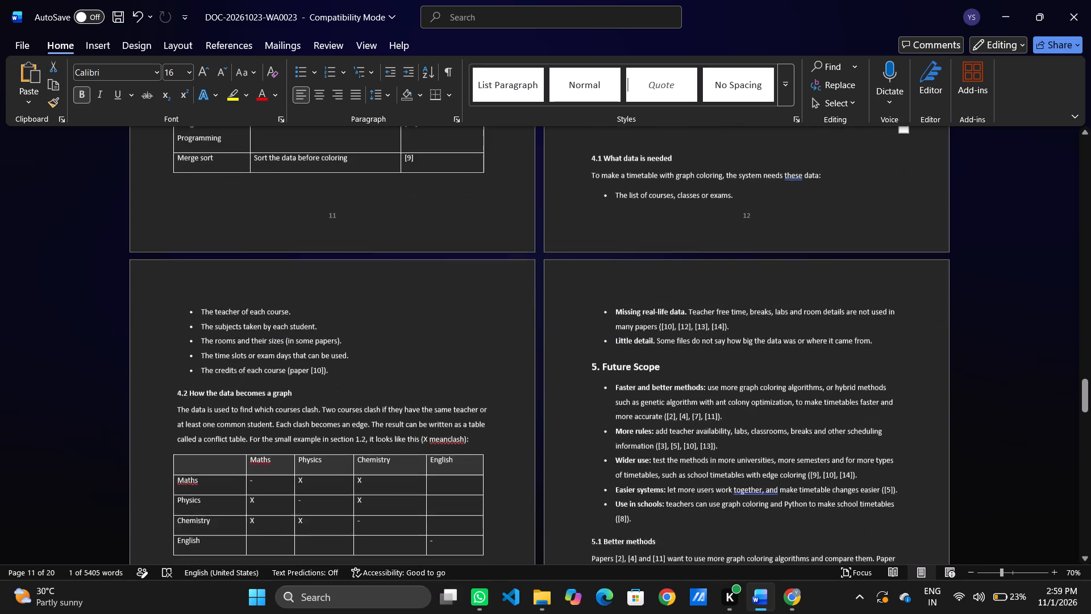
pyautogui.scroll(-2, 585, 397)
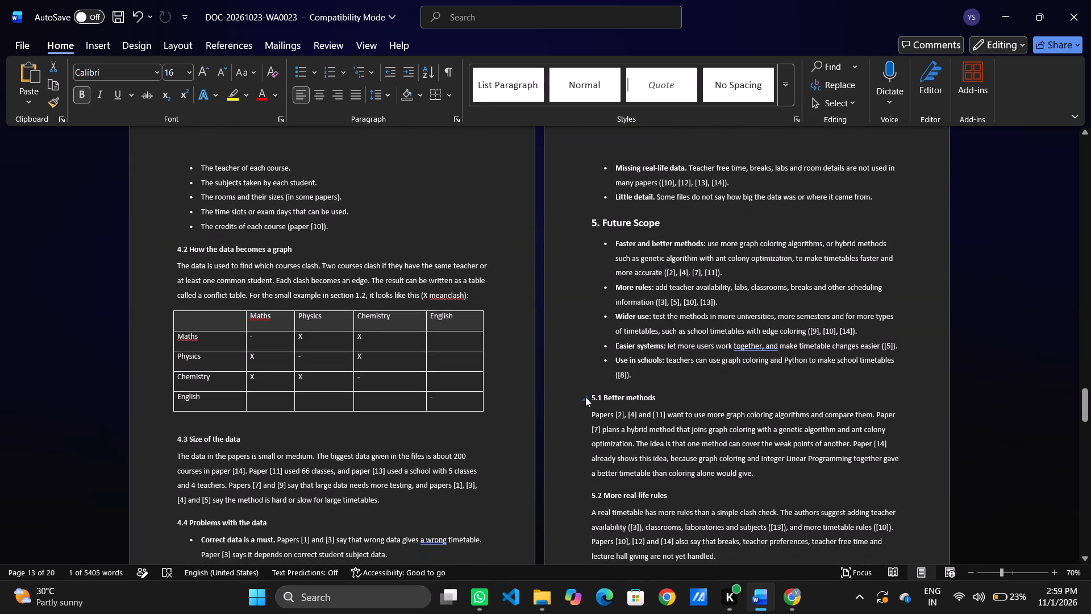
pyautogui.scroll(-3, 577, 358)
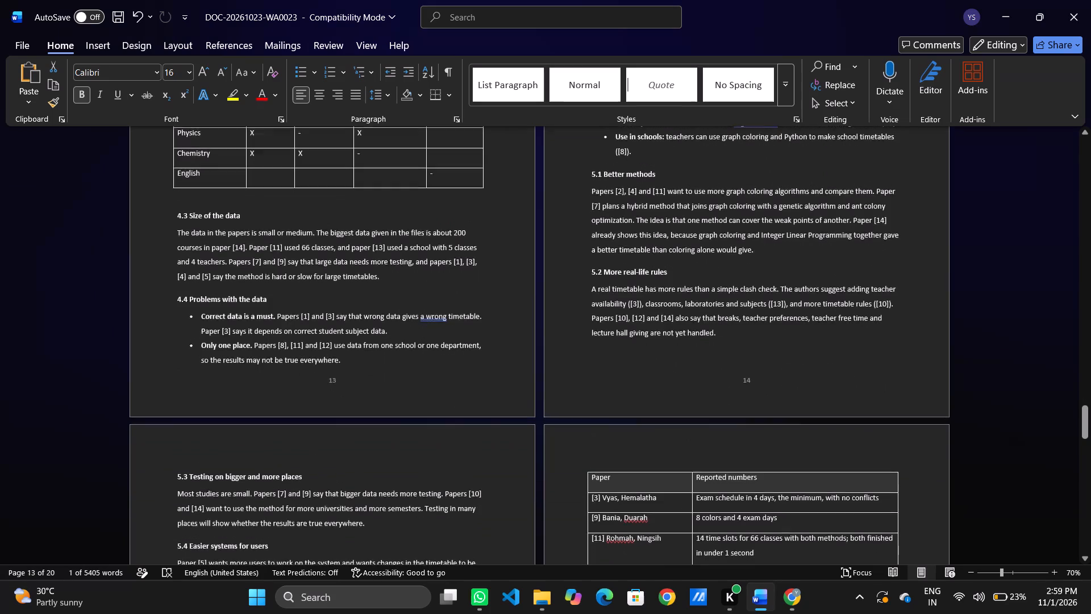
pyautogui.scroll(-3, 577, 358)
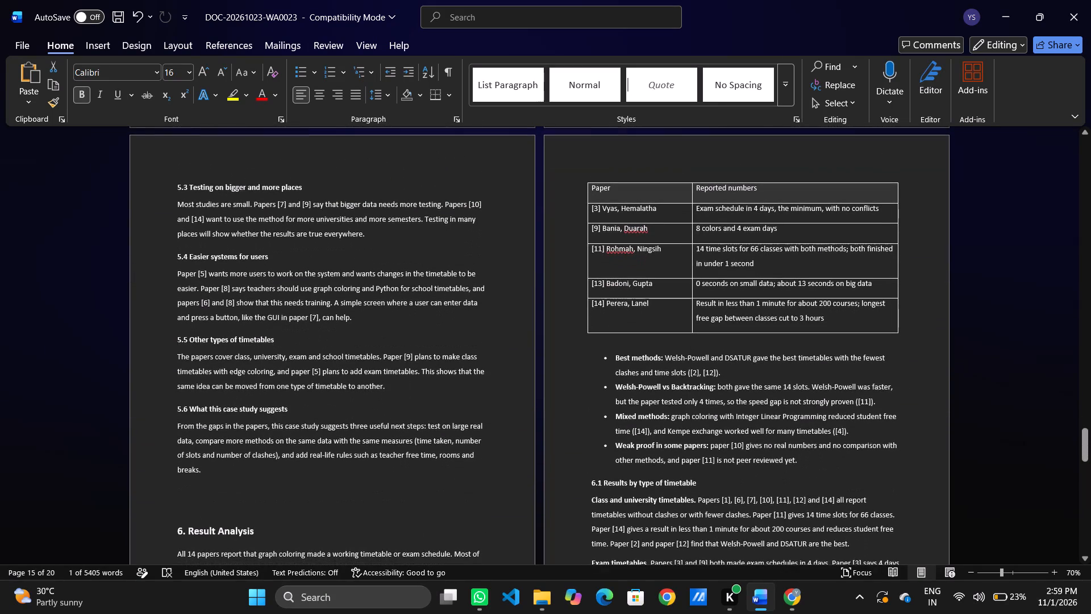
pyautogui.scroll(-1, 429, 397)
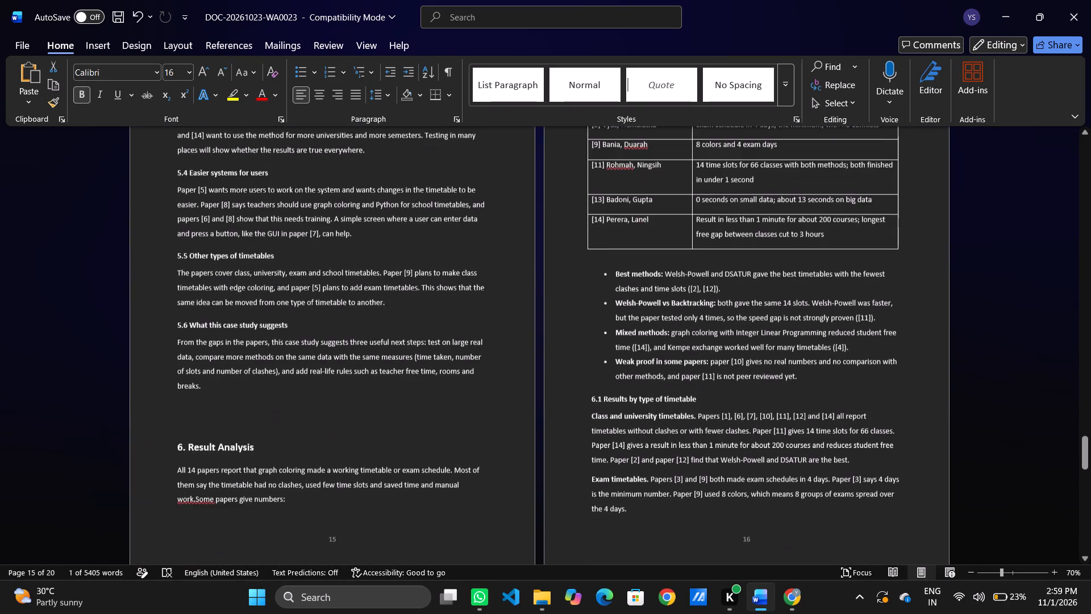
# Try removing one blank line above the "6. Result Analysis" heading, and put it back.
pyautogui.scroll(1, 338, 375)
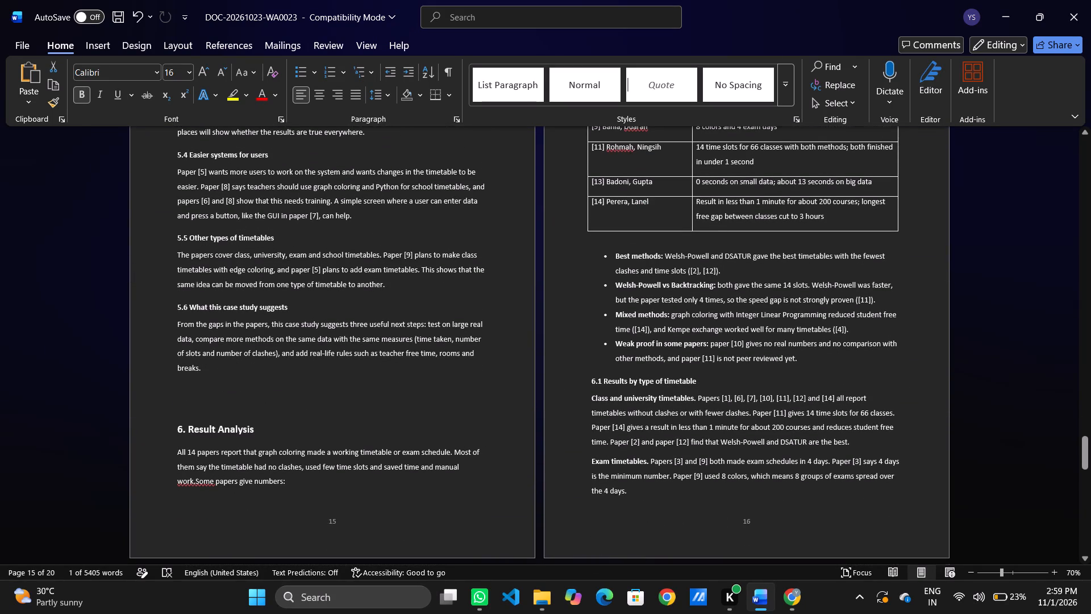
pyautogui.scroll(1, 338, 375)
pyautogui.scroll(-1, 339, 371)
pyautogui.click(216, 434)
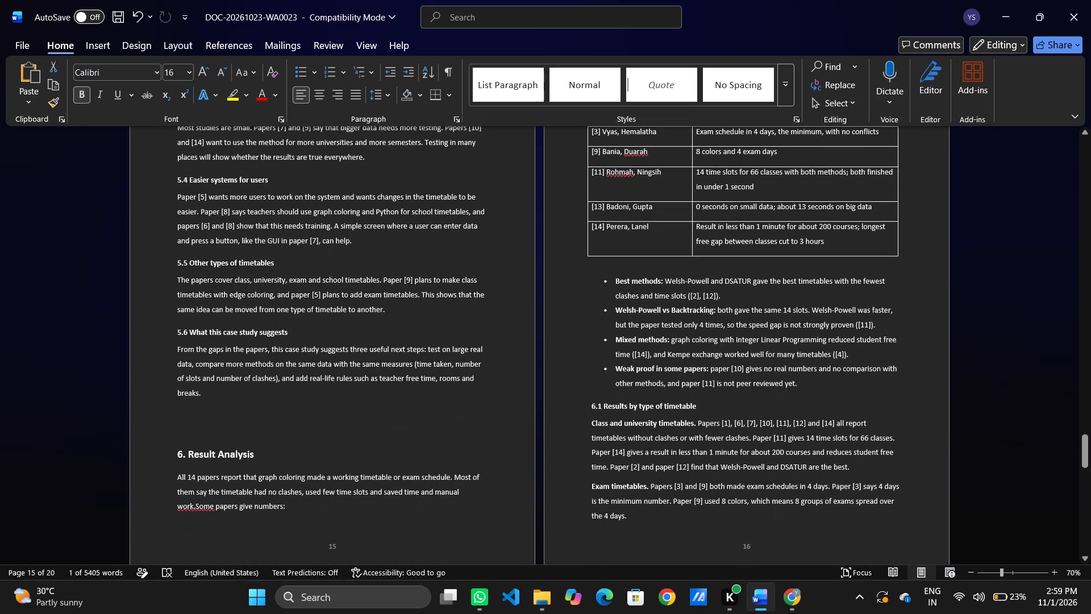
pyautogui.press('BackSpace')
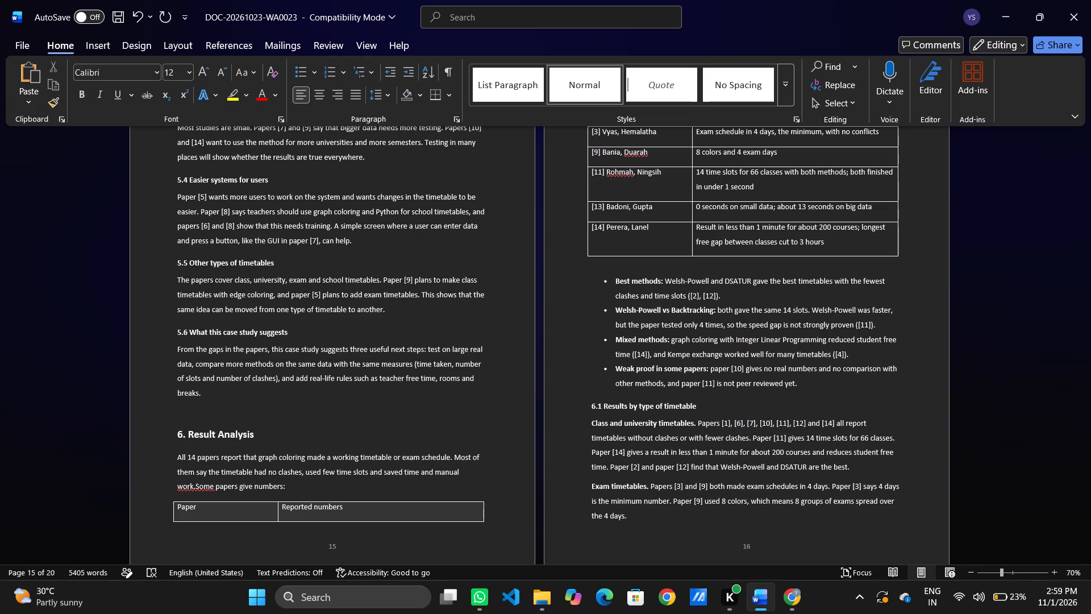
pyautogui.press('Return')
# Set the "7. Advantages" and "8. Disadvantages" headings to 16-point size.
pyautogui.scroll(-1, 216, 434)
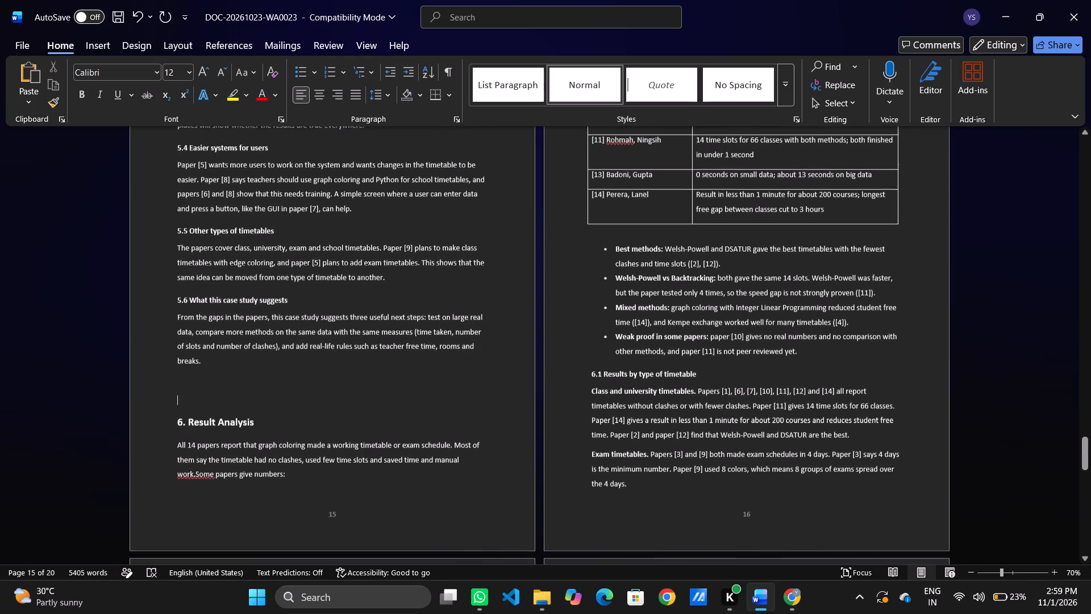
pyautogui.scroll(-1, 216, 434)
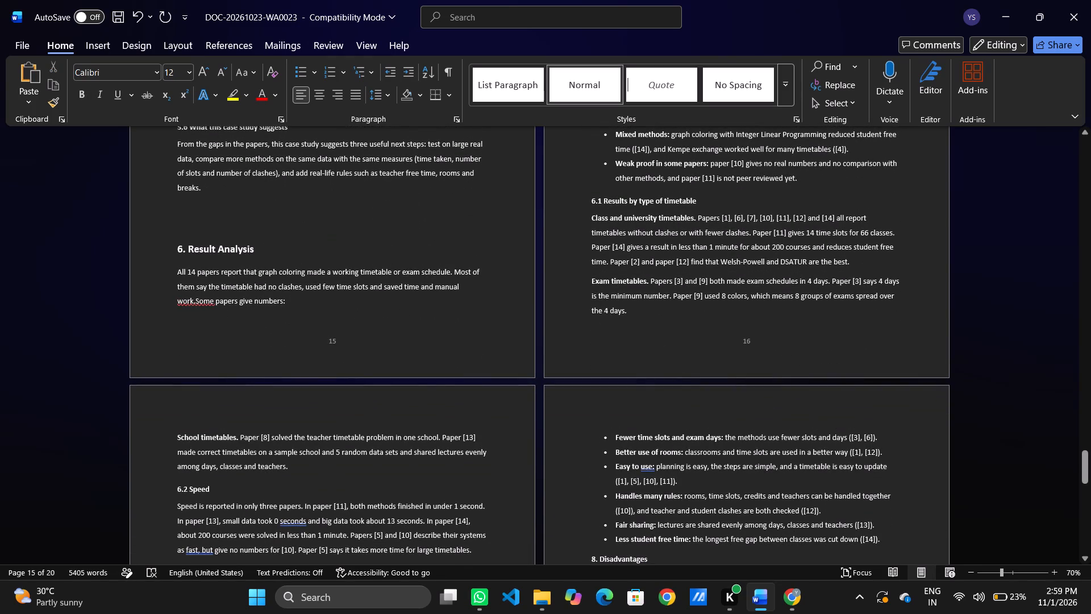
pyautogui.moveTo(270, 248); pyautogui.dragTo(163, 237)
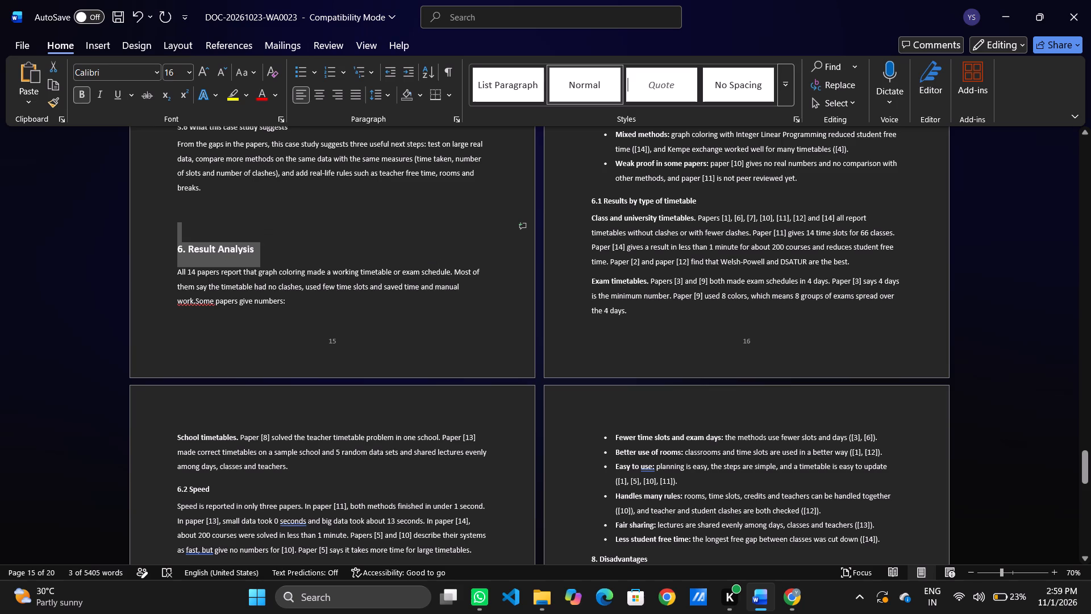
pyautogui.scroll(-3, 577, 258)
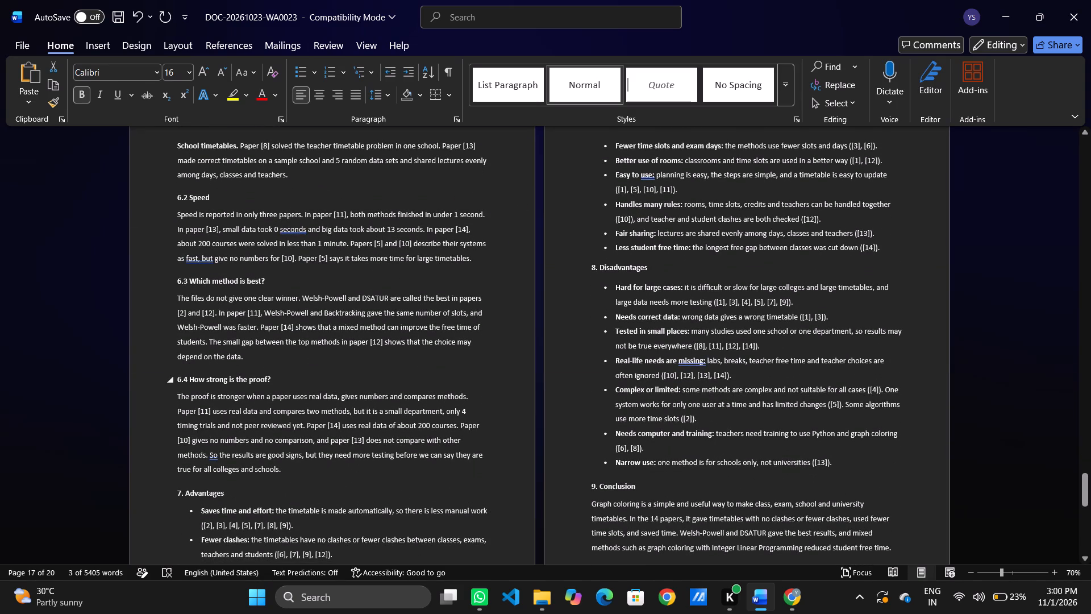
pyautogui.moveTo(252, 490); pyautogui.dragTo(135, 492)
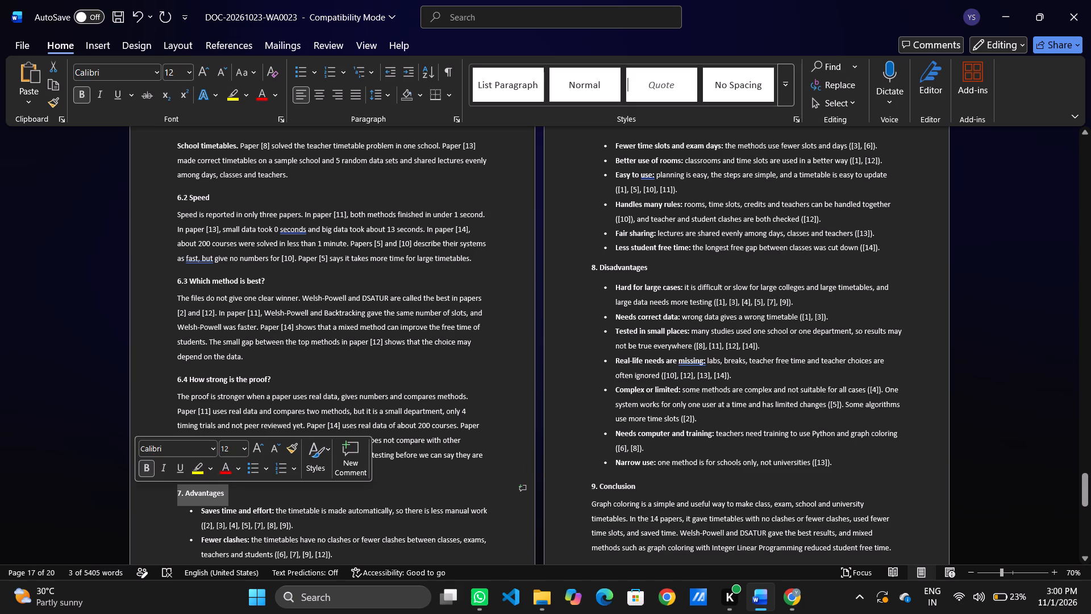
pyautogui.click(242, 448)
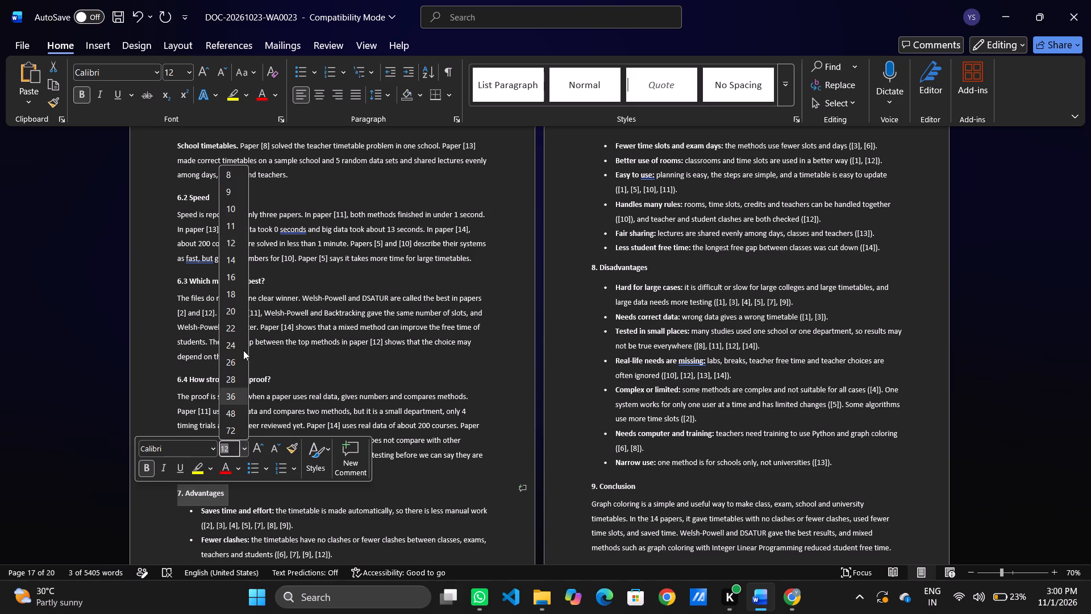
pyautogui.click(233, 278)
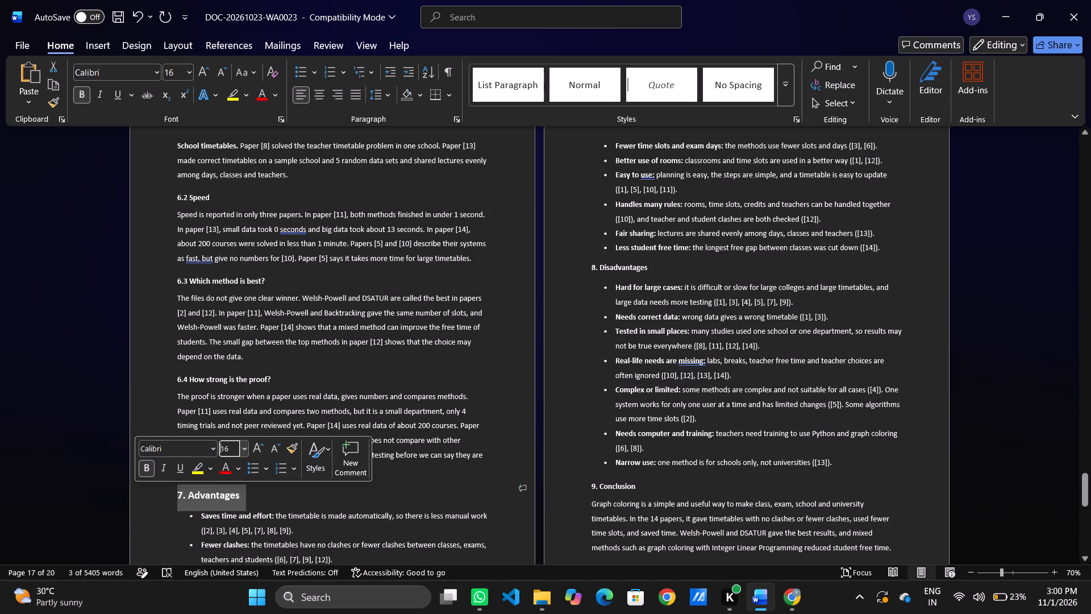
pyautogui.moveTo(665, 264); pyautogui.dragTo(583, 275)
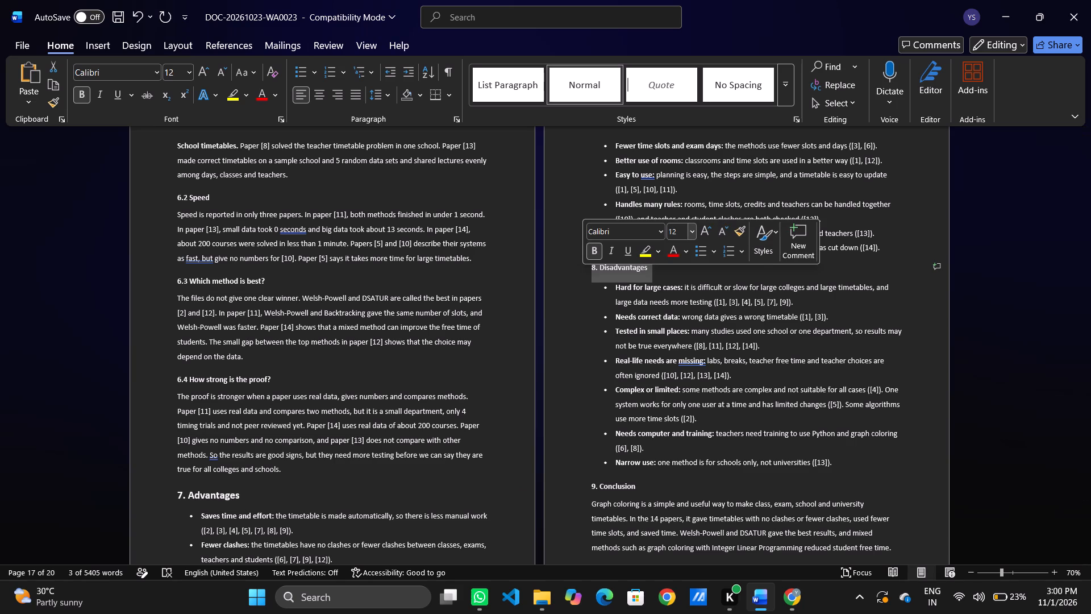
pyautogui.click(692, 233)
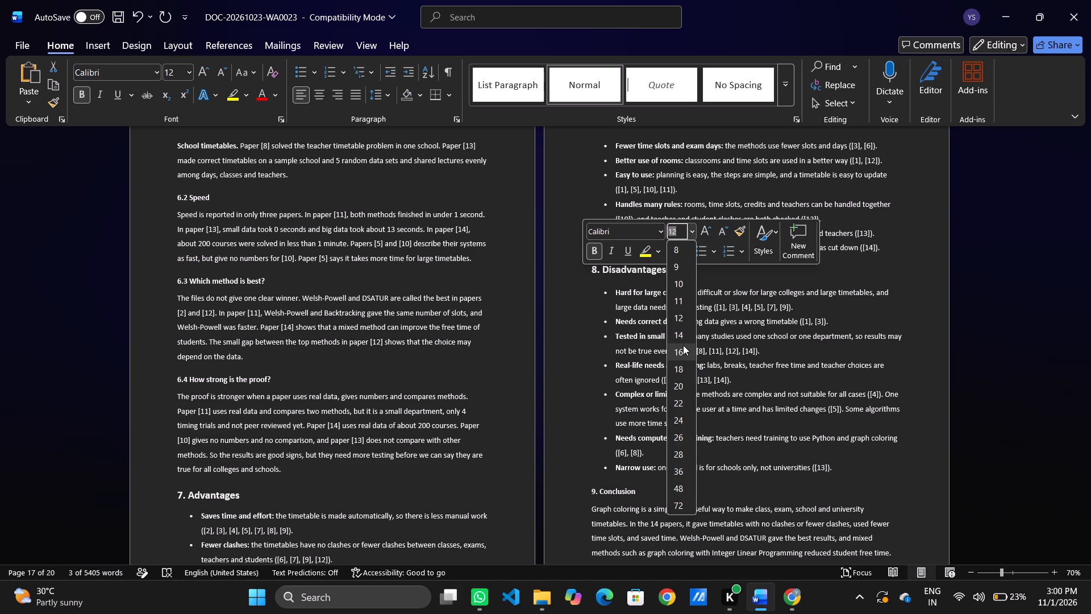
pyautogui.click(683, 345)
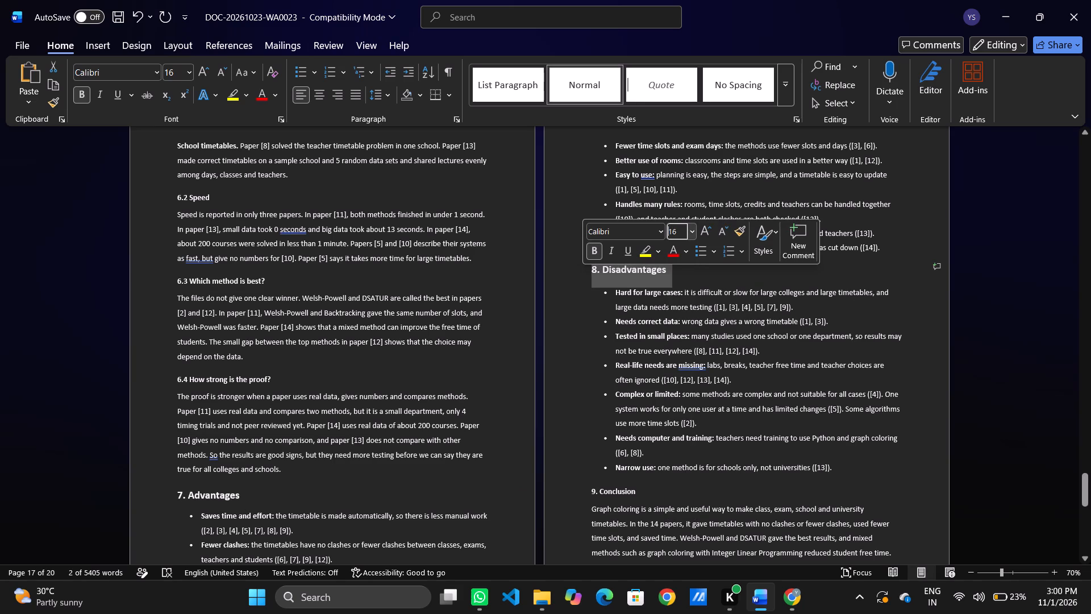
# Set the "9. Conclusion" heading to 16-point size.
pyautogui.scroll(-1, 679, 331)
pyautogui.moveTo(648, 350); pyautogui.dragTo(632, 349)
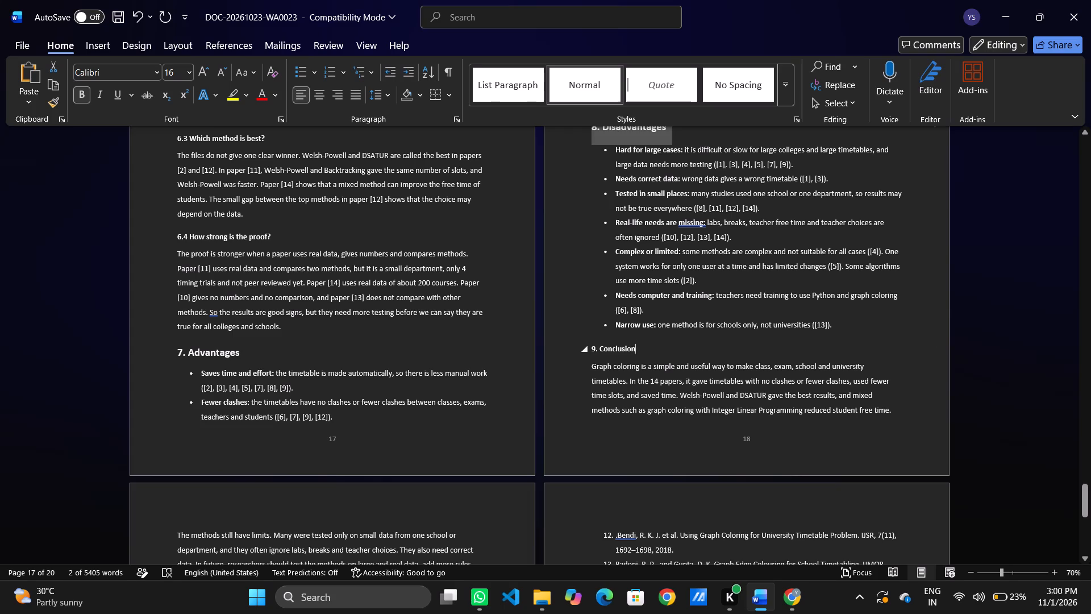
pyautogui.moveTo(632, 349); pyautogui.dragTo(592, 350)
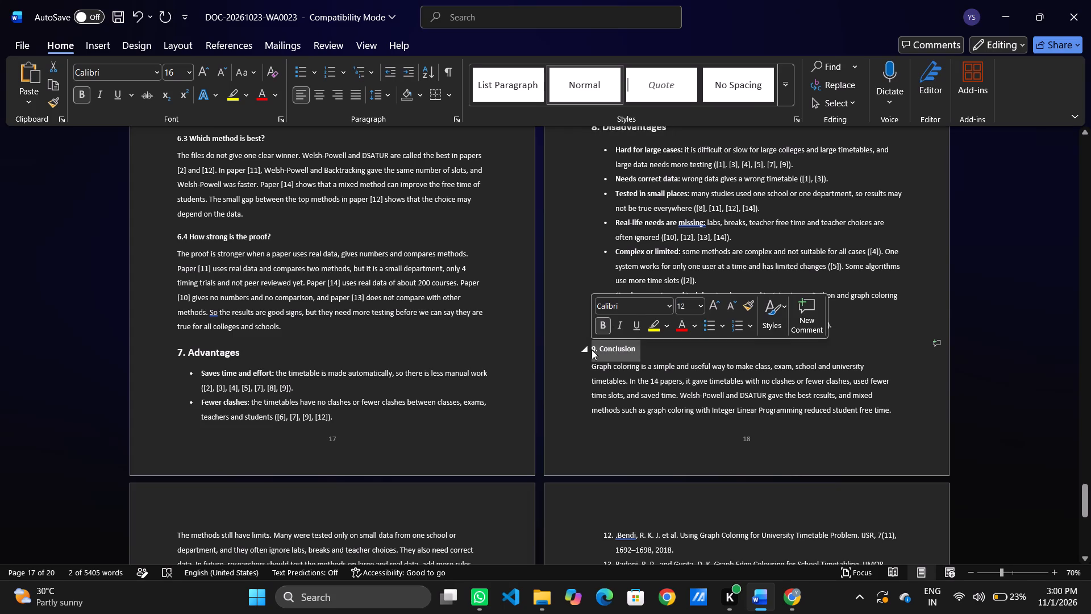
pyautogui.click(702, 300)
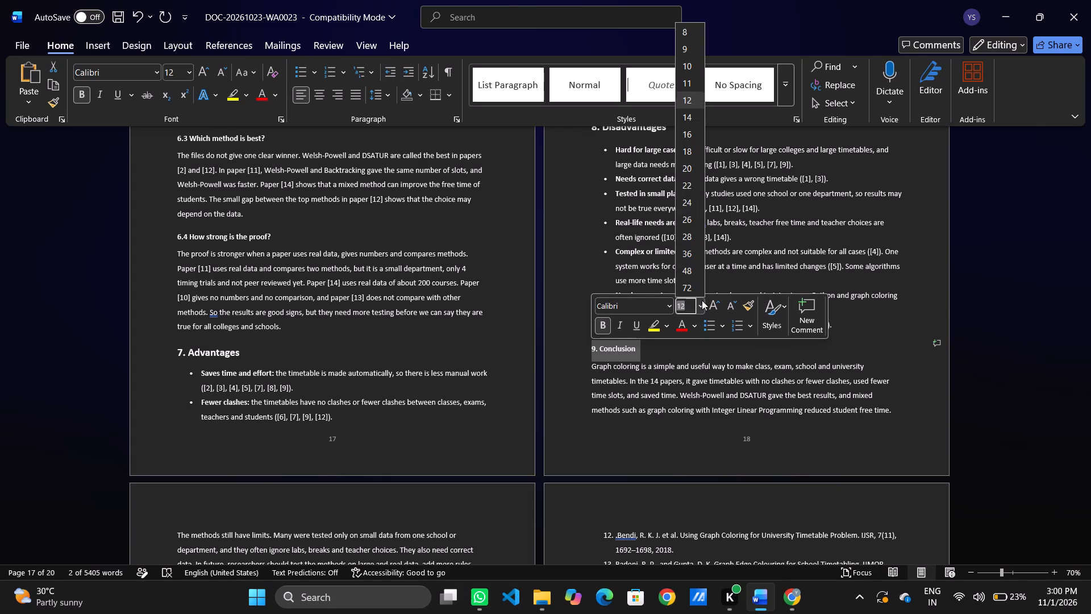
pyautogui.click(687, 130)
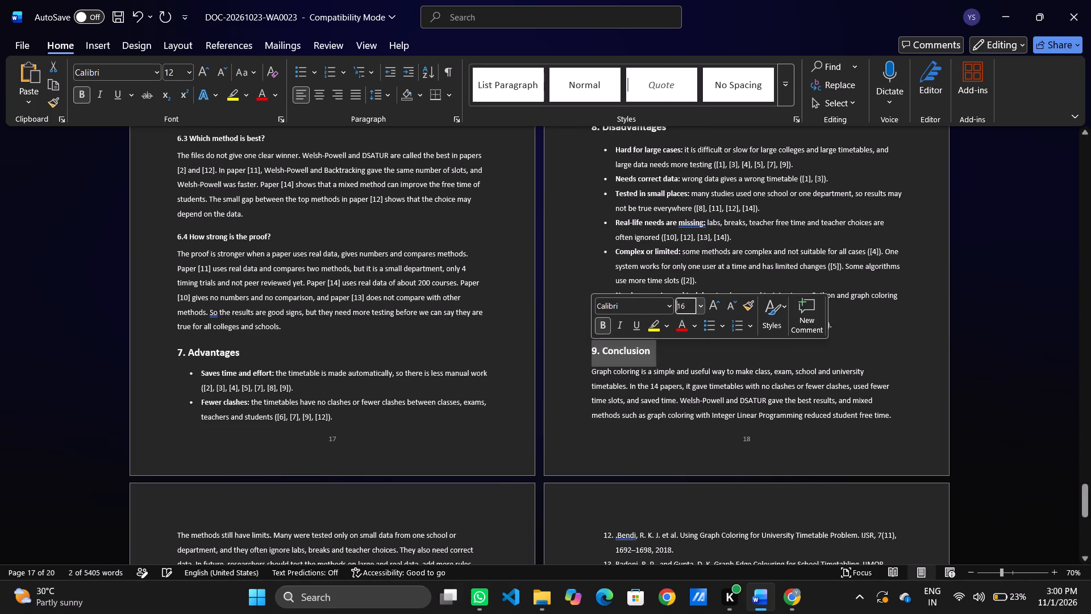
# Set the "10.References" heading to 16-point size.
pyautogui.scroll(-2, 578, 332)
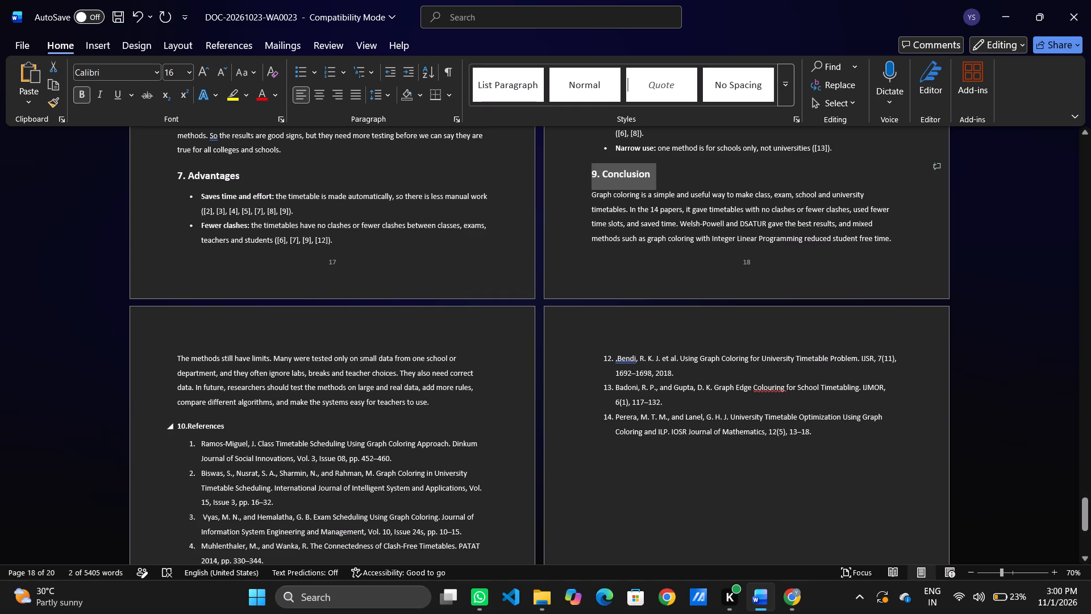
pyautogui.moveTo(238, 427); pyautogui.dragTo(202, 427)
pyautogui.moveTo(202, 427); pyautogui.dragTo(151, 437)
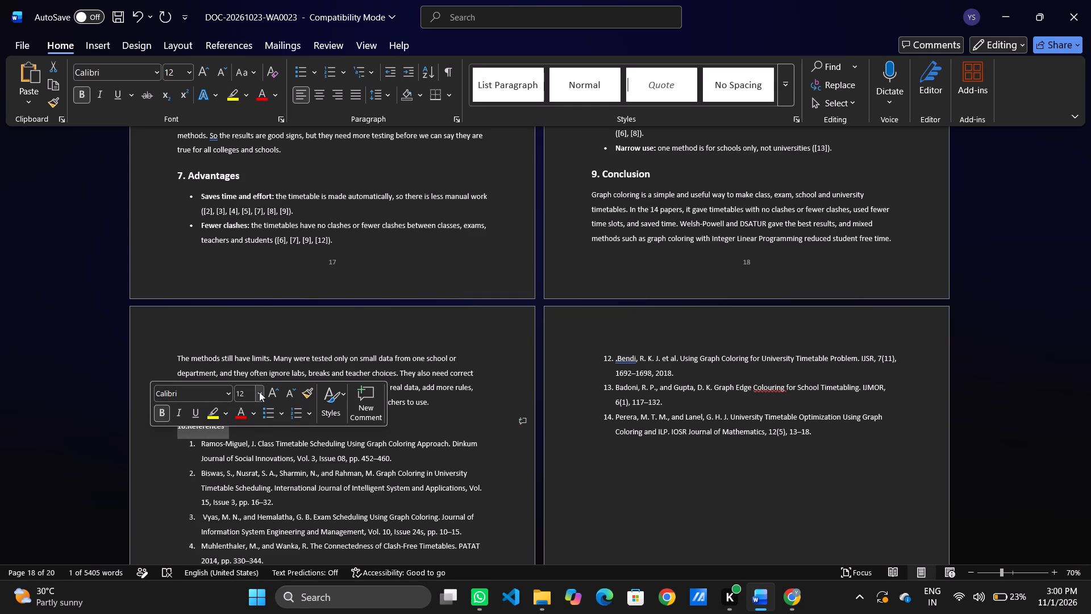
pyautogui.click(259, 392)
pyautogui.click(243, 223)
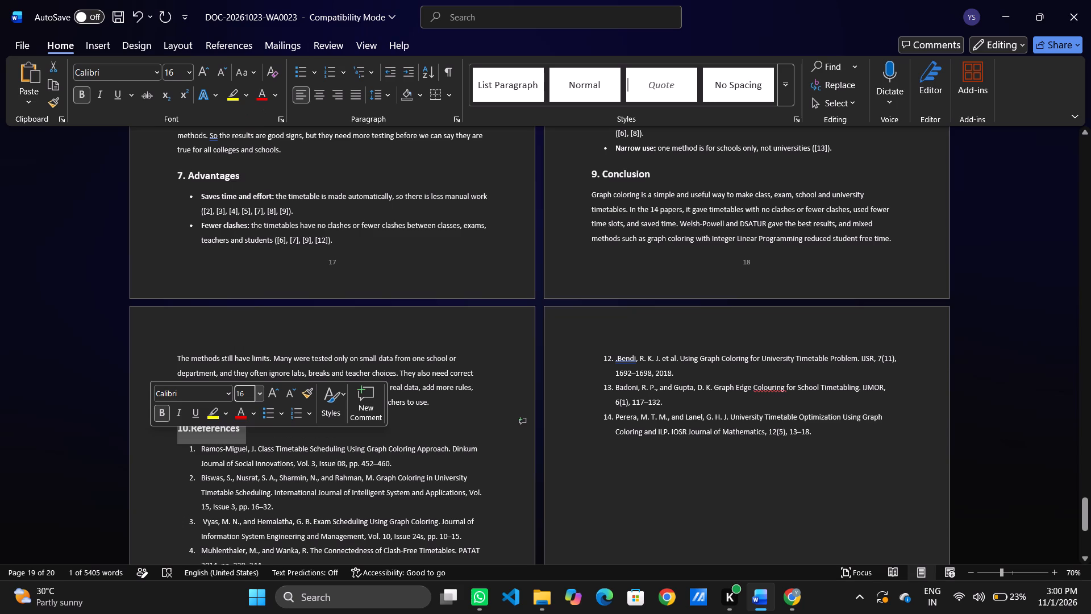
pyautogui.click(281, 254)
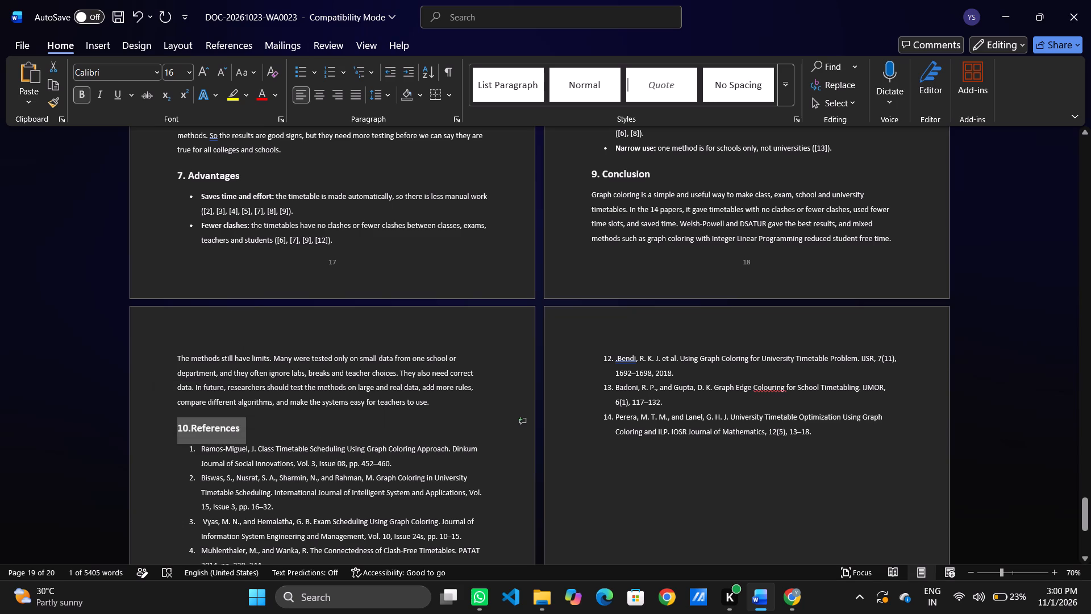
# Copy the text on the first page from the "Graph Coloring for Timetable Scheduling." title to the end of the Abstract.
pyautogui.scroll(-5, 281, 254)
pyautogui.scroll(2, 281, 254)
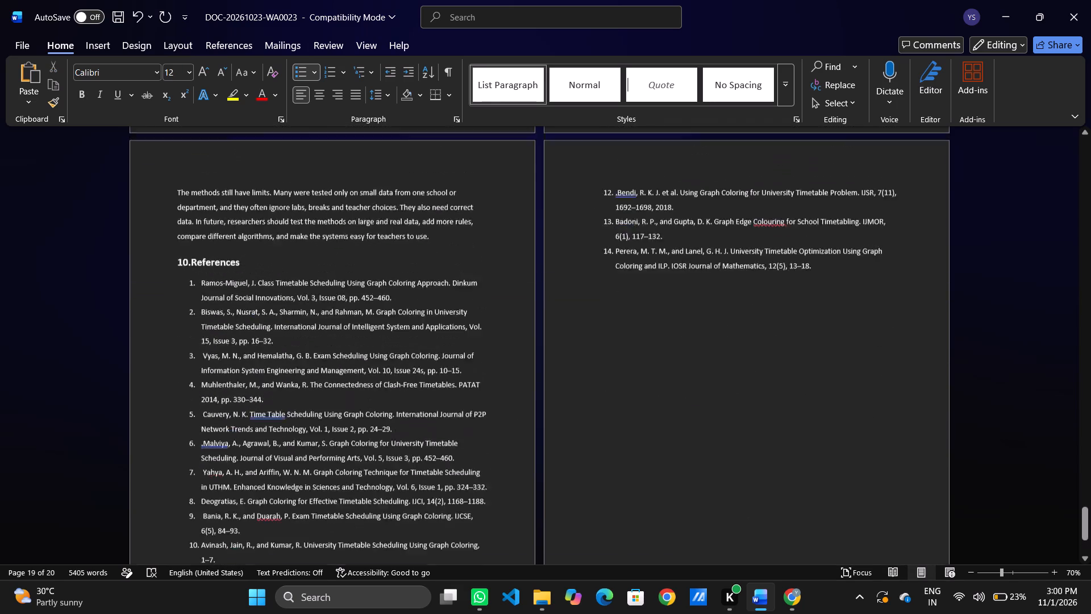
pyautogui.scroll(20, 281, 254)
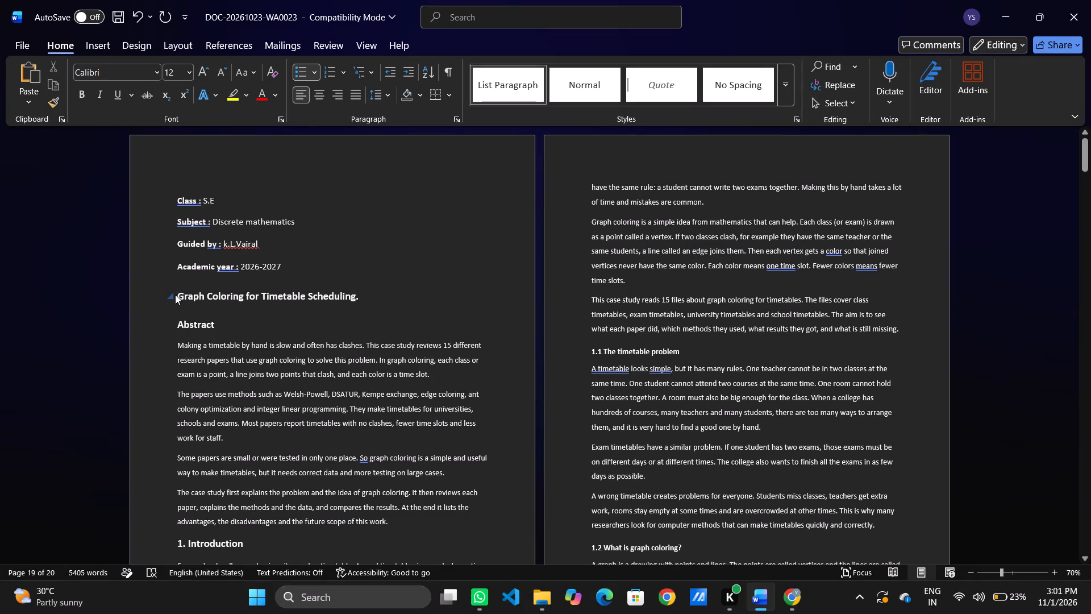
pyautogui.moveTo(176, 296); pyautogui.dragTo(323, 539)
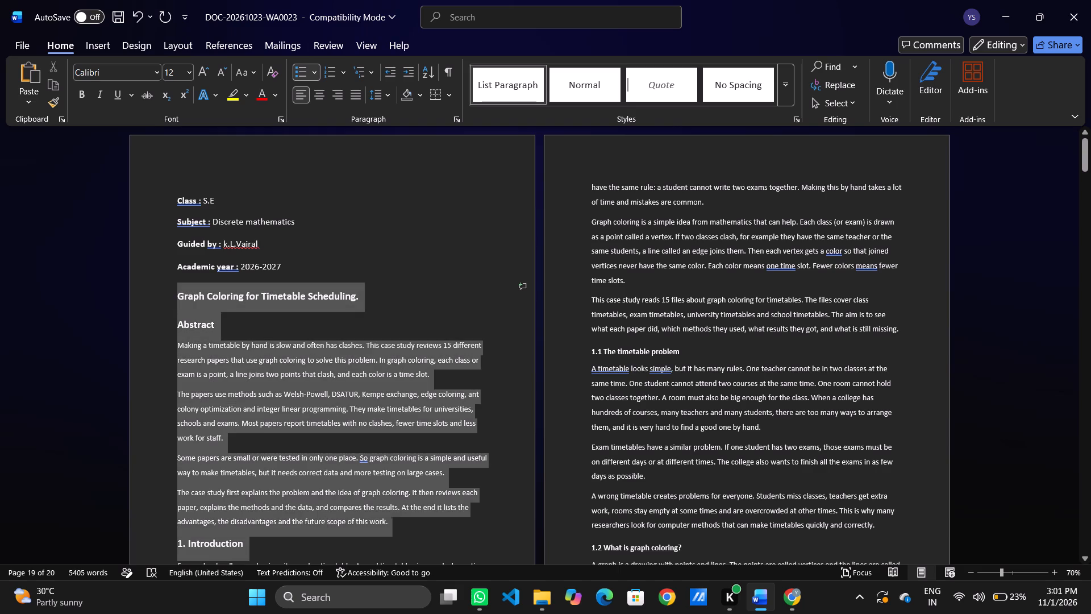
pyautogui.moveTo(323, 539); pyautogui.dragTo(392, 526)
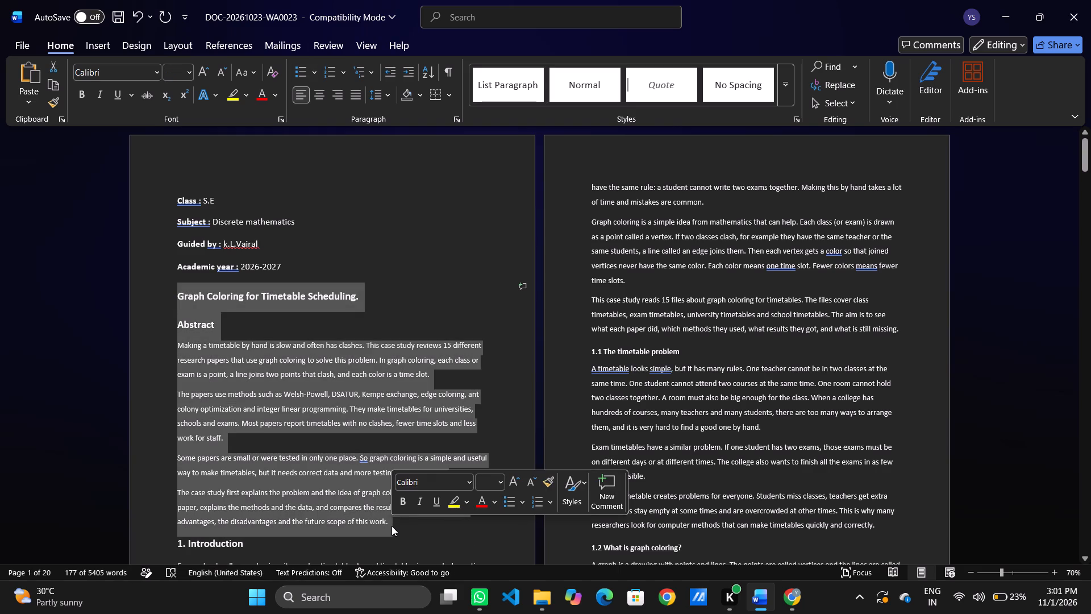
pyautogui.hotkey('ctrl', 'c')
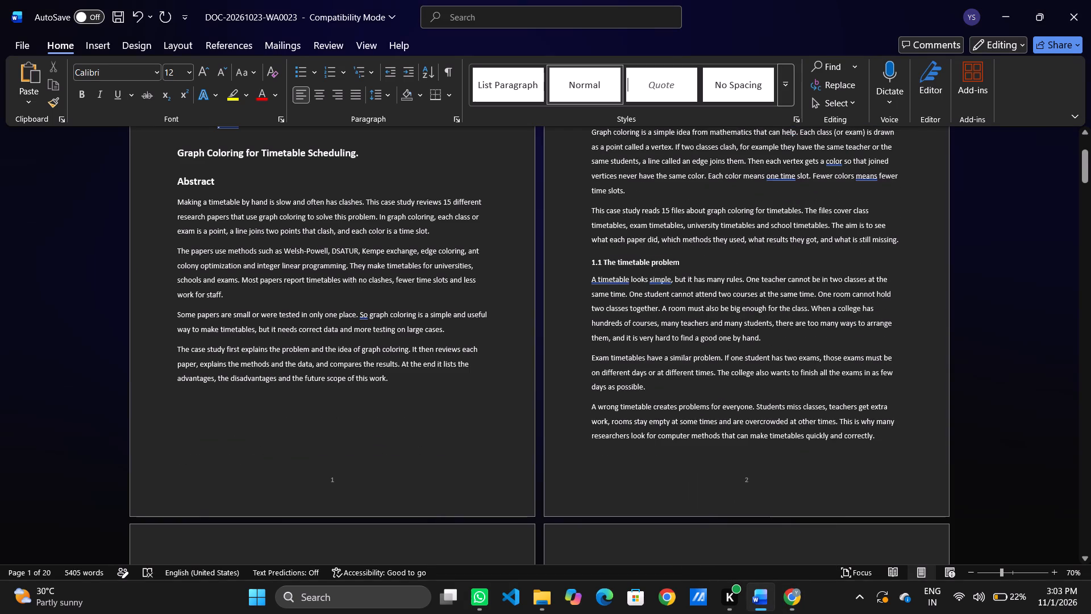
pyautogui.click(417, 377)
pyautogui.press('Return')
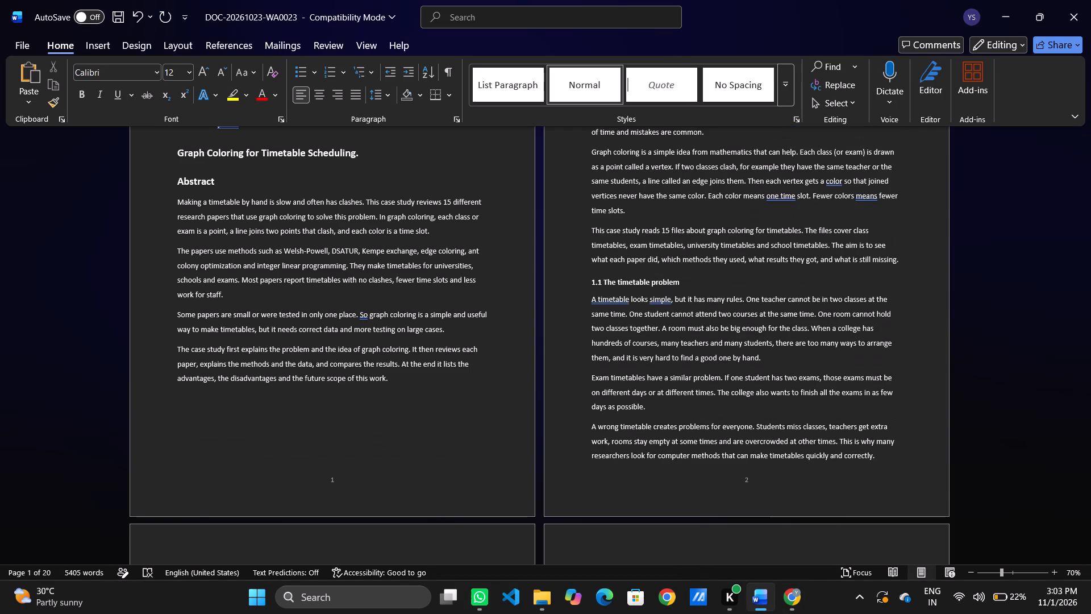
pyautogui.hotkey('ctrl', 'v')
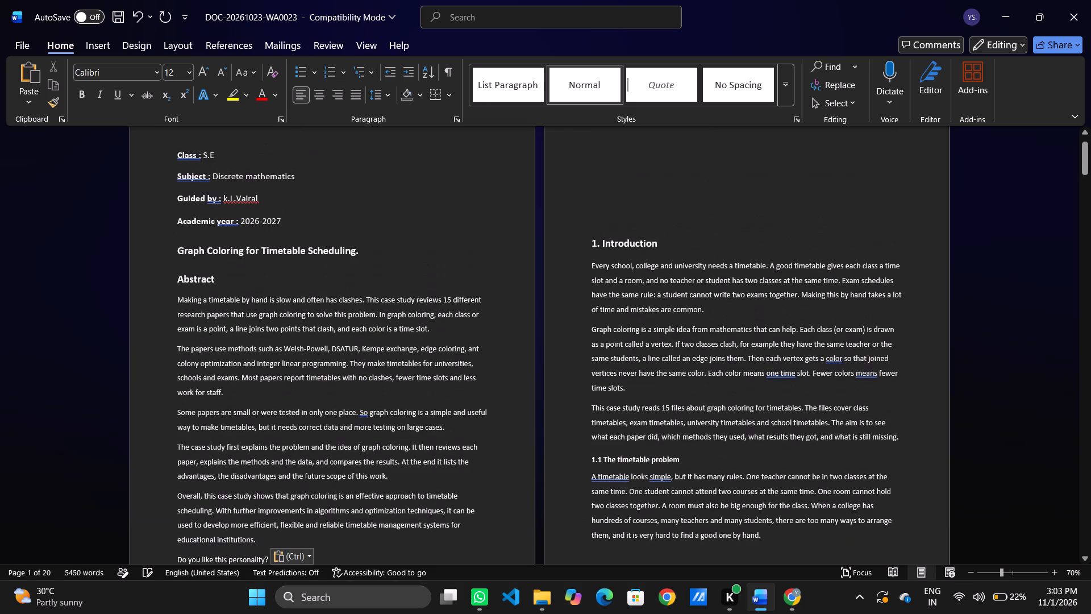
# Delete the stray line "Do you like this personality?" below the pasted paragraph on the first page.
pyautogui.scroll(-1, 417, 377)
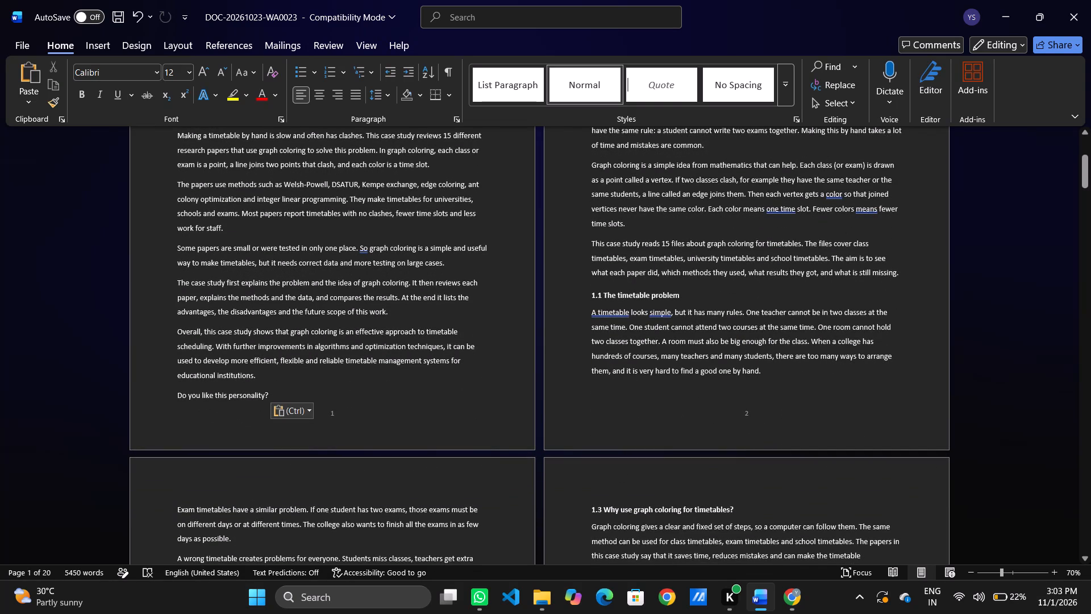
pyautogui.moveTo(274, 395); pyautogui.dragTo(169, 401)
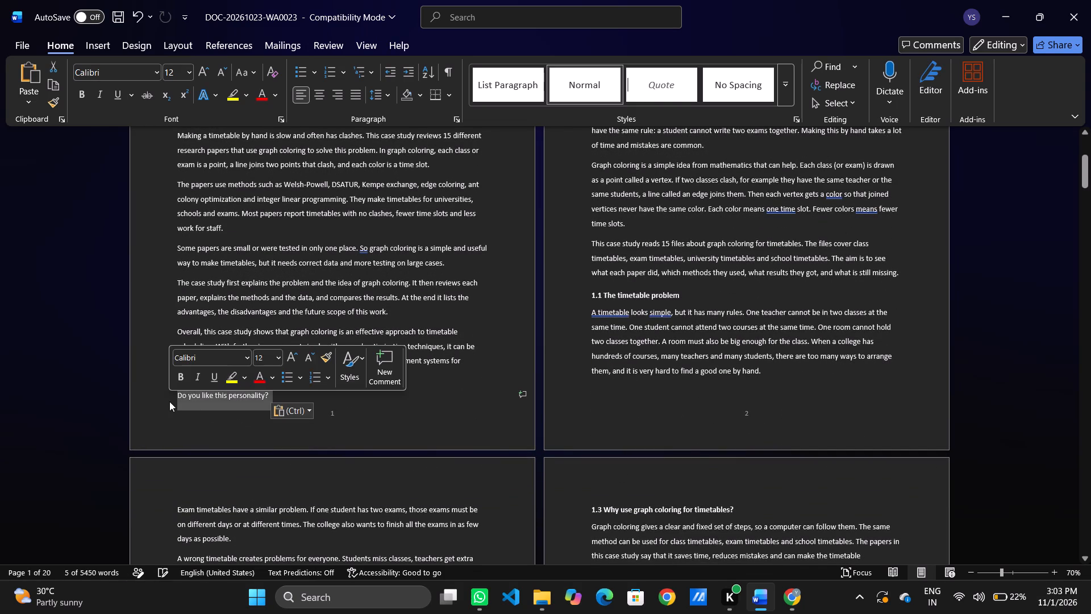
pyautogui.press('BackSpace')
pyautogui.press('BackSpace')
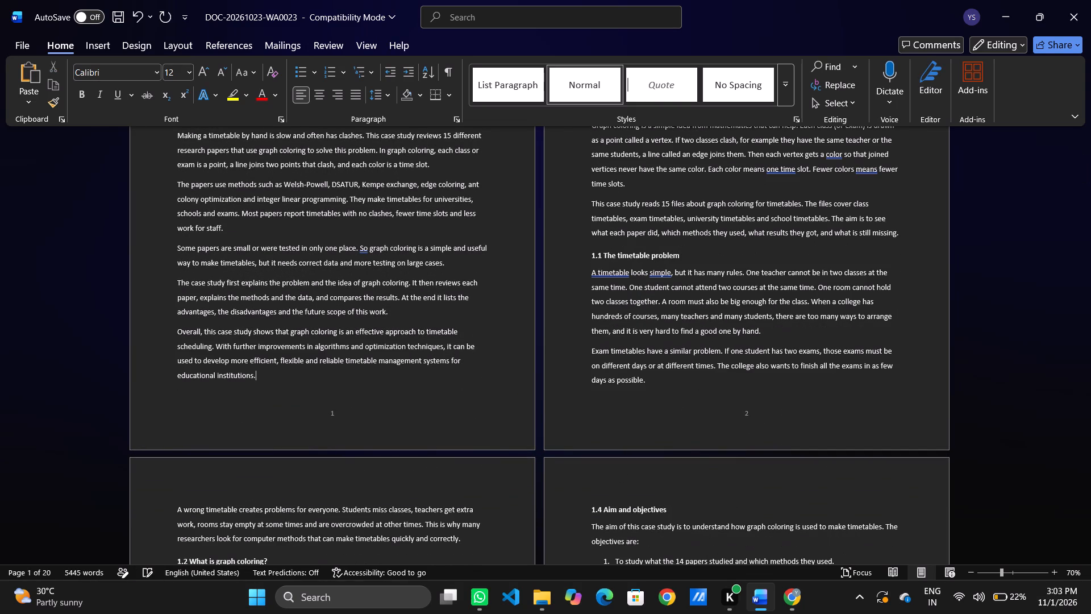
# Delete the blank lines above the "1. Introduction" heading on the second page.
pyautogui.scroll(2, 169, 401)
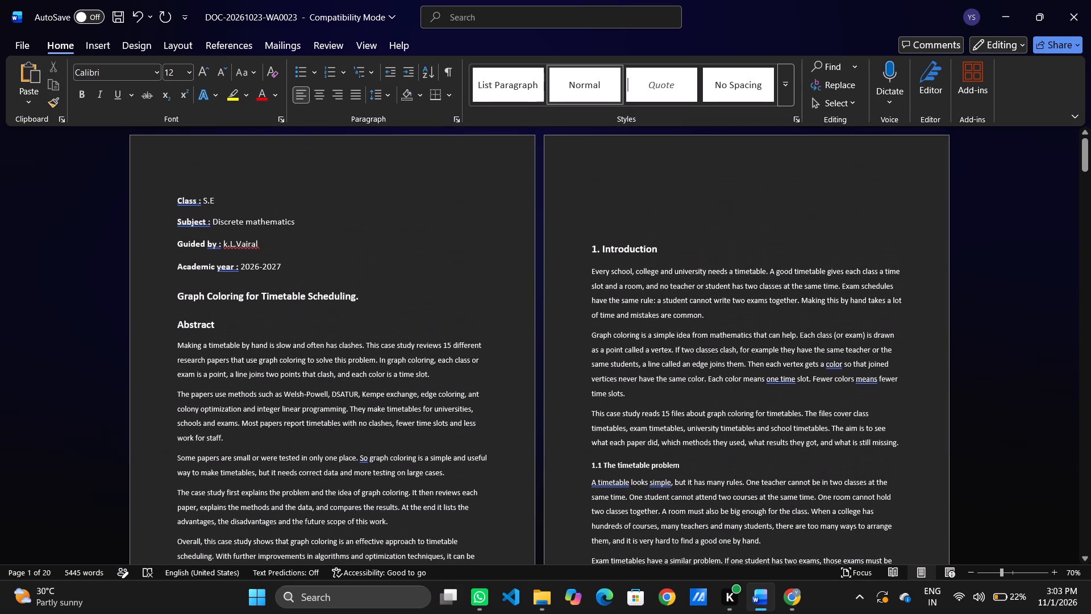
pyautogui.click(587, 238)
pyautogui.press('BackSpace')
pyautogui.press('BackSpace')
pyautogui.press('BackSpace')
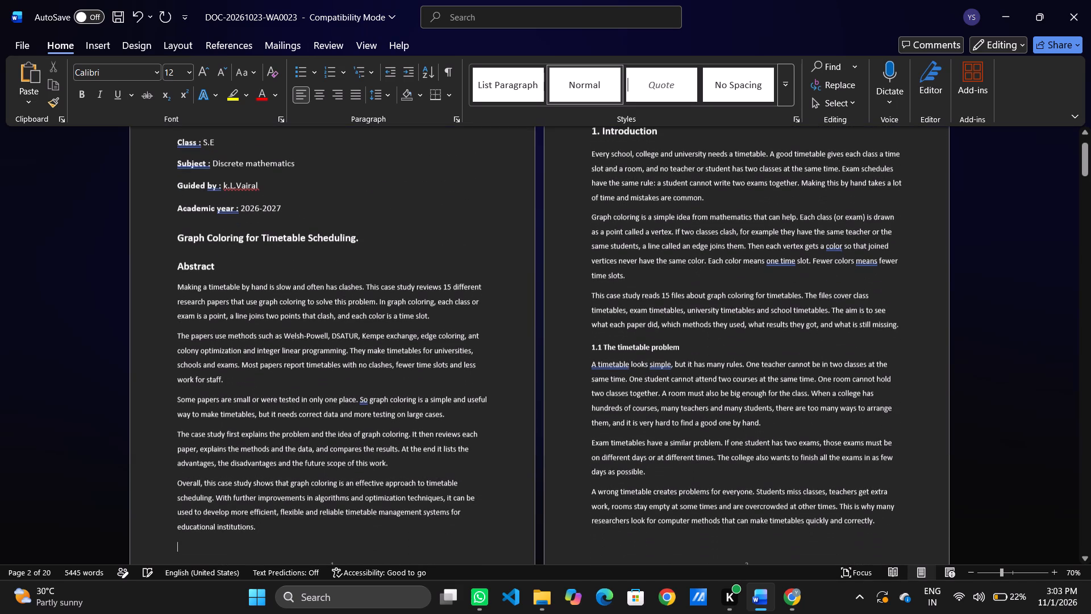
# Insert blank lines above the "Class :" line until it starts the second page, leaving an empty first page.
pyautogui.scroll(1, 587, 238)
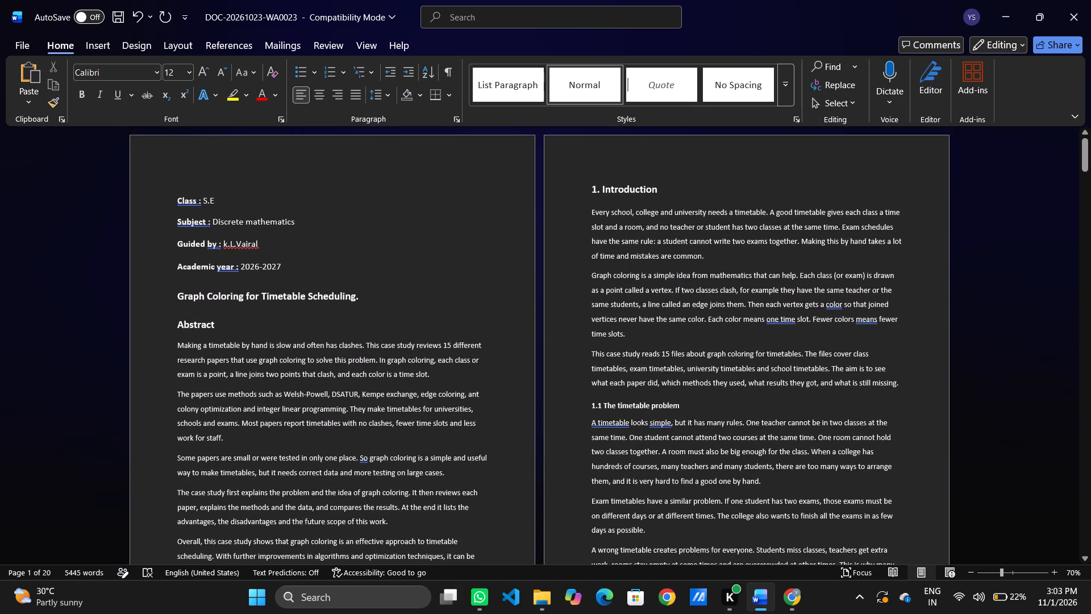
pyautogui.scroll(-3, 587, 238)
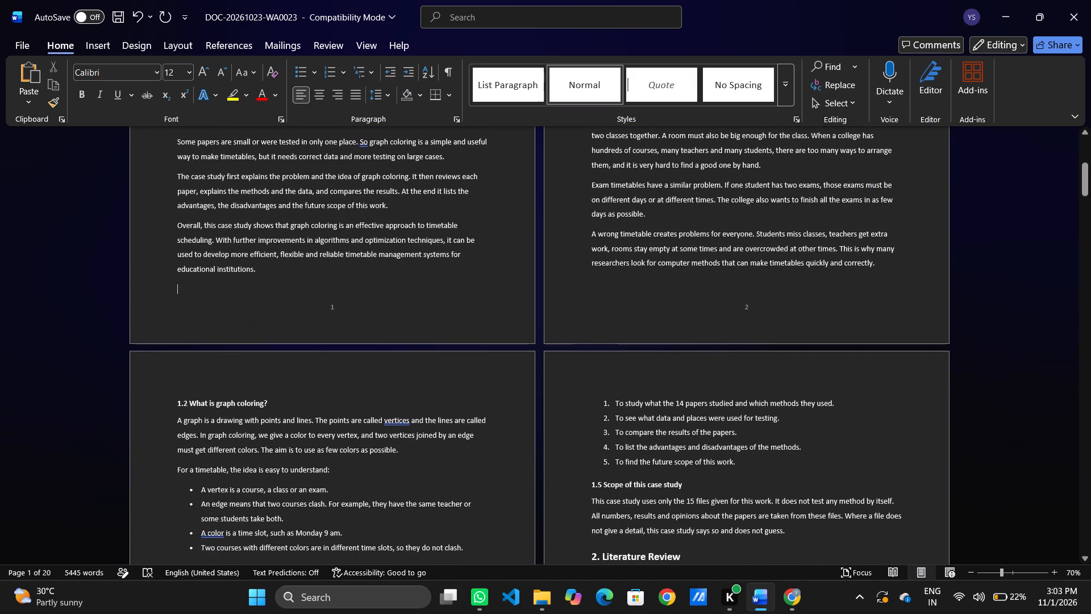
pyautogui.scroll(2, 587, 238)
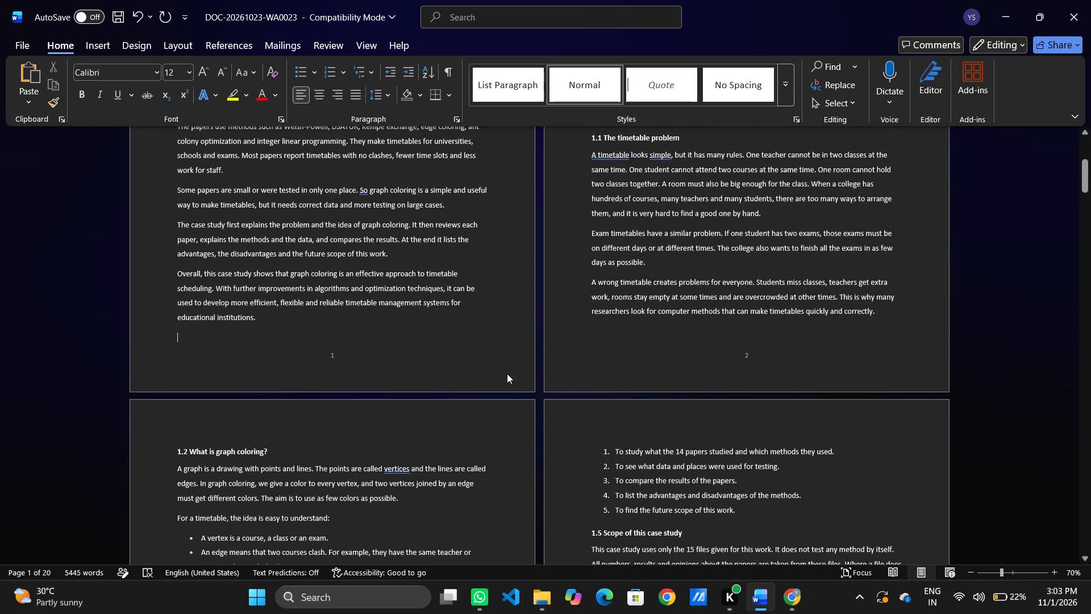
pyautogui.scroll(3, 507, 374)
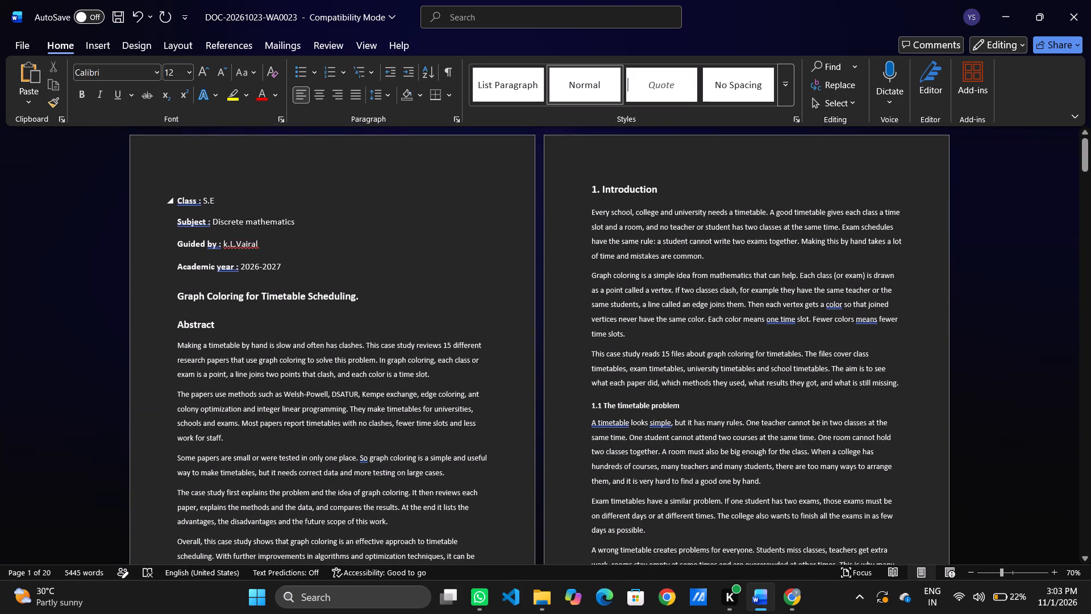
pyautogui.click(198, 188)
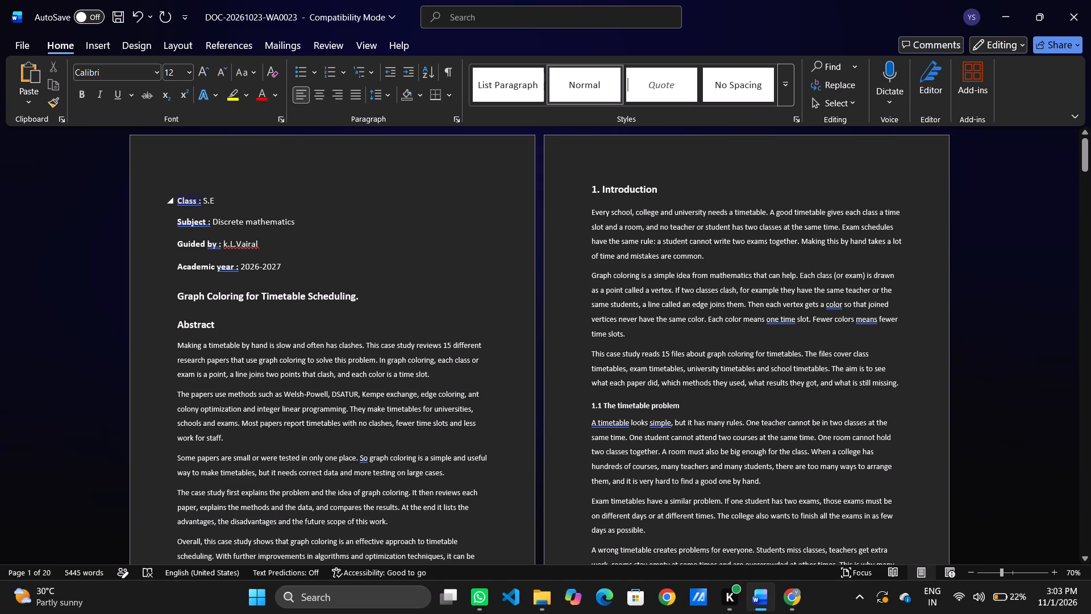
pyautogui.click(201, 182)
pyautogui.click(174, 191)
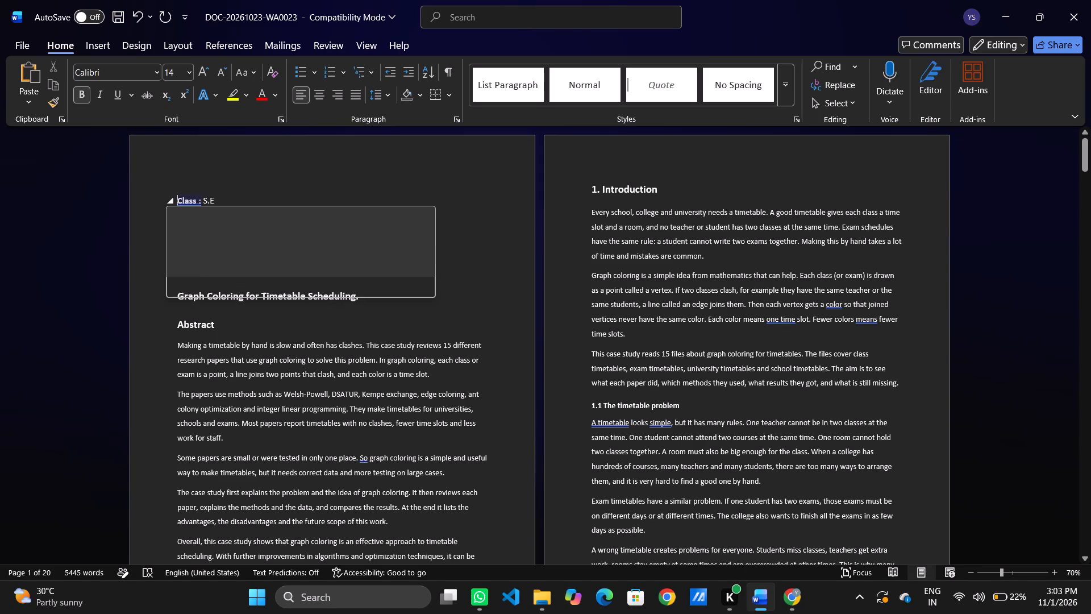
pyautogui.press('Return')
pyautogui.press('Return')
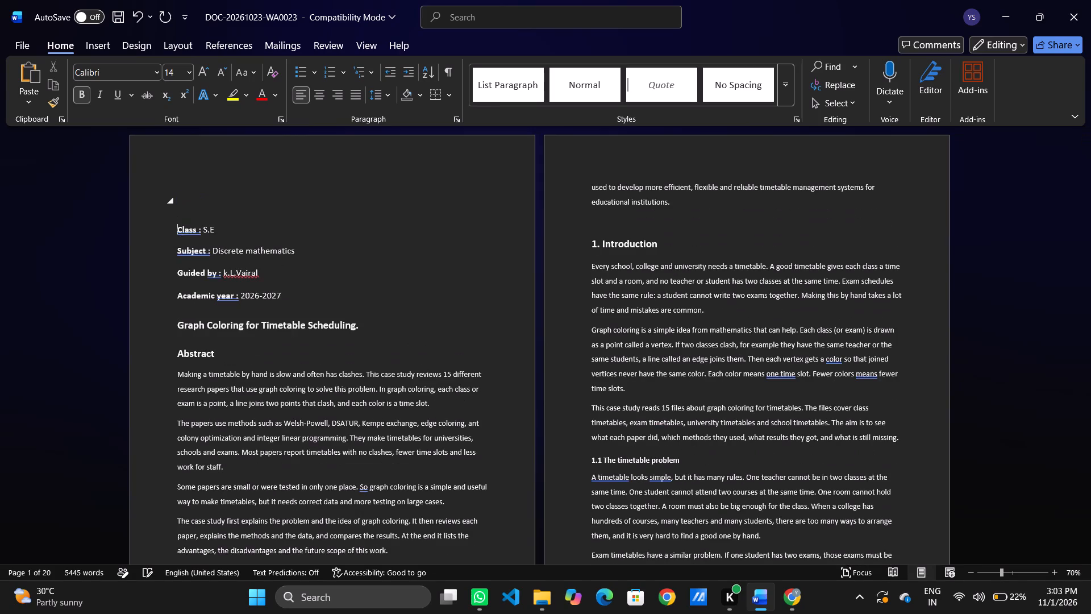
pyautogui.press('Return')
pyautogui.press('Return')
pyautogui.press('Return')
pyautogui.press('Return')
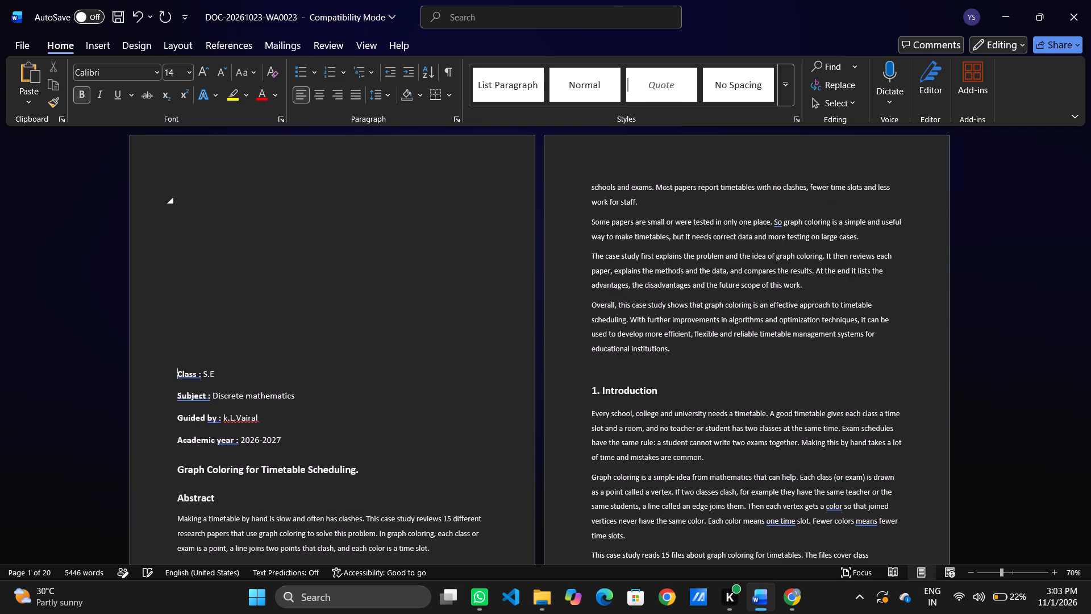
pyautogui.press('Return')
pyautogui.press('Return')
pyautogui.press('Return')
pyautogui.press('Return')
pyautogui.press('Return')
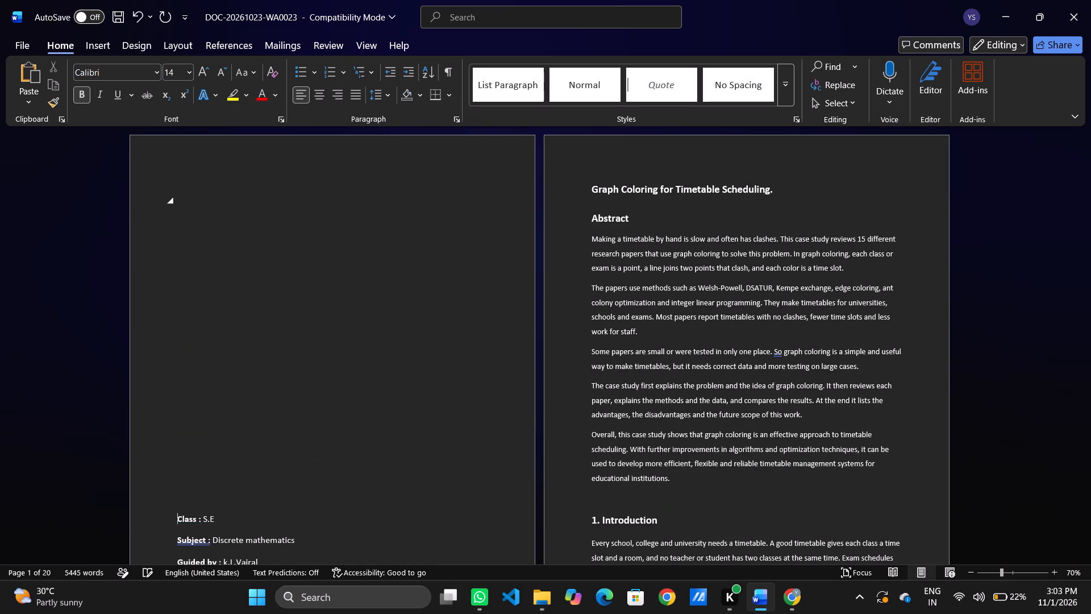
pyautogui.press('Return')
pyautogui.press('Return')
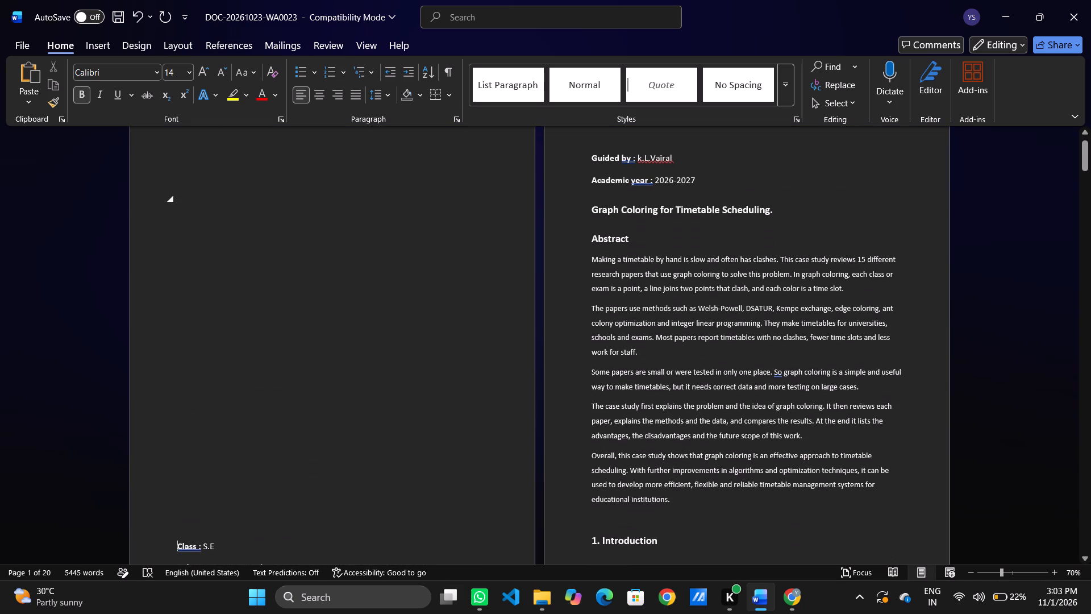
pyautogui.press('Return')
pyautogui.press('Return')
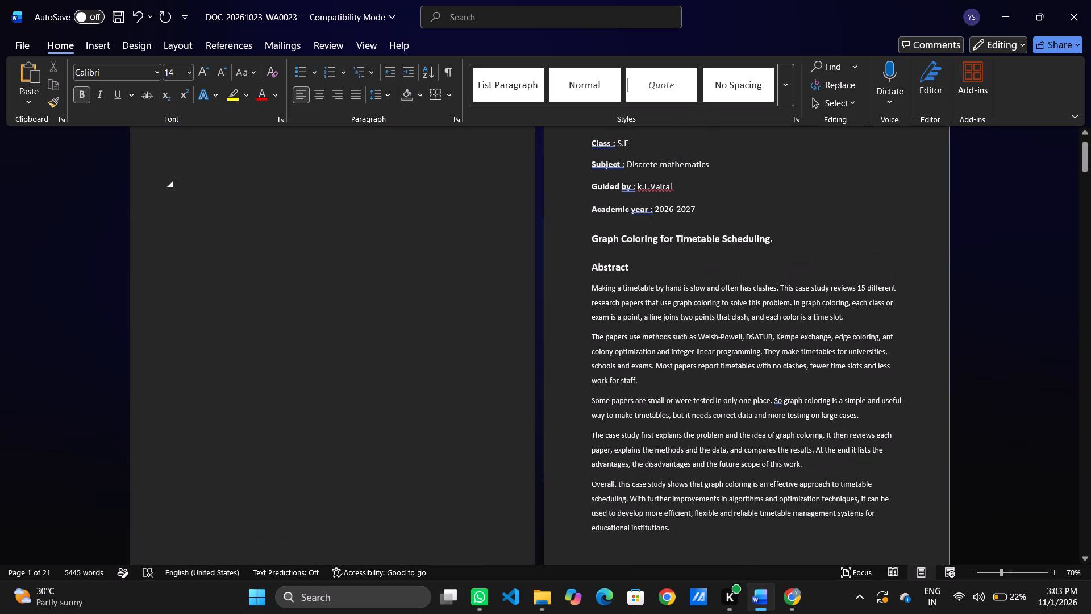
pyautogui.scroll(-1, 174, 191)
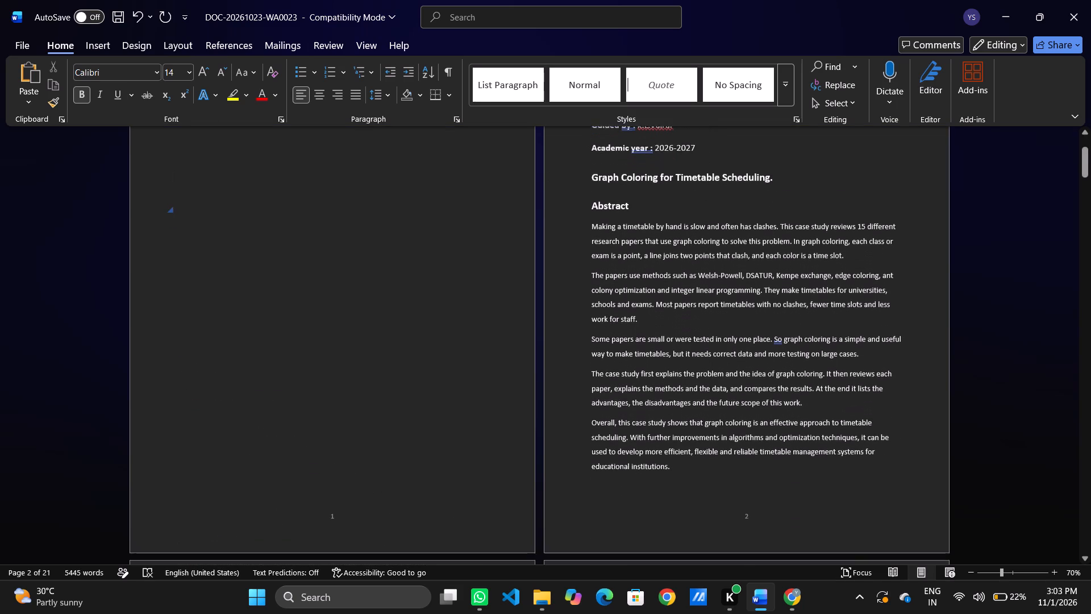
pyautogui.scroll(-1, 208, 26)
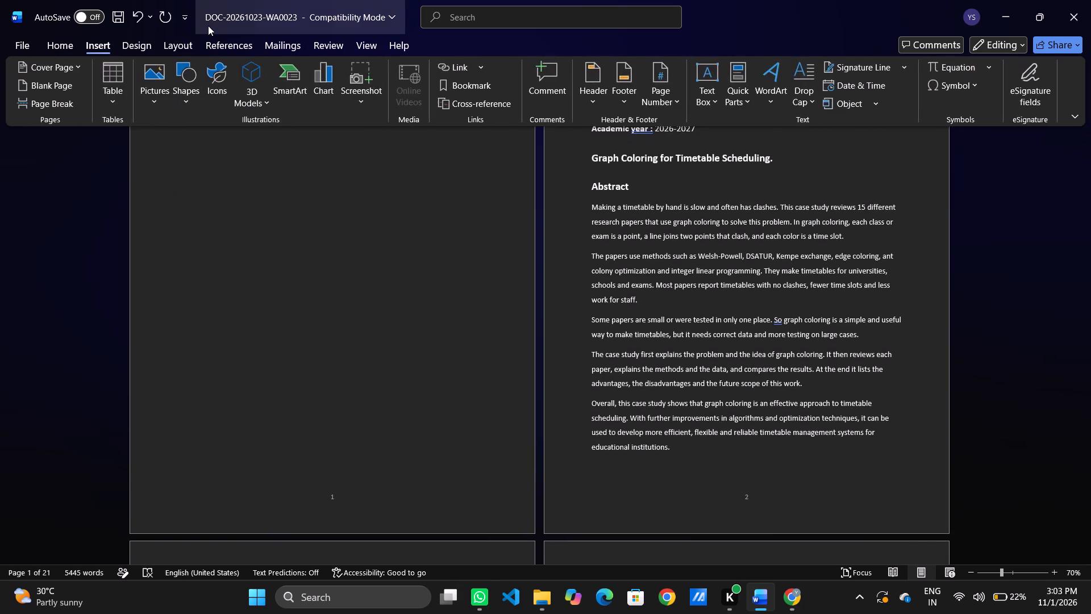
pyautogui.scroll(-1, 208, 26)
pyautogui.scroll(-1, 247, 244)
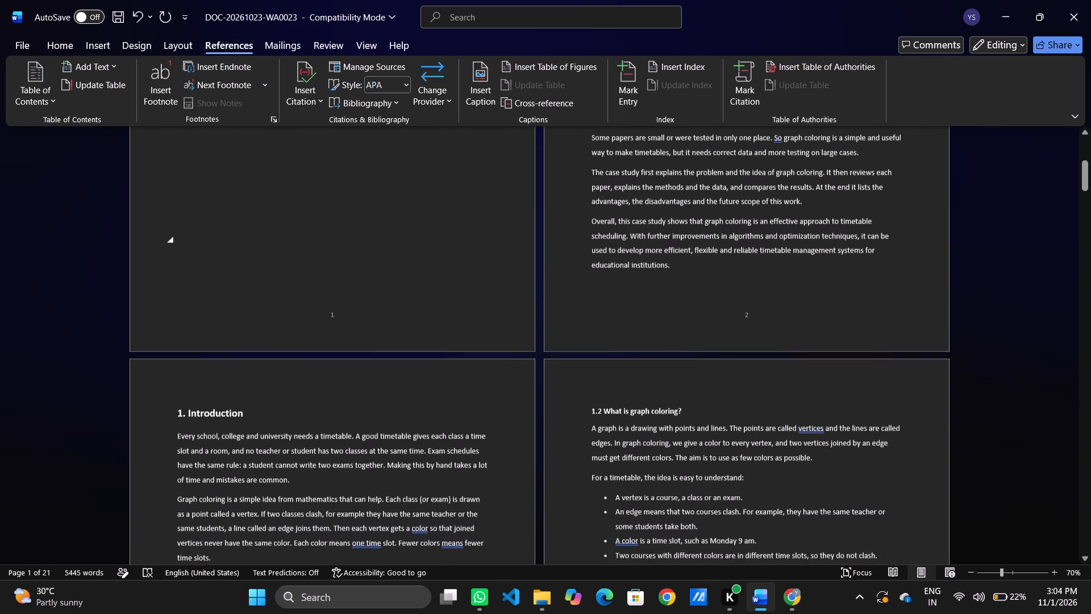
pyautogui.scroll(4, 247, 244)
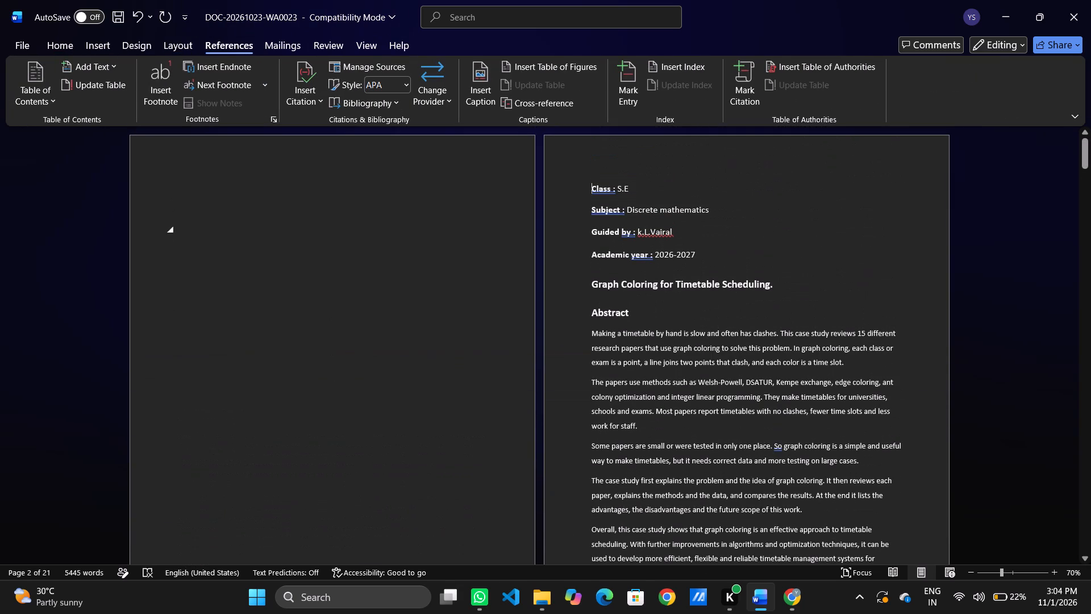
# Copy the college logo from Case_Study_09_Outlier_Detection_Report_Formatted_FINAL in Downloads and paste it at the top of the timetable case study's blank first page.
pyautogui.click(540, 600)
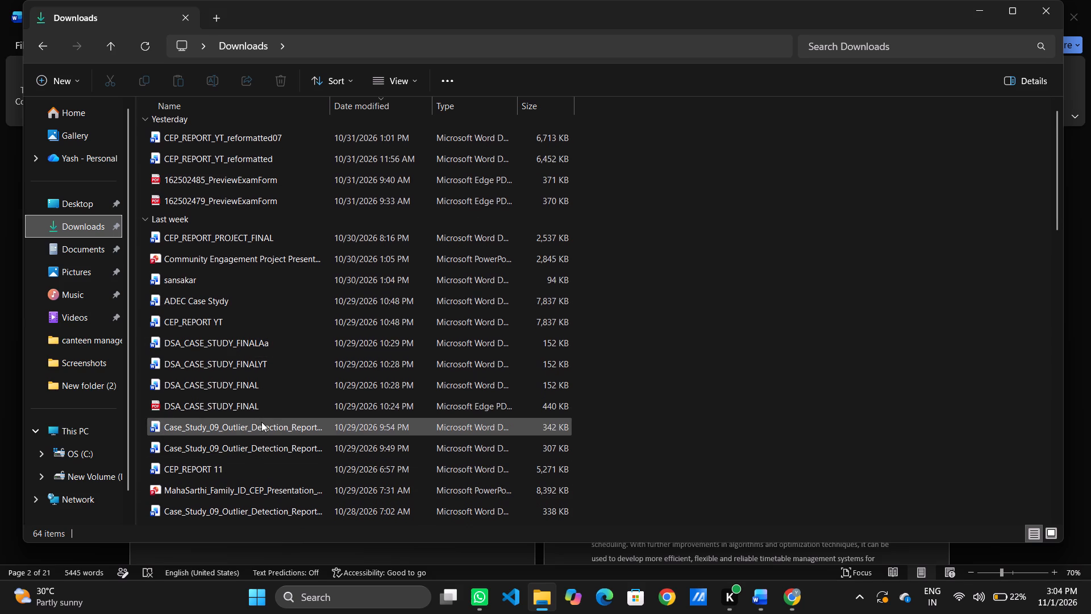
pyautogui.doubleClick(240, 450)
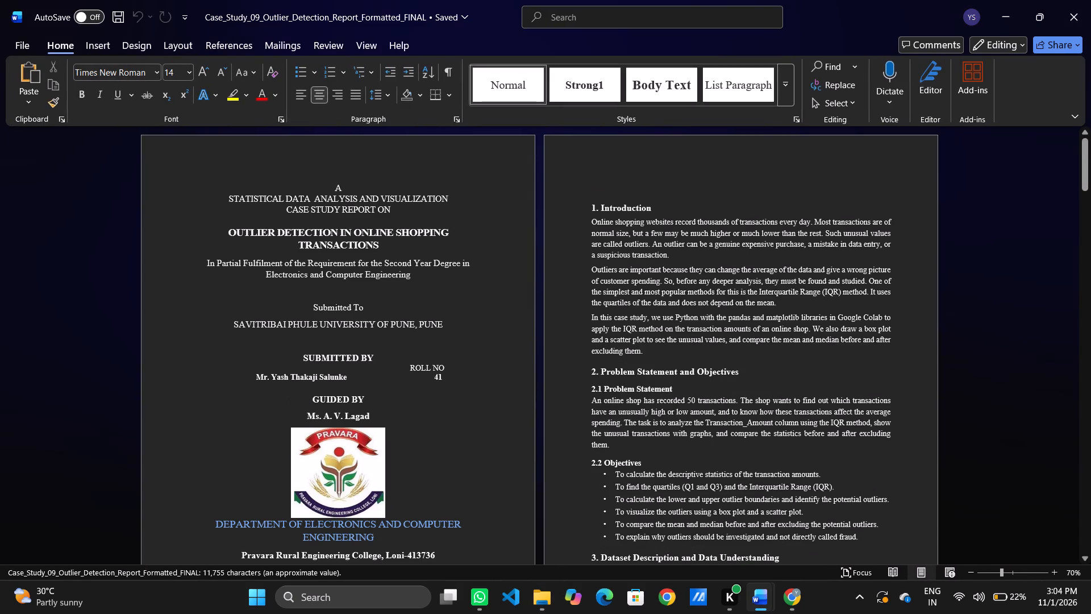
pyautogui.click(318, 451)
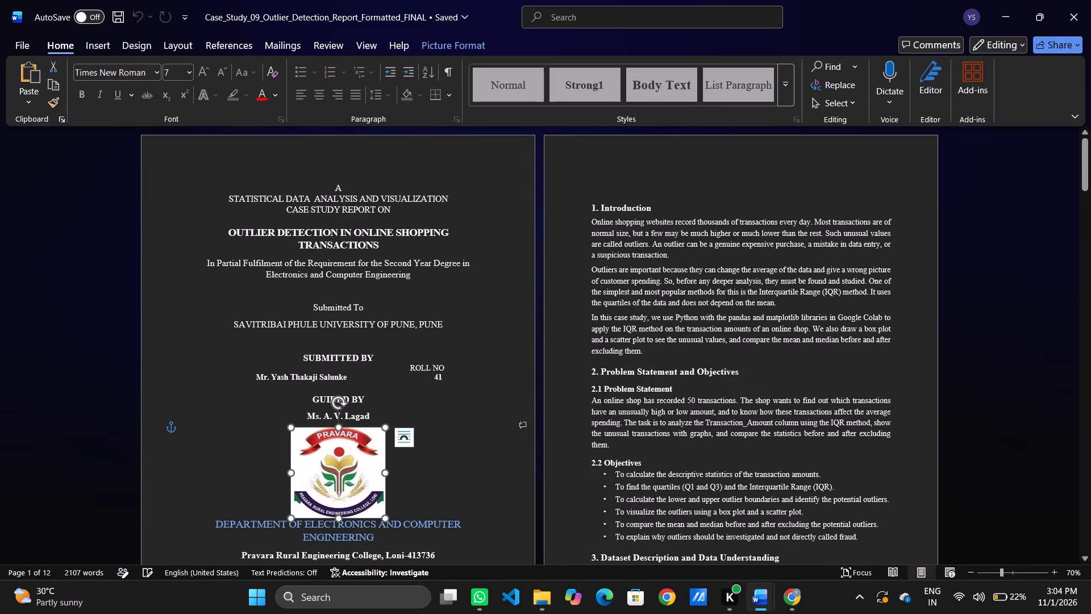
pyautogui.hotkey('ctrl', 'c')
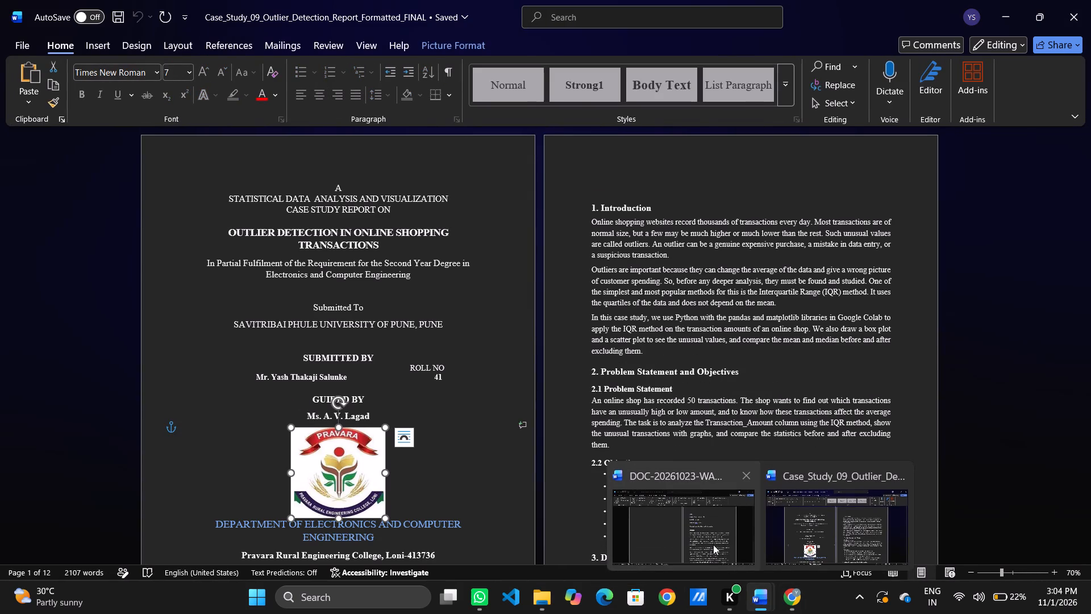
pyautogui.click(713, 544)
pyautogui.click(345, 209)
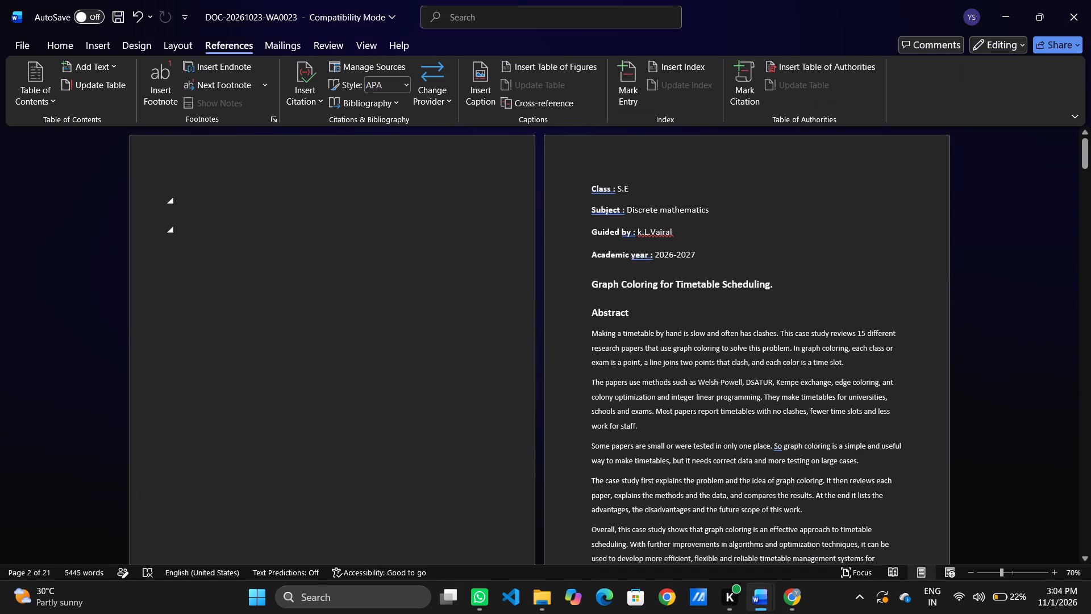
pyautogui.click(323, 180)
pyautogui.hotkey('ctrl', 'v')
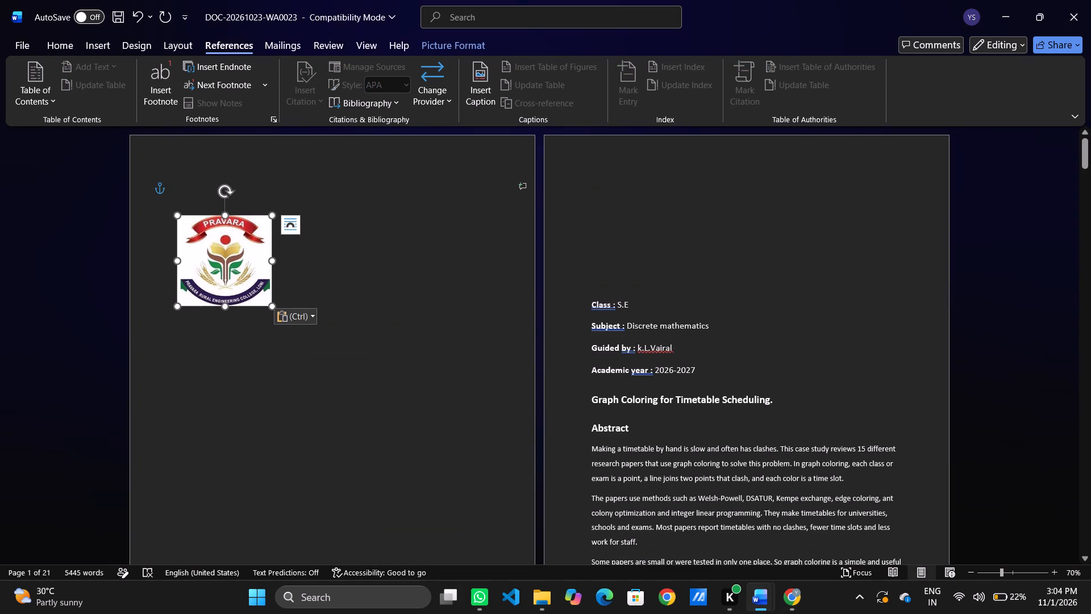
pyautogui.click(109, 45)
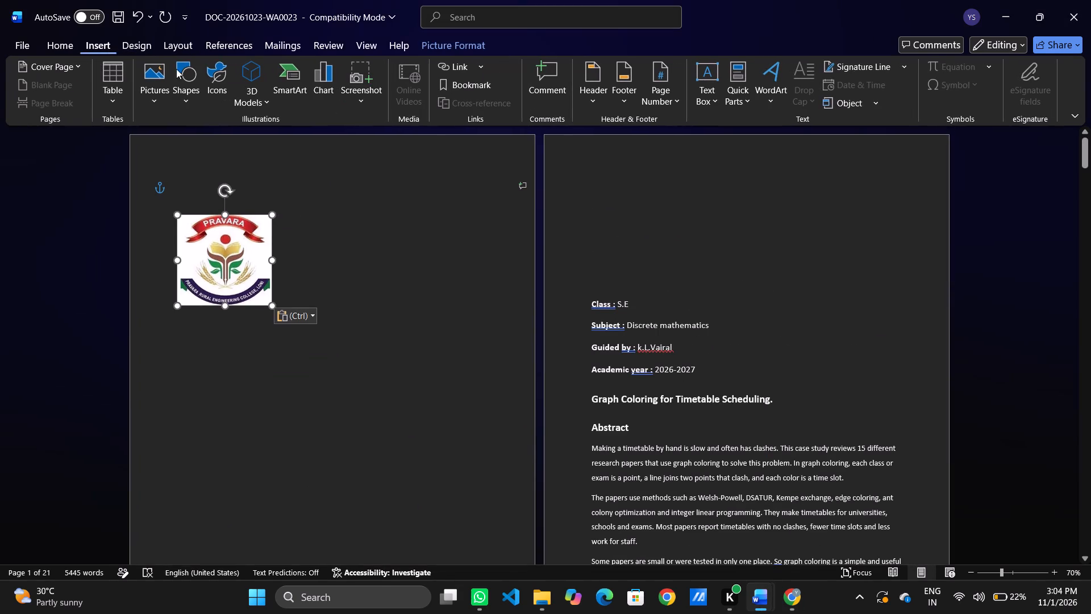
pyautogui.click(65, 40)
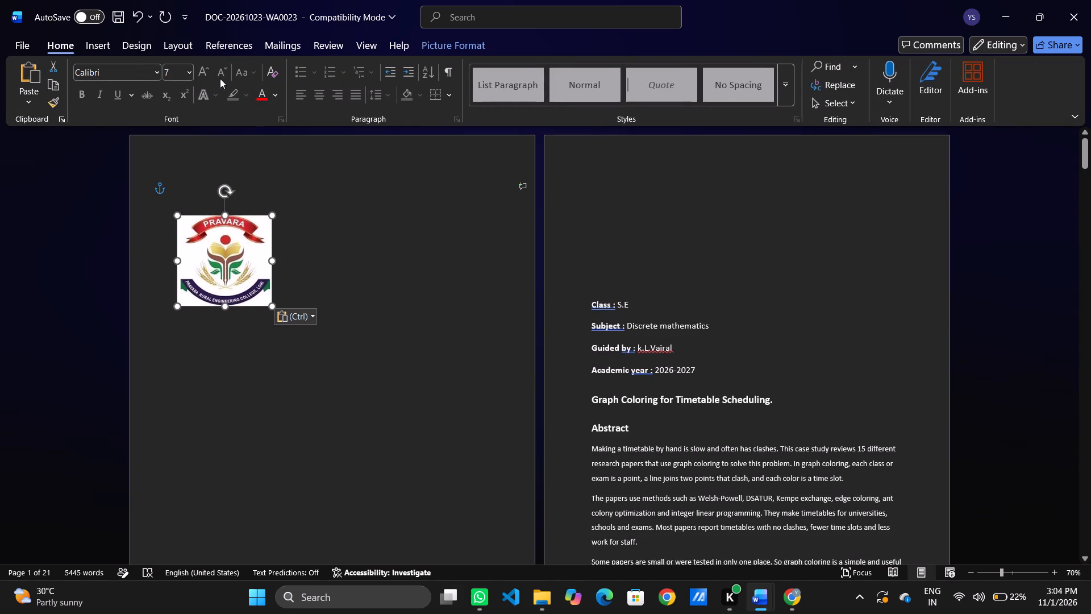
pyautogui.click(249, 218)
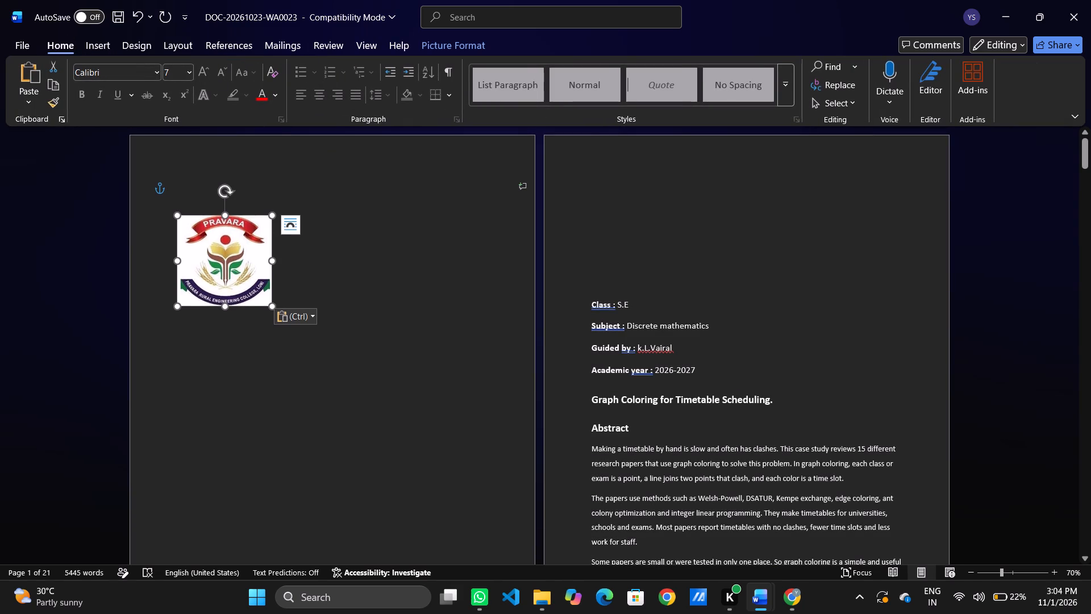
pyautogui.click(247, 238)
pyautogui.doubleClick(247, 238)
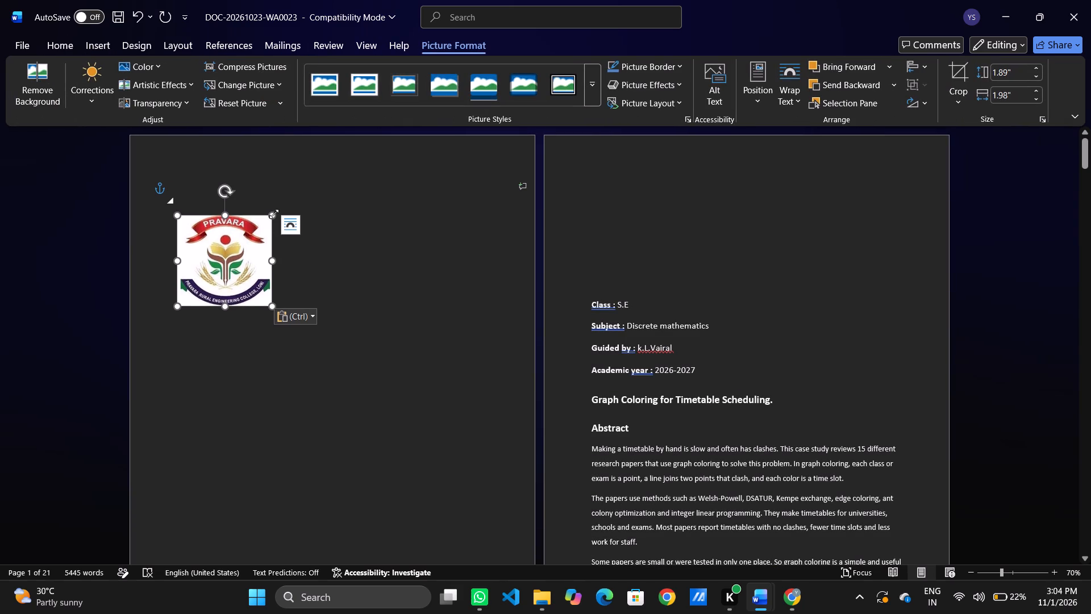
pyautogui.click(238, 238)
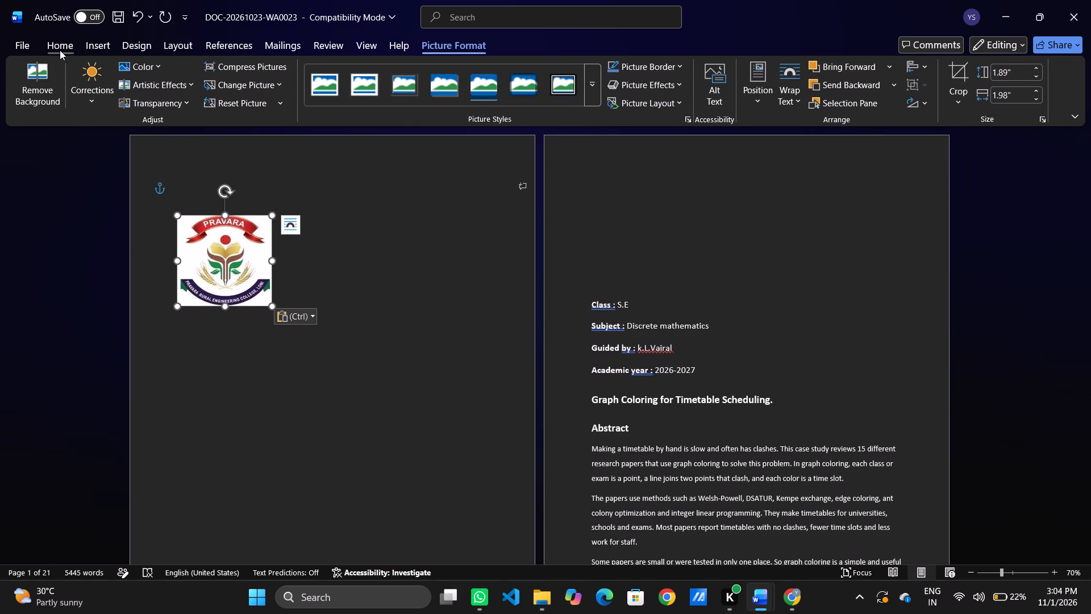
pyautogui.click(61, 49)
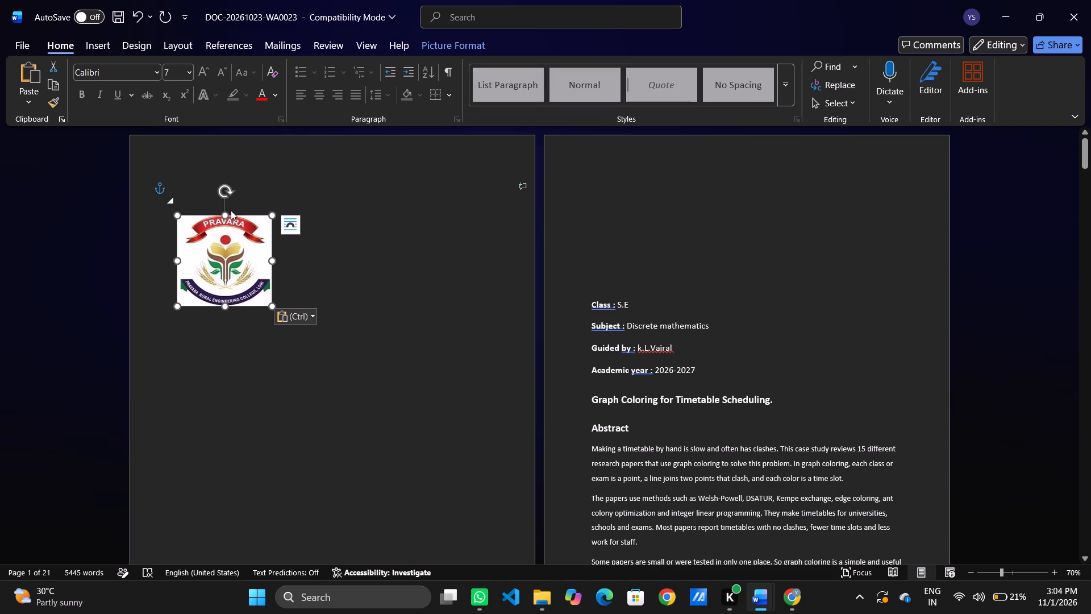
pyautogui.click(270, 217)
# Move the college logo to the horizontal centre near the top of the first page and enlarge it to about one and a half times its size.
pyautogui.moveTo(252, 253); pyautogui.dragTo(352, 243)
pyautogui.moveTo(371, 297); pyautogui.dragTo(417, 326)
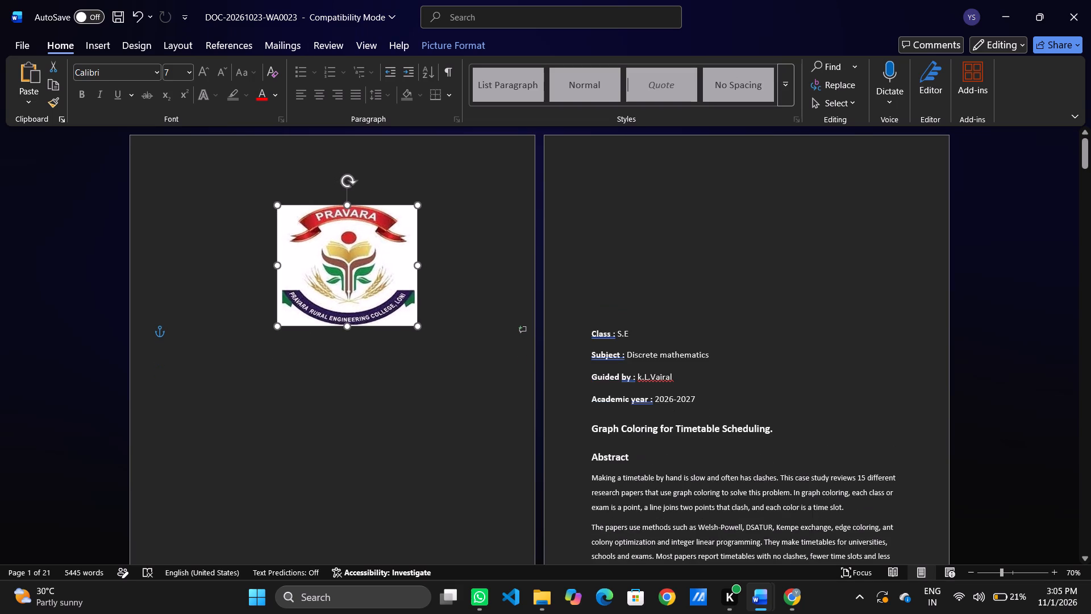
pyautogui.moveTo(417, 326); pyautogui.dragTo(414, 341)
pyautogui.moveTo(348, 305); pyautogui.dragTo(332, 326)
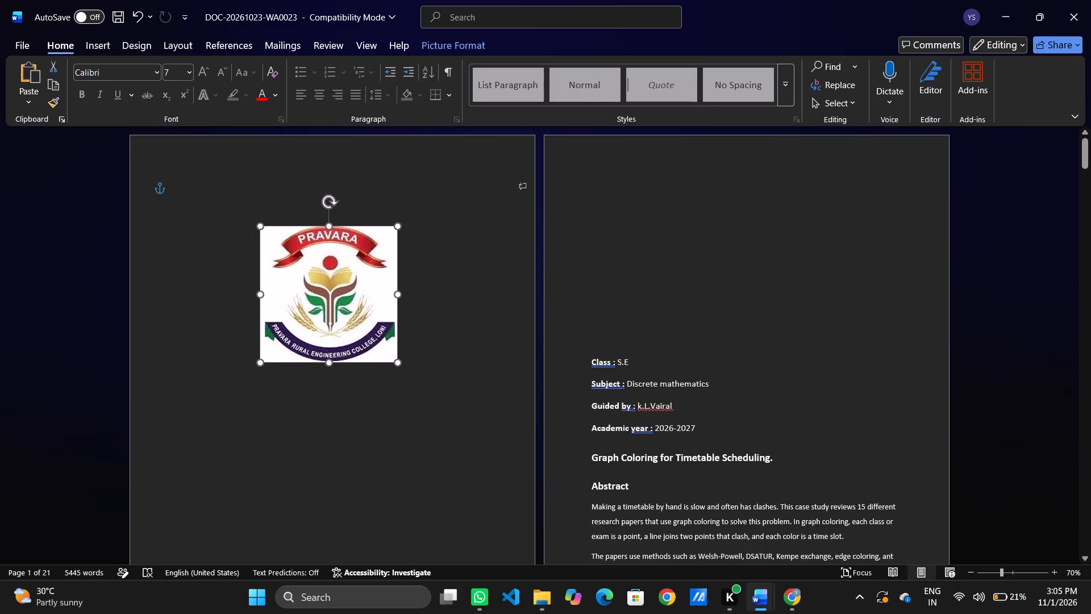
pyautogui.moveTo(332, 326); pyautogui.dragTo(336, 323)
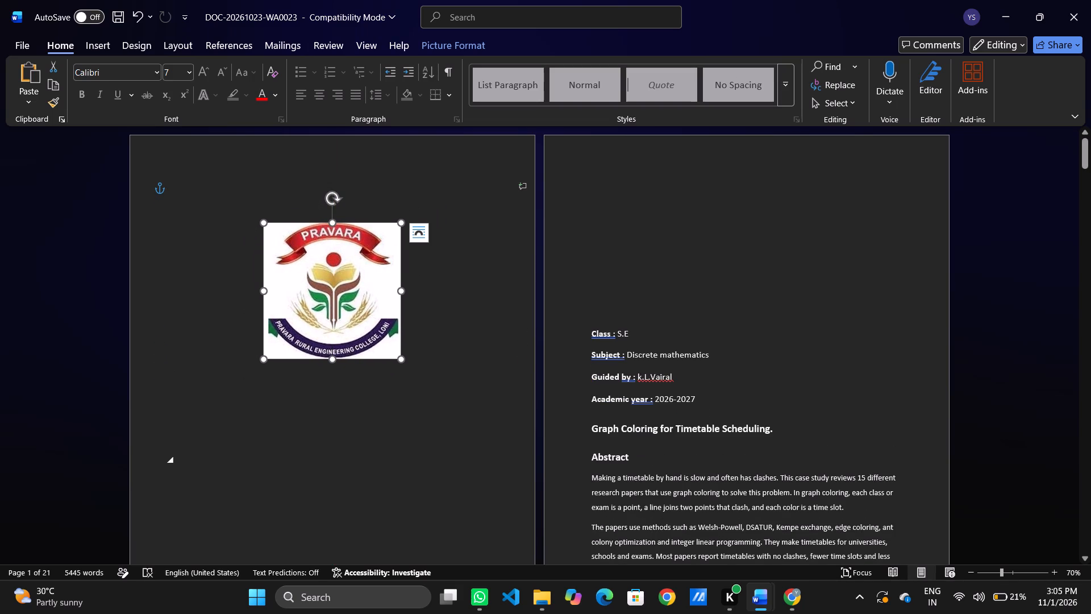
pyautogui.scroll(-1, 361, 450)
pyautogui.click(361, 450)
pyautogui.scroll(1, 361, 450)
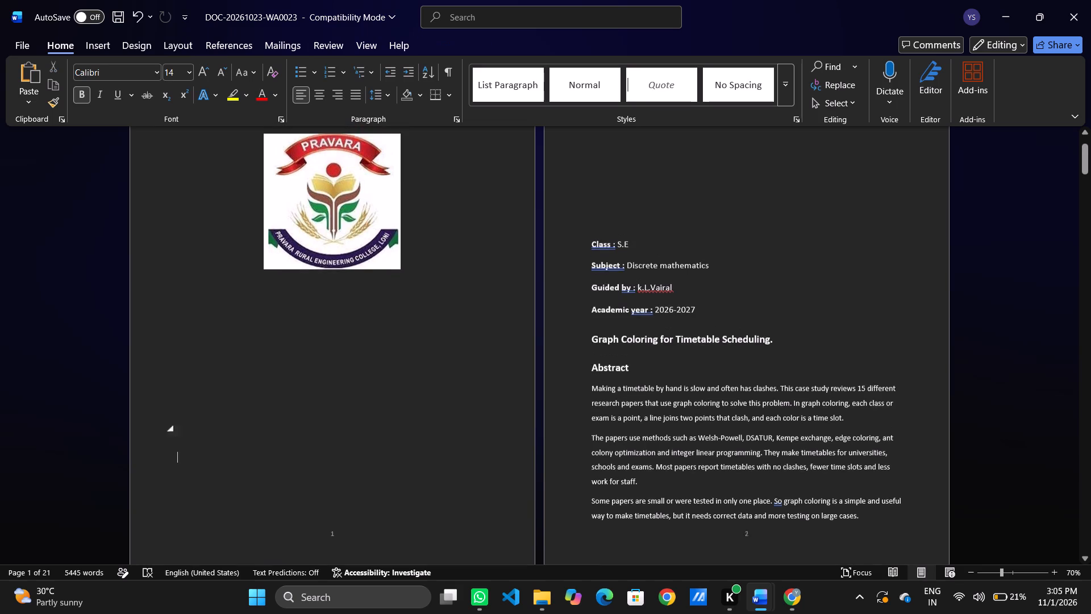
pyautogui.scroll(1, 361, 450)
pyautogui.click(350, 243)
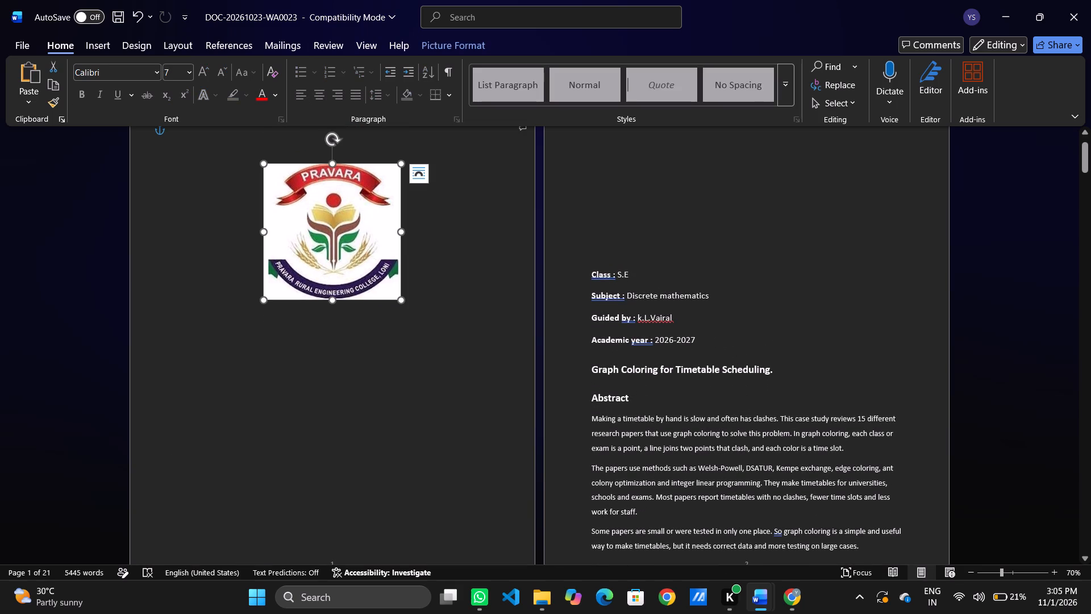
pyautogui.moveTo(399, 165); pyautogui.dragTo(410, 160)
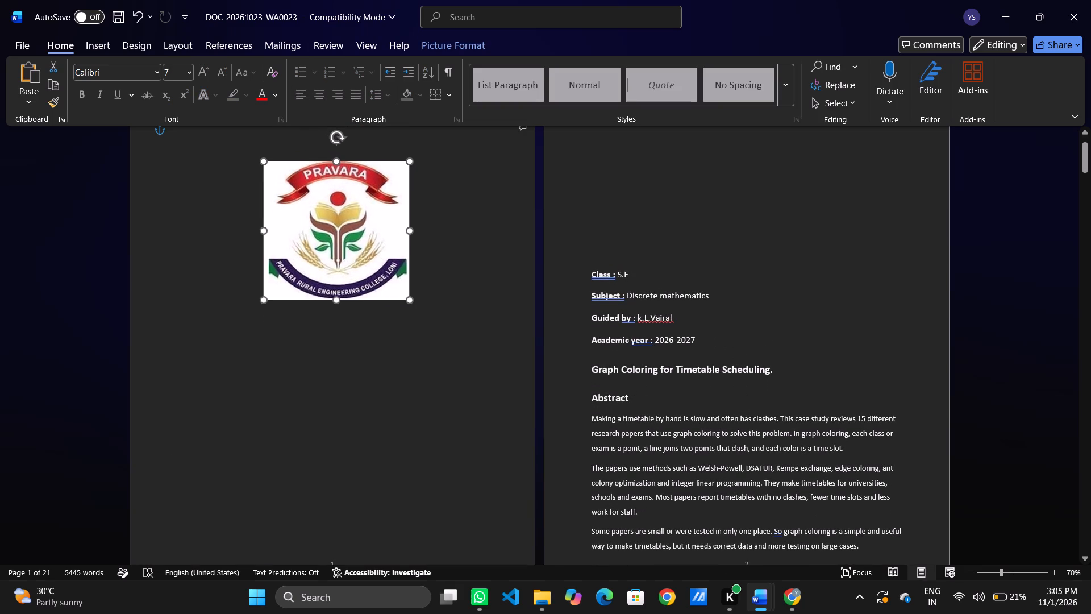
pyautogui.moveTo(410, 160); pyautogui.dragTo(410, 161)
pyautogui.click(365, 348)
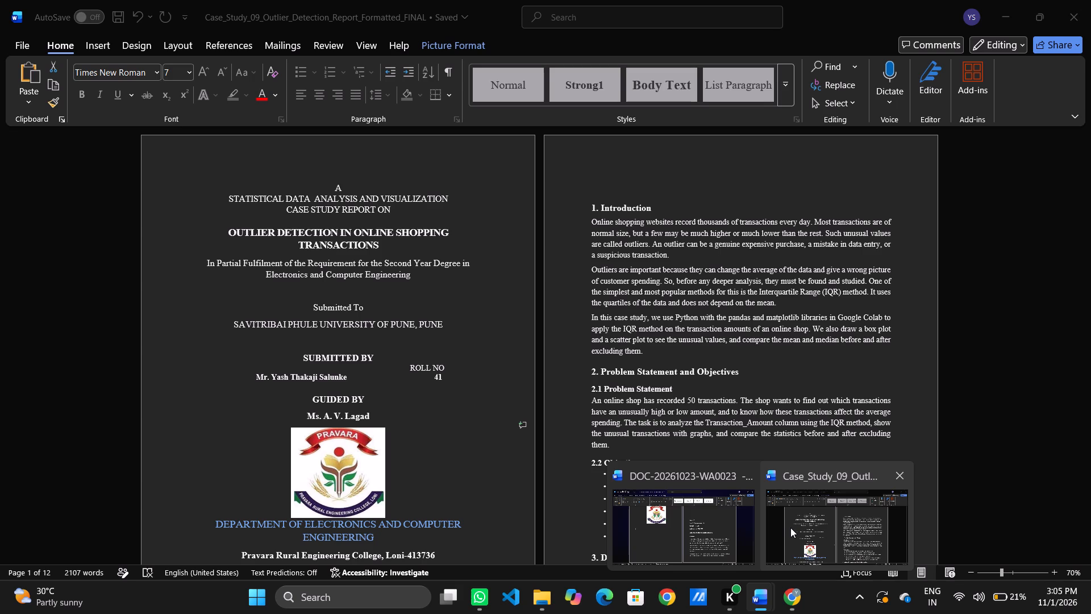
# Examine the outlier detection report's cover page as a reference for the timetable case study's cover.
pyautogui.scroll(-1, 790, 528)
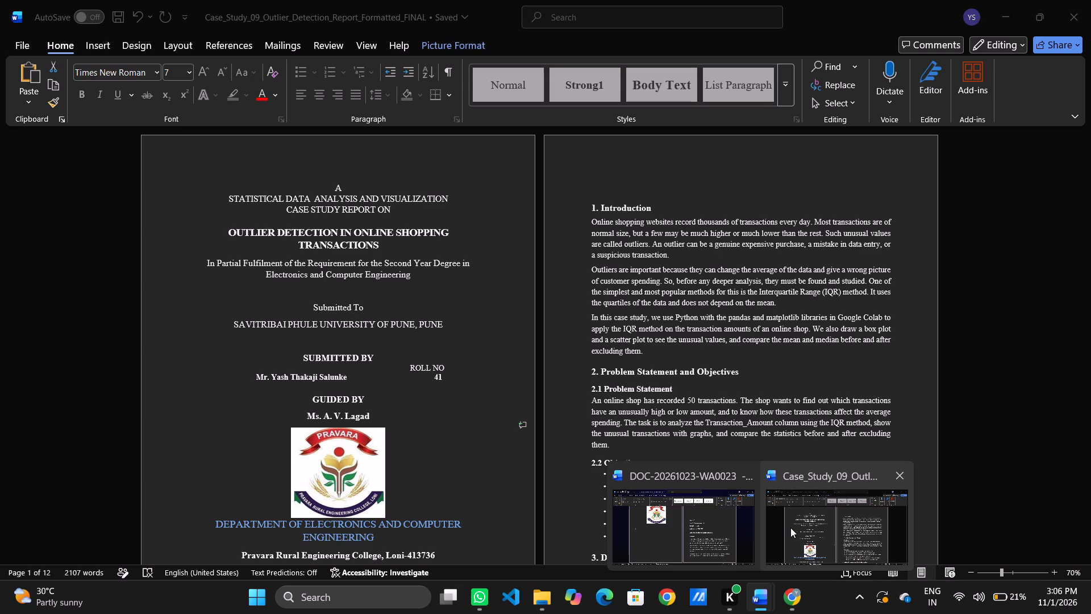
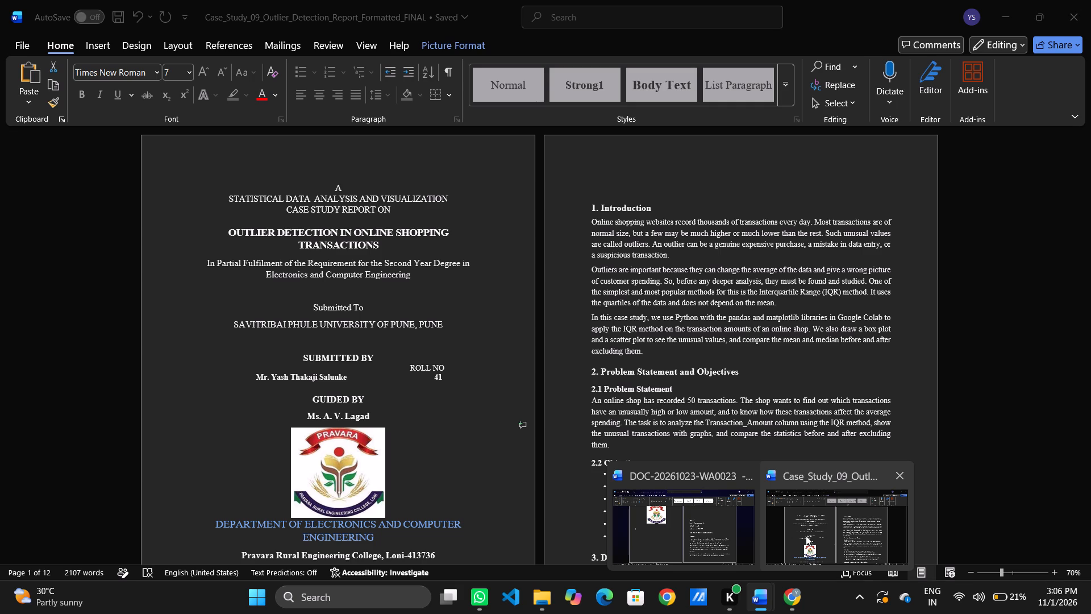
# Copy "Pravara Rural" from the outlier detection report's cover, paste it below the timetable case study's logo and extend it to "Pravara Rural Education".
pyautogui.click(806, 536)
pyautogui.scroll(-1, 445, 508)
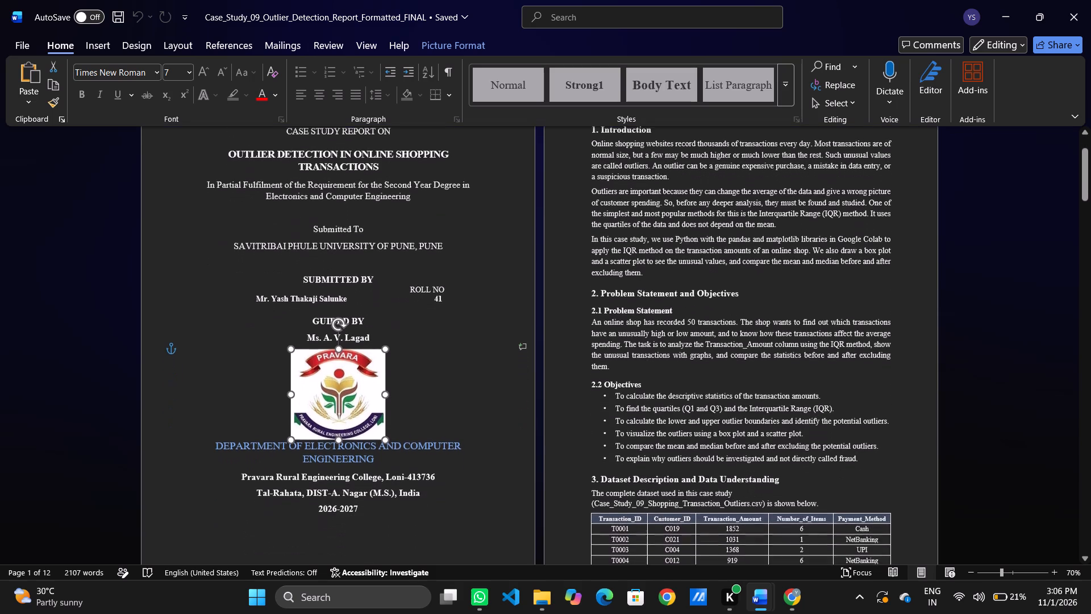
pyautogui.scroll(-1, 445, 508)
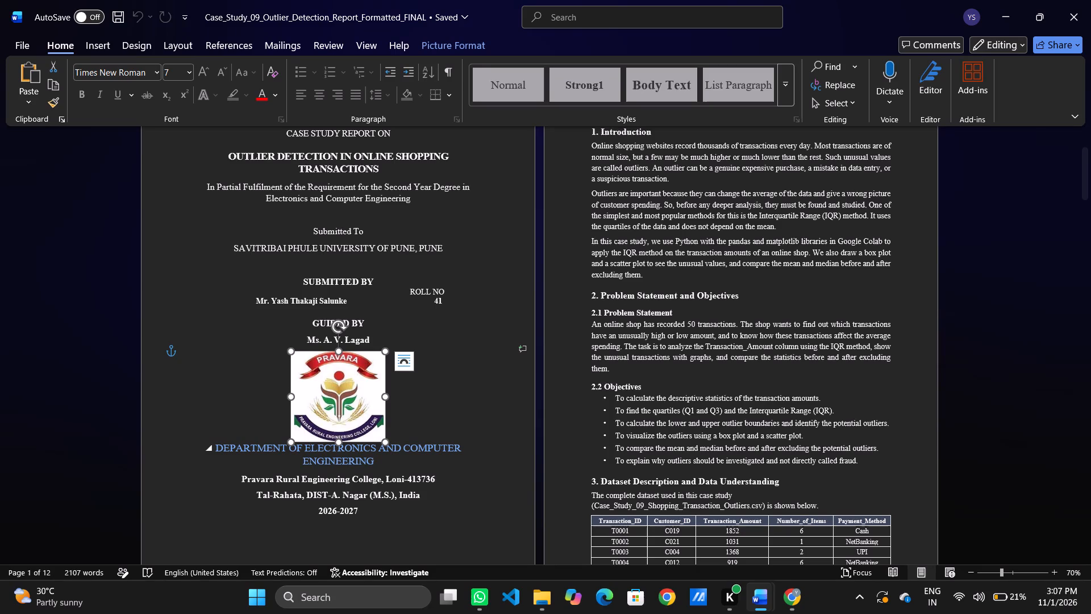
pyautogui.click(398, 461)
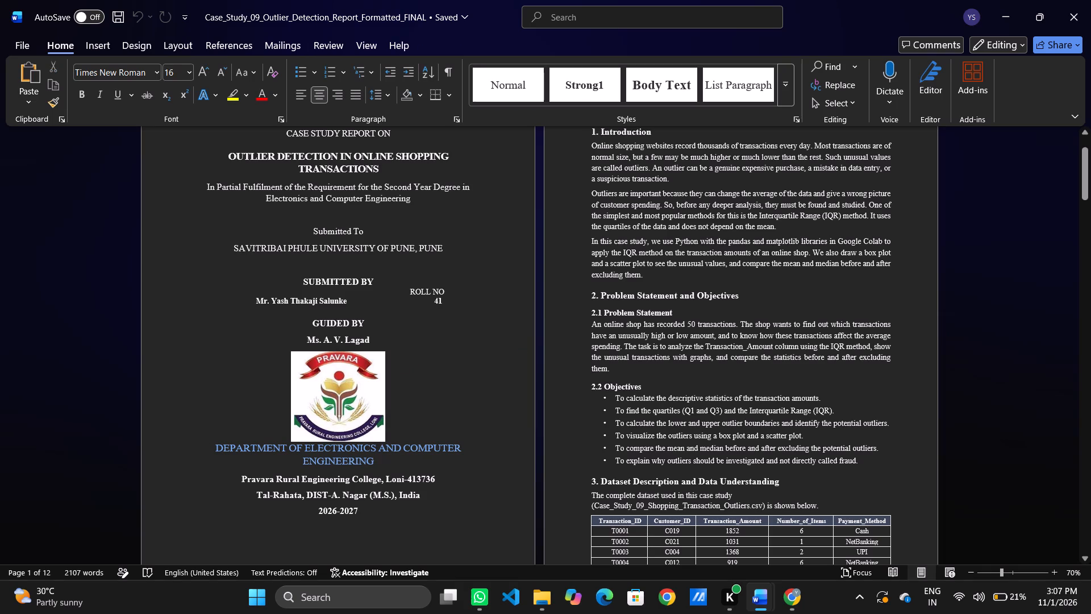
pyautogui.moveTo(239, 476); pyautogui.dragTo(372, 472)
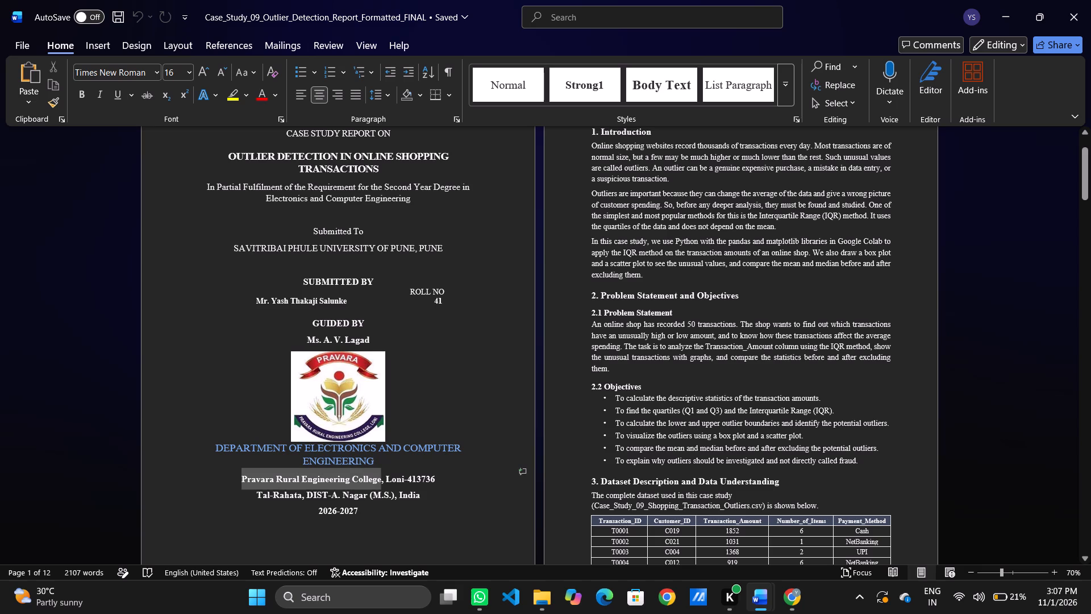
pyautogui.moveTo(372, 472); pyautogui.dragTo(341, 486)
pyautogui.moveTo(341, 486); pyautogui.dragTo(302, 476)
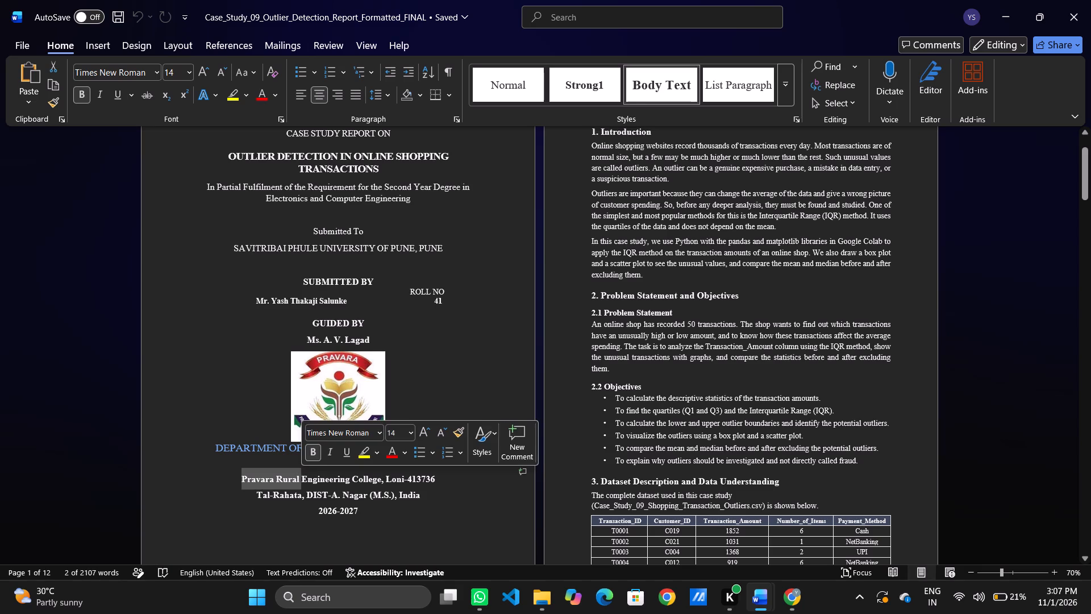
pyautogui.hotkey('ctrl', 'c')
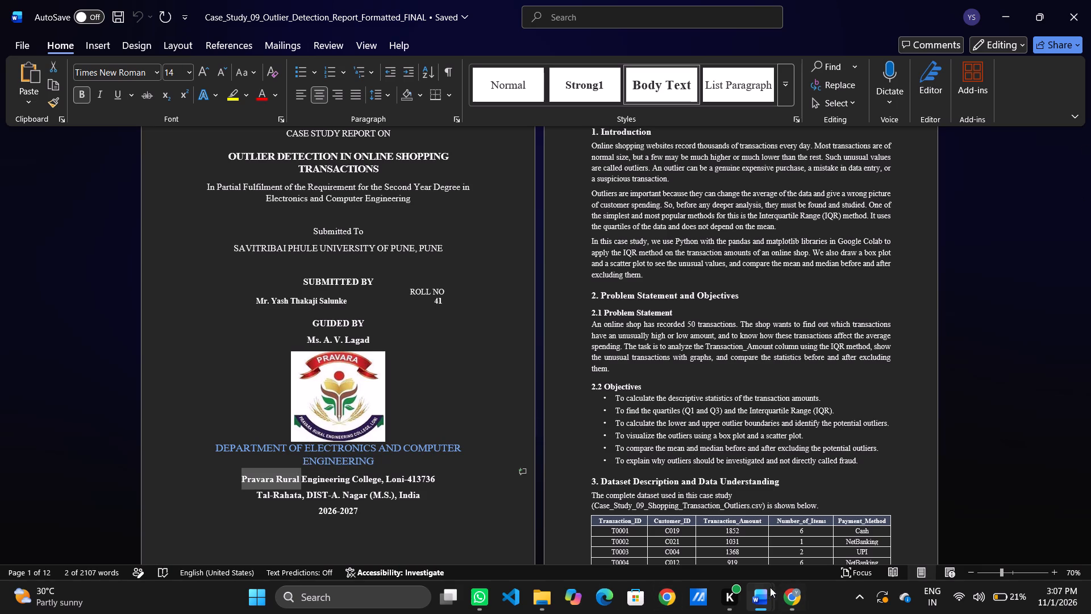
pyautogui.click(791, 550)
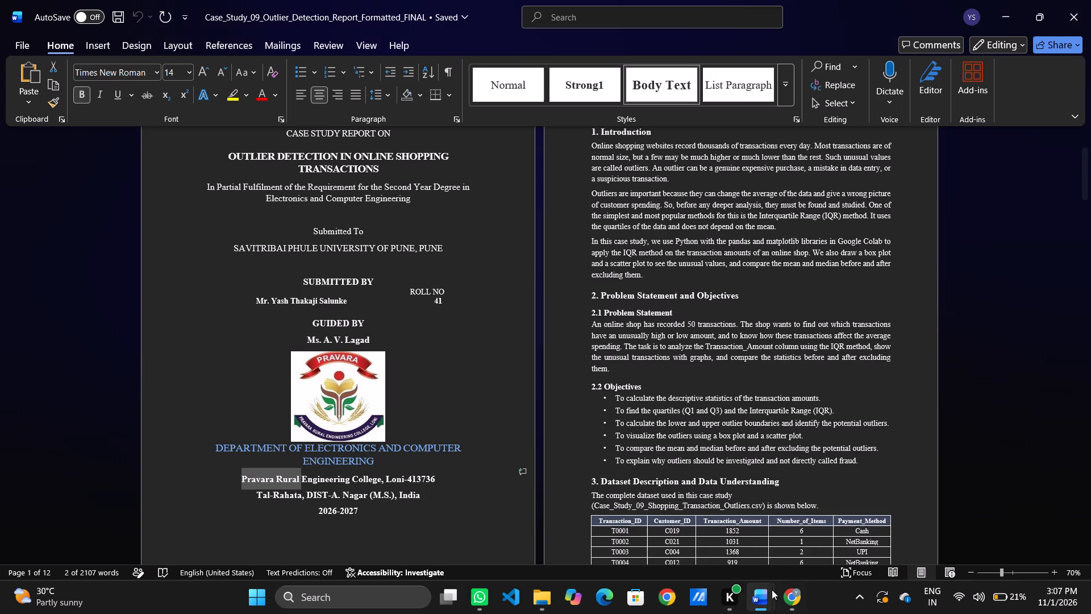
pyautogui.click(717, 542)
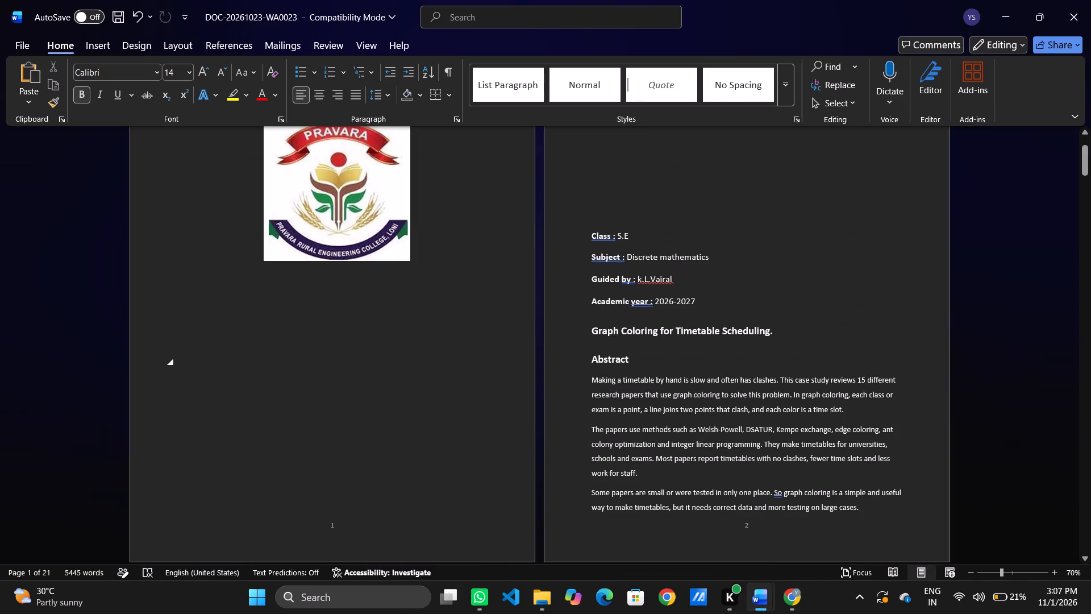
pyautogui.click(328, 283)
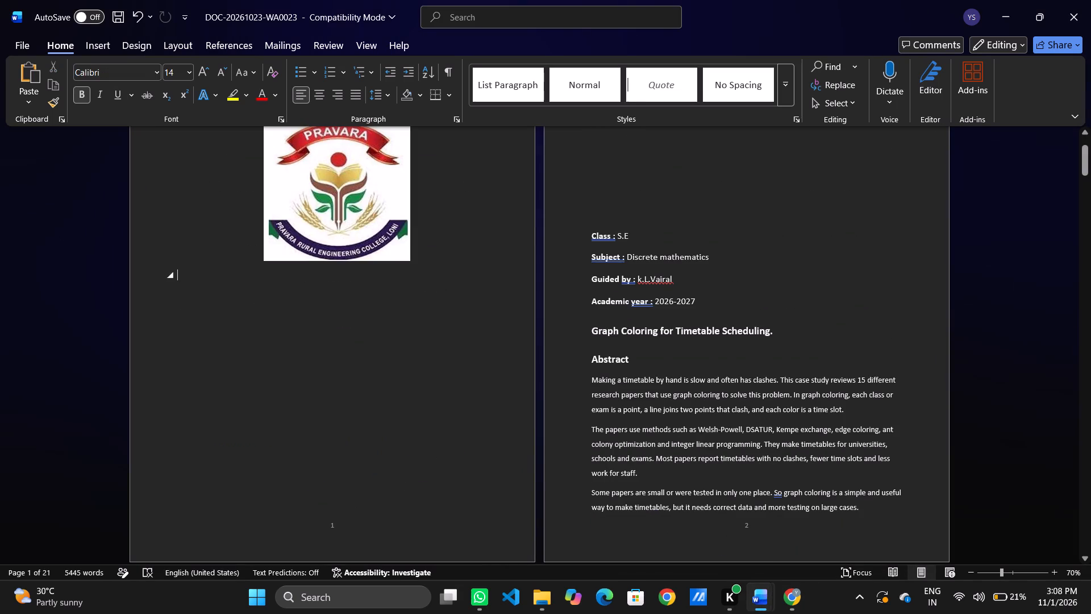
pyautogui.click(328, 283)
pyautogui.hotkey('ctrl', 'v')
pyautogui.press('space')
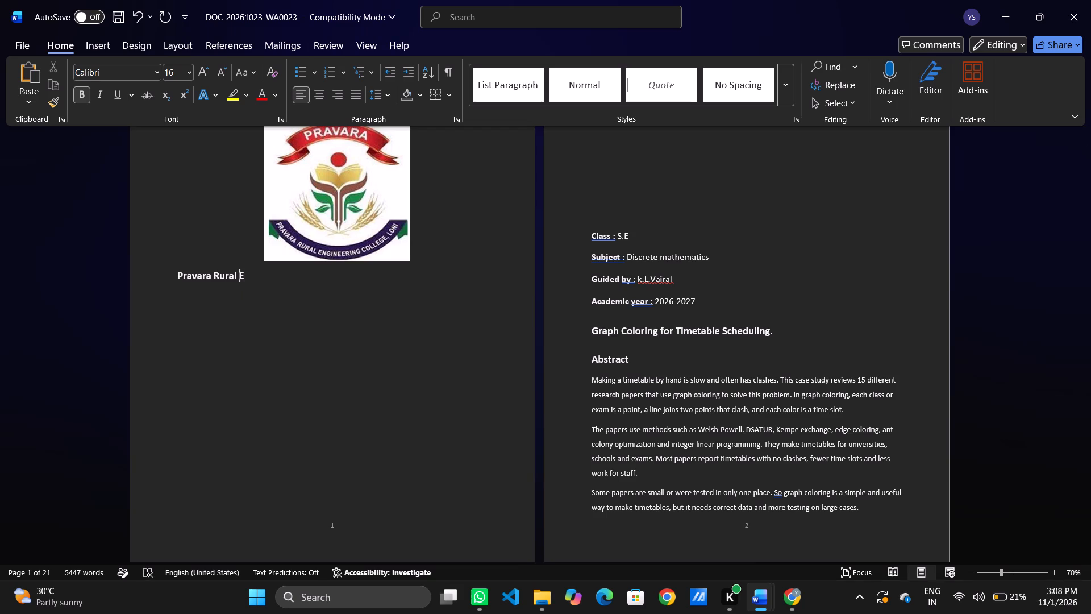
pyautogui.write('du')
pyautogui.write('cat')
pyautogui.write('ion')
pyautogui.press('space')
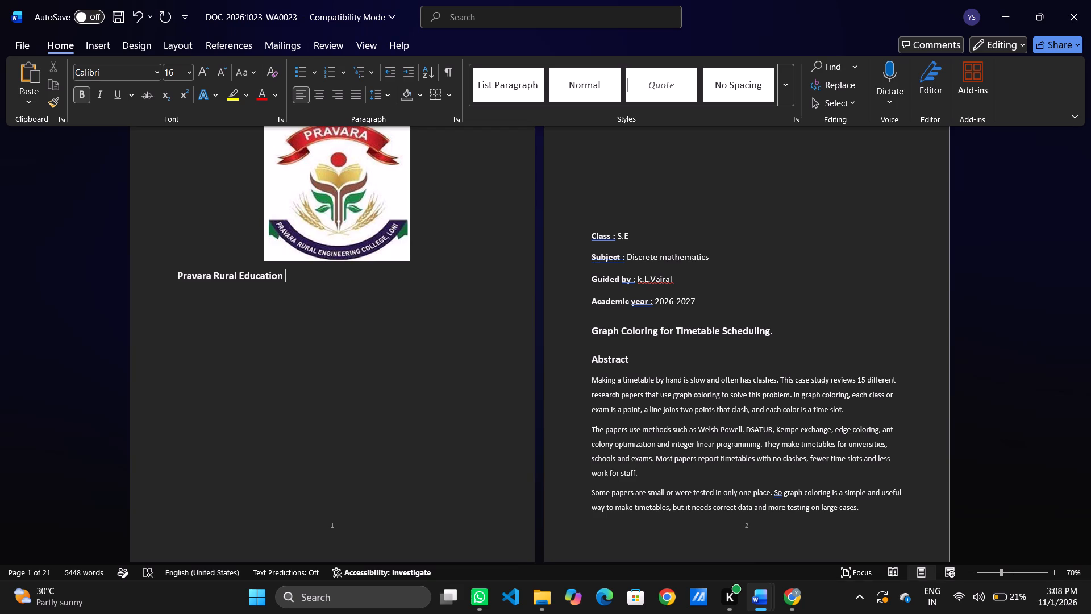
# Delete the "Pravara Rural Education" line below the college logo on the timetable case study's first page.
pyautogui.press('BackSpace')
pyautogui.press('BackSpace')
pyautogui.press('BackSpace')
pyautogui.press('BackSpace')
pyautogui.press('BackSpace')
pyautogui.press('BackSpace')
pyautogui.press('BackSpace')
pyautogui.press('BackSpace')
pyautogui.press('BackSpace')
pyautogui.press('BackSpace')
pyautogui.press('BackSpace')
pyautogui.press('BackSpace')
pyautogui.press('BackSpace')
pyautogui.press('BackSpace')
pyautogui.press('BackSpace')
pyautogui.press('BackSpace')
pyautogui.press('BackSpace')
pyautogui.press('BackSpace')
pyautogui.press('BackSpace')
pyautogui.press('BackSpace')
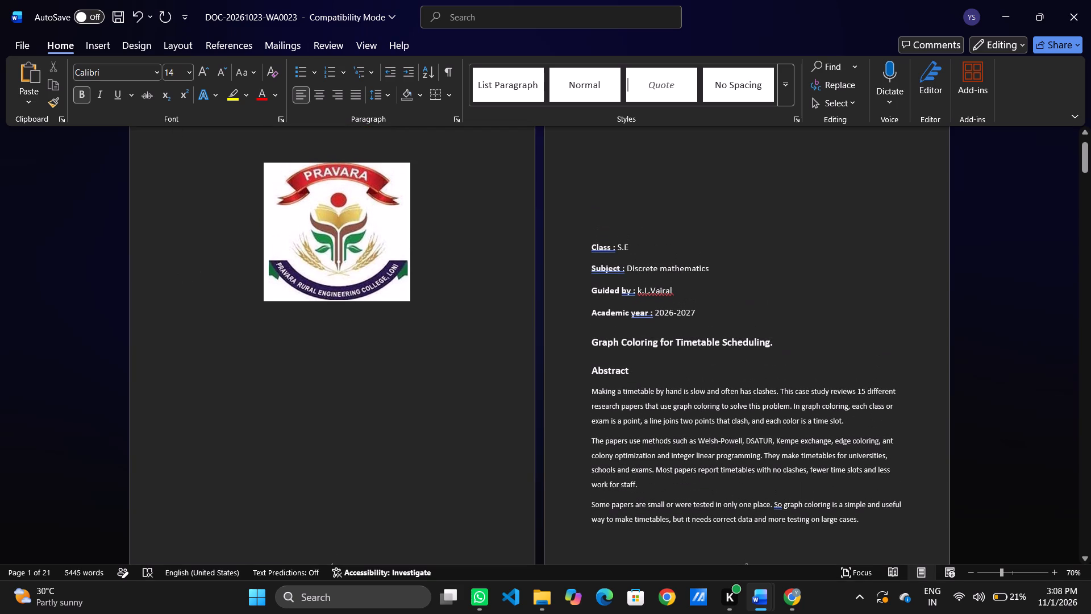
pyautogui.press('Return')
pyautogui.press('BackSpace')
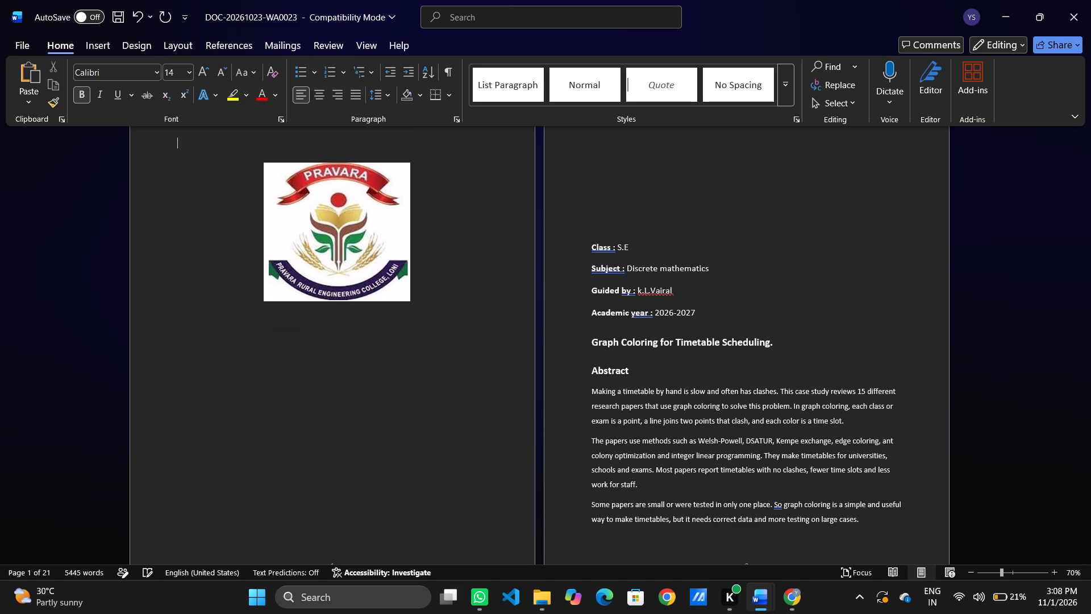
# Add the line "PRAVARA RURAL EDUCATION SOCIETY OF" directly below the college logo on the first page.
pyautogui.click(326, 358)
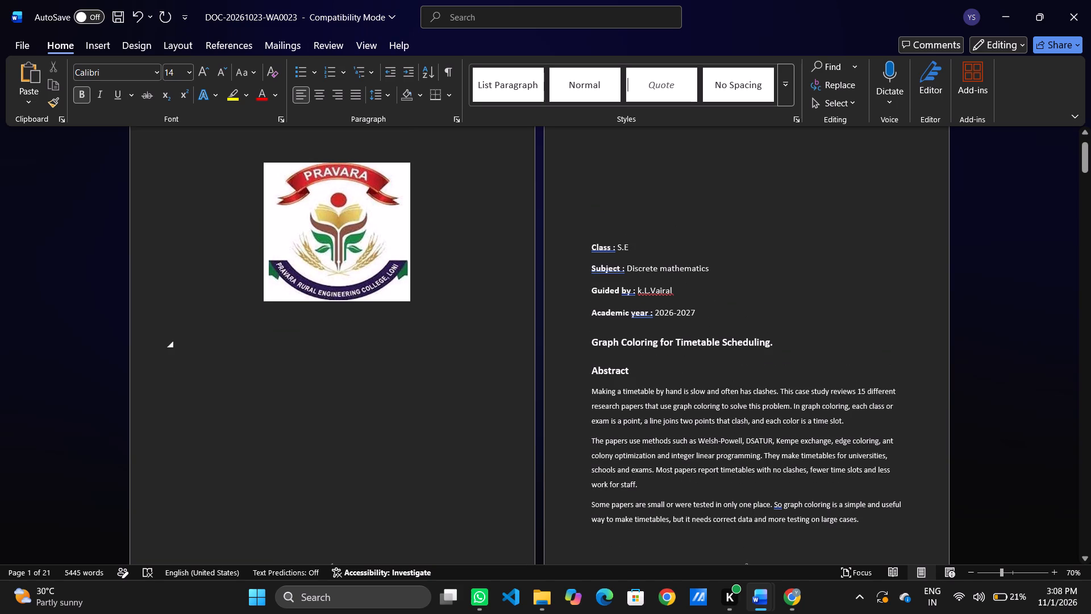
pyautogui.click(297, 321)
pyautogui.press('p')
pyautogui.write('RA')
pyautogui.write('VA')
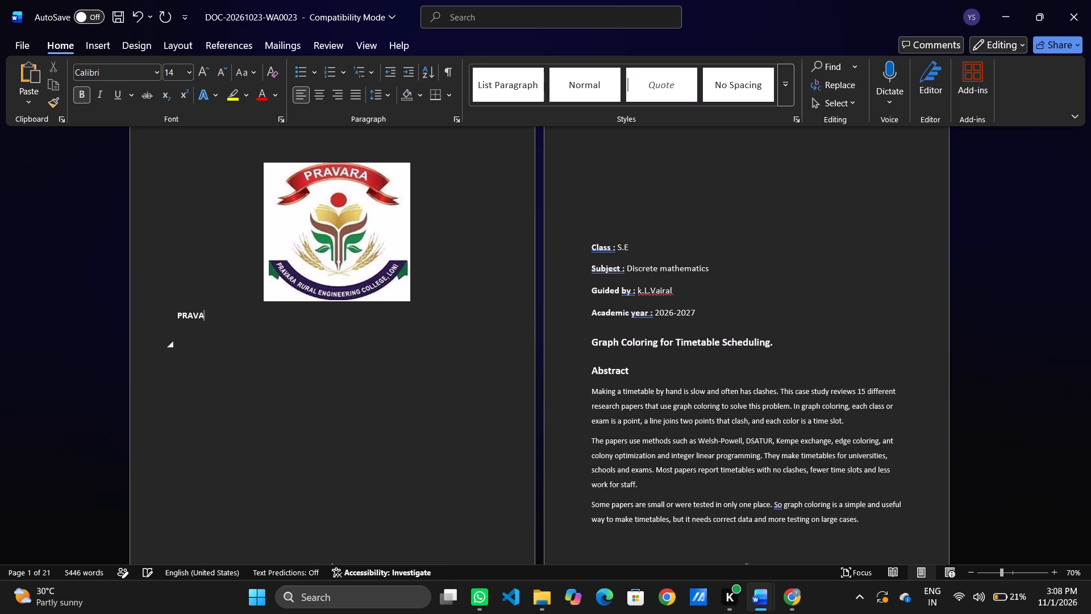
pyautogui.write('RA')
pyautogui.press('space')
pyautogui.write('RURAL EDUCATIOM')
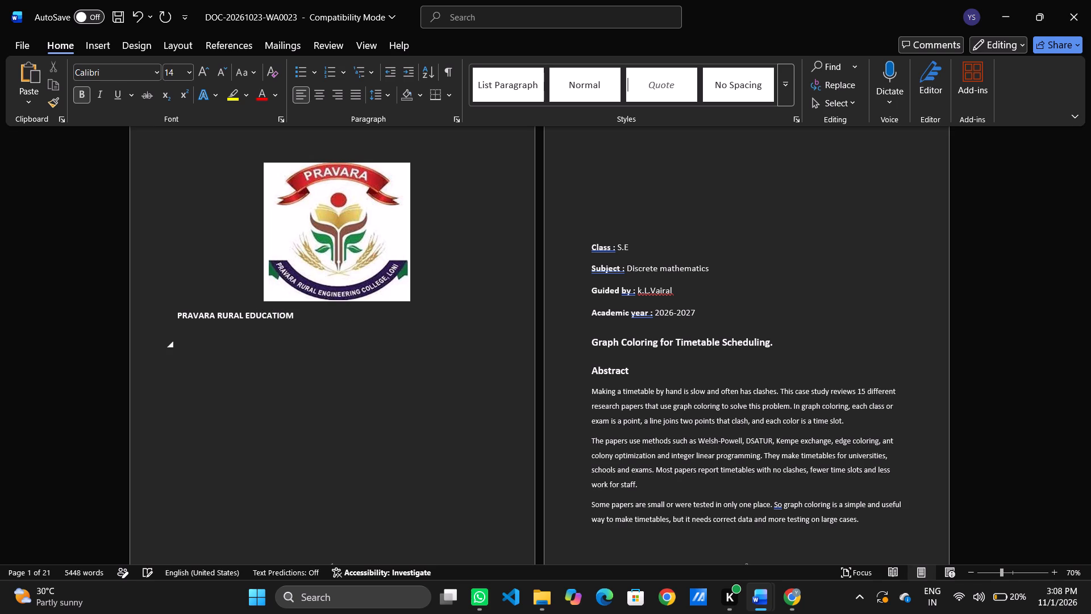
pyautogui.press('BackSpace')
pyautogui.press('n')
pyautogui.press('space')
pyautogui.write('SOC')
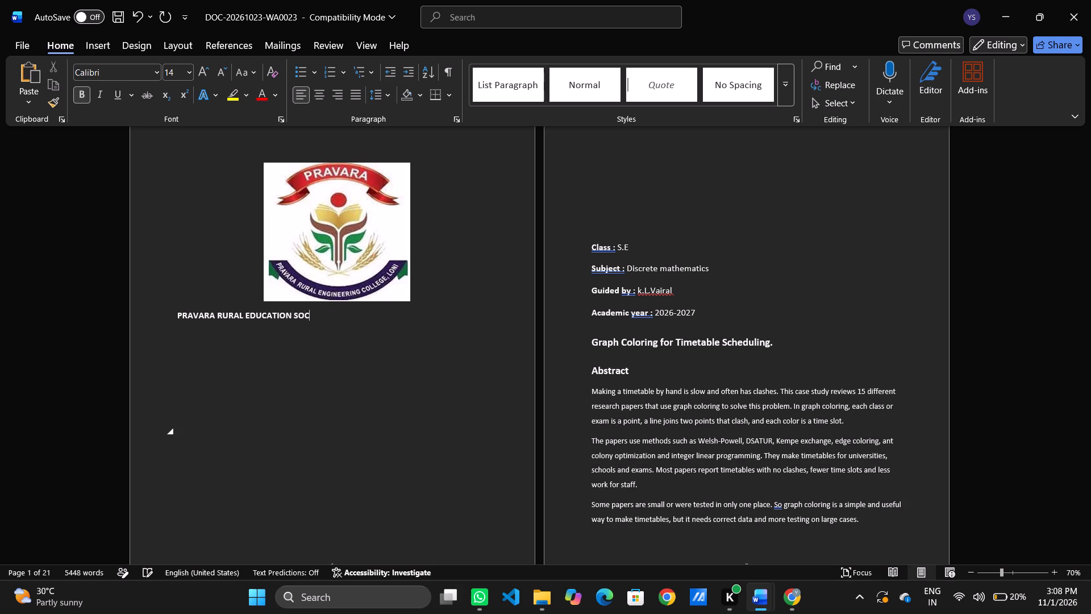
pyautogui.press('i')
pyautogui.press('e')
pyautogui.write('TY')
pyautogui.press('space')
pyautogui.write('OF')
# Add the line "Pravara Rural Engineering College,Loni." directly below the "PRAVARA RURAL EDUCATION SOCIETY OF" line on the cover page.
pyautogui.press('Return')
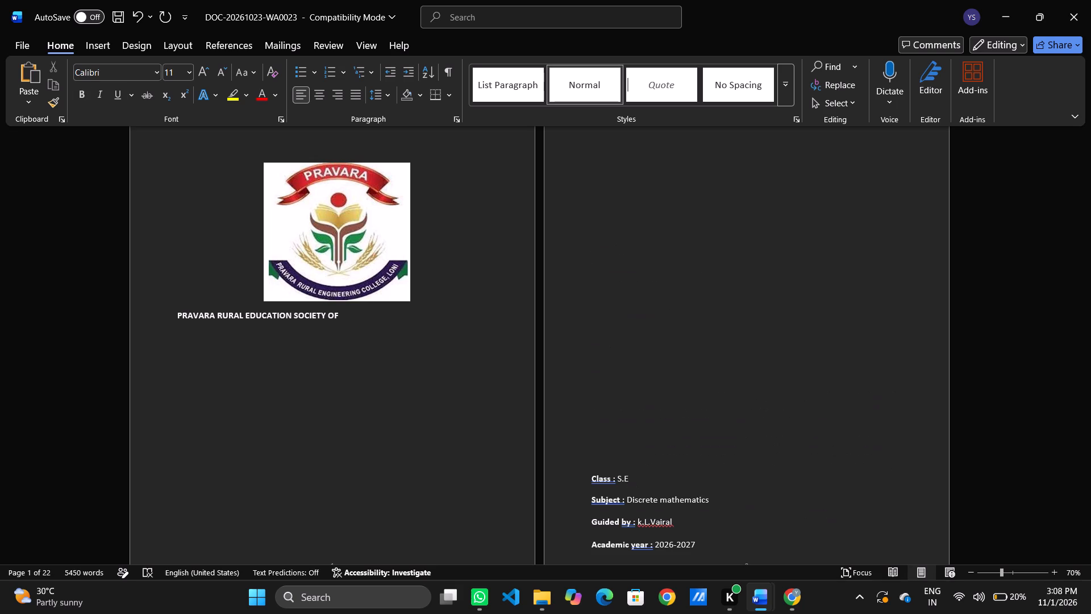
pyautogui.press('p')
pyautogui.write('ra')
pyautogui.write('vara')
pyautogui.press('space')
pyautogui.write('ural')
pyautogui.press('space')
pyautogui.write('ngi')
pyautogui.write('neering')
pyautogui.press('space')
pyautogui.press('c')
pyautogui.write('ollege')
pyautogui.press('space')
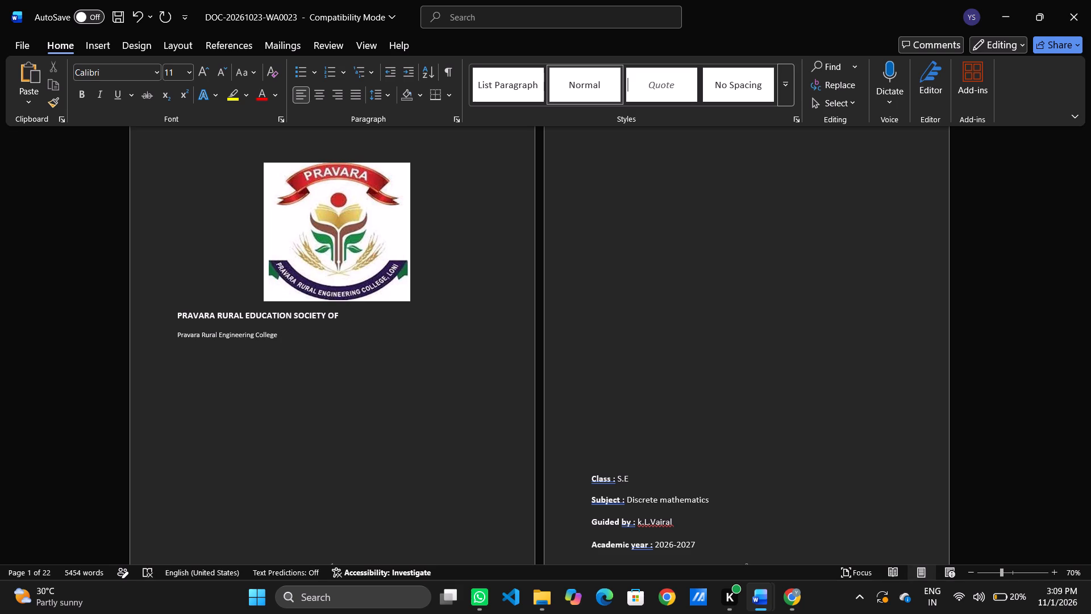
pyautogui.press('BackSpace')
pyautogui.press(',')
pyautogui.write('LO')
pyautogui.write('NI')
pyautogui.press('BackSpace')
pyautogui.press('BackSpace')
pyautogui.press('BackSpace')
pyautogui.write('oni')
pyautogui.press('.')
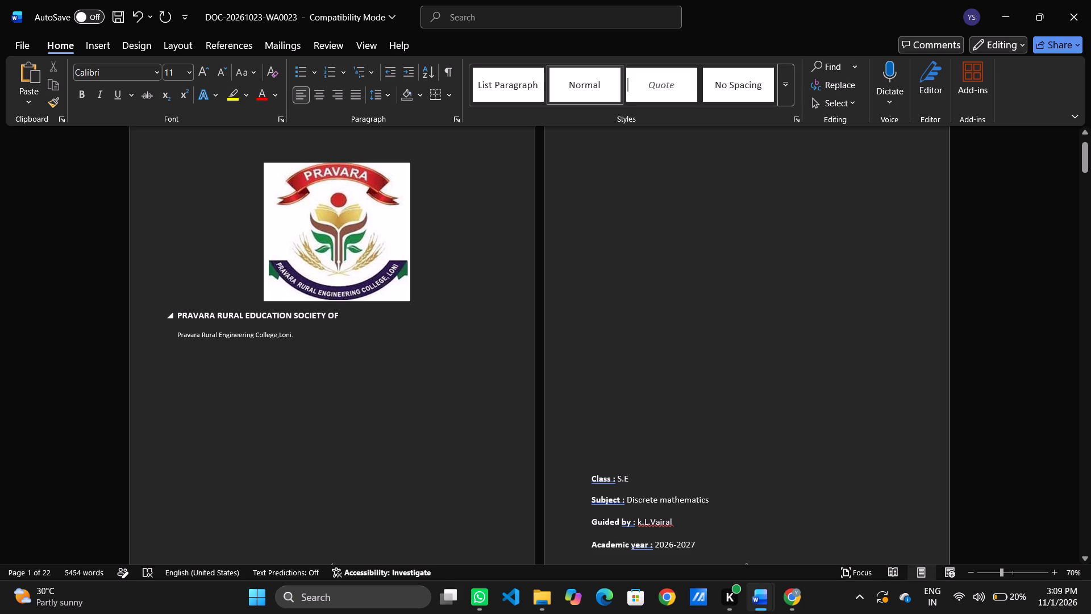
# Set the "PRAVARA RURAL EDUCATION SOCIETY OF" line to font size 20 and centre it below the logo.
pyautogui.moveTo(178, 313); pyautogui.dragTo(341, 314)
pyautogui.click(450, 266)
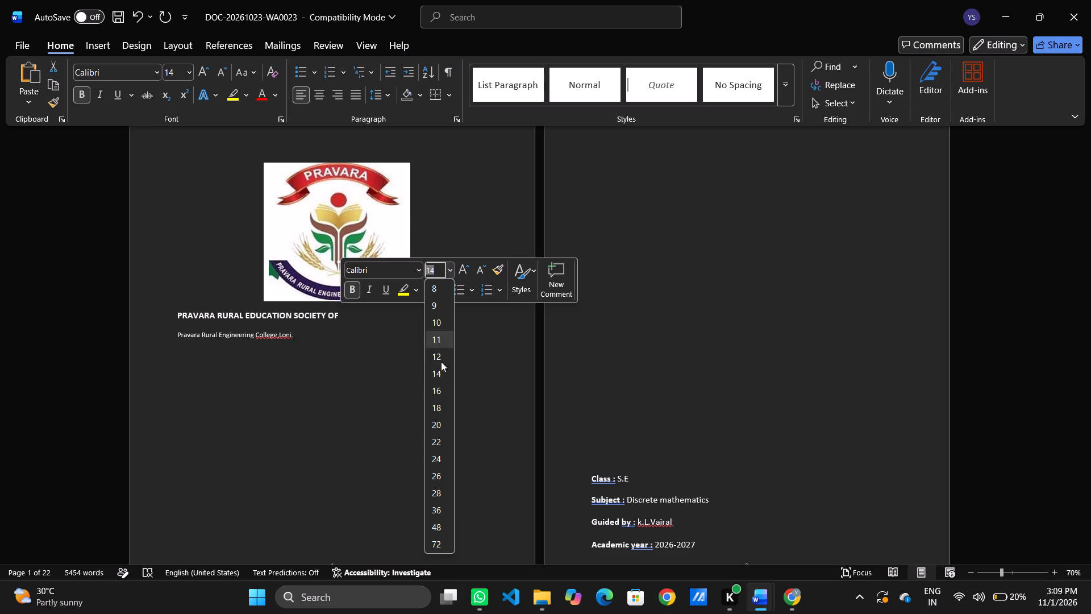
pyautogui.click(434, 419)
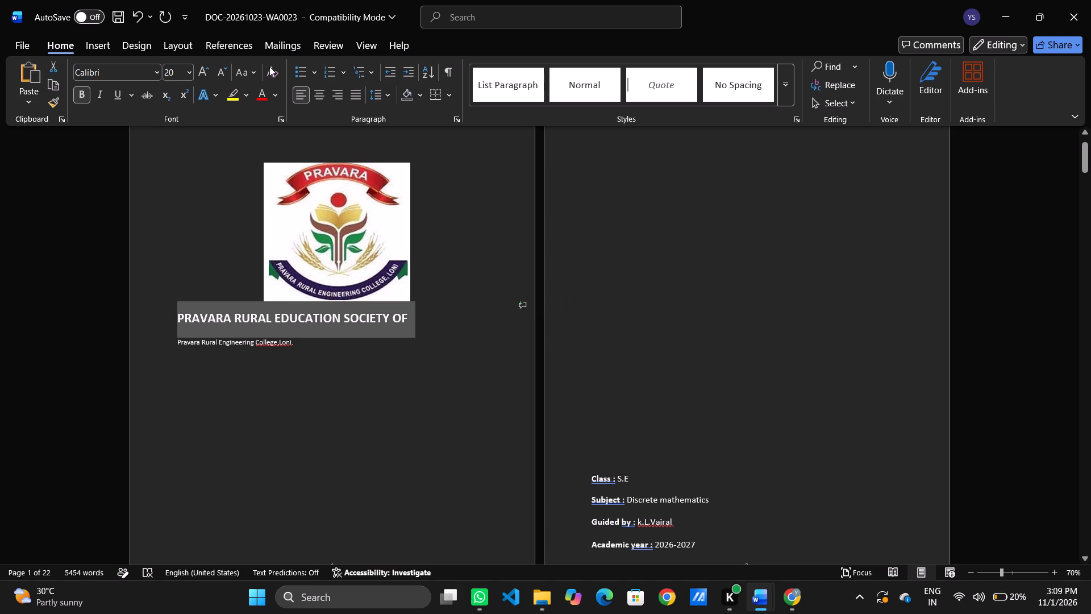
pyautogui.click(317, 87)
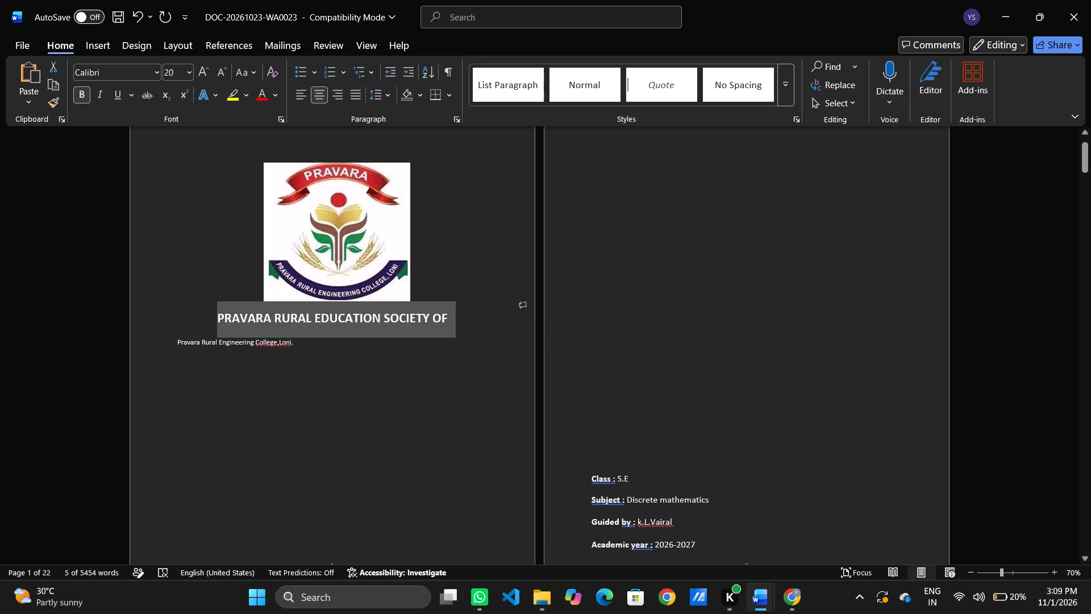
# Make the "Pravara Rural Engineering College,Loni." line bold at font size 18 and centre it.
pyautogui.moveTo(178, 341); pyautogui.dragTo(180, 342)
pyautogui.moveTo(180, 342); pyautogui.dragTo(303, 354)
pyautogui.click(312, 335)
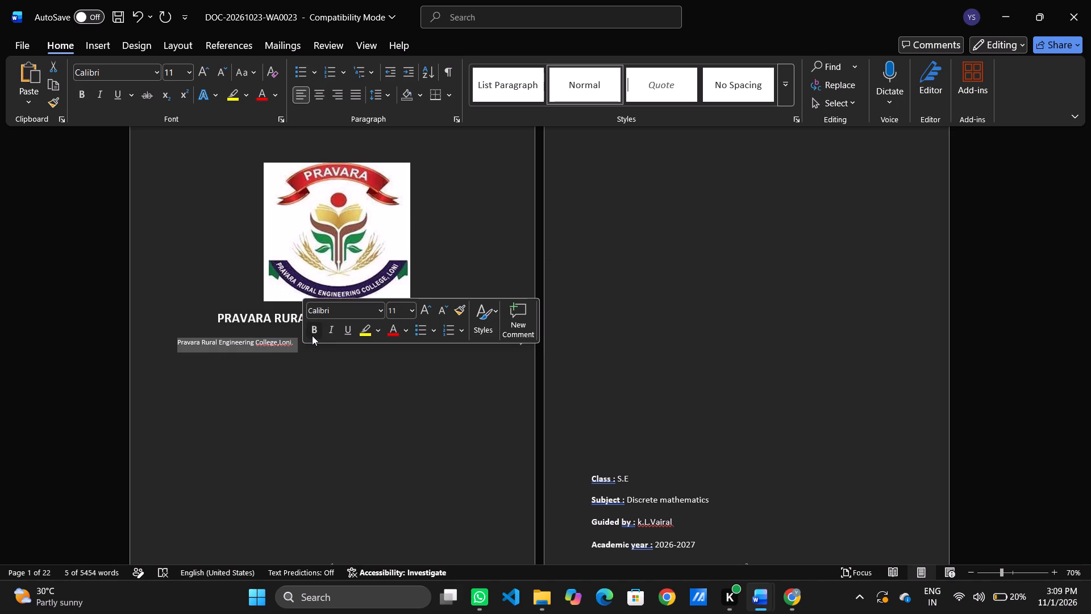
pyautogui.click(411, 310)
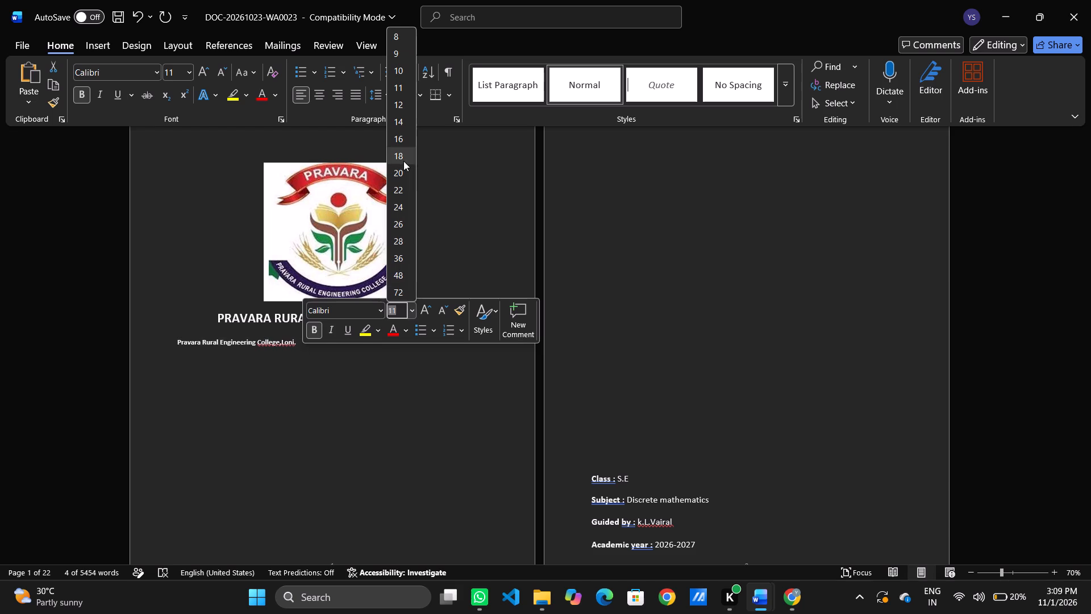
pyautogui.click(401, 155)
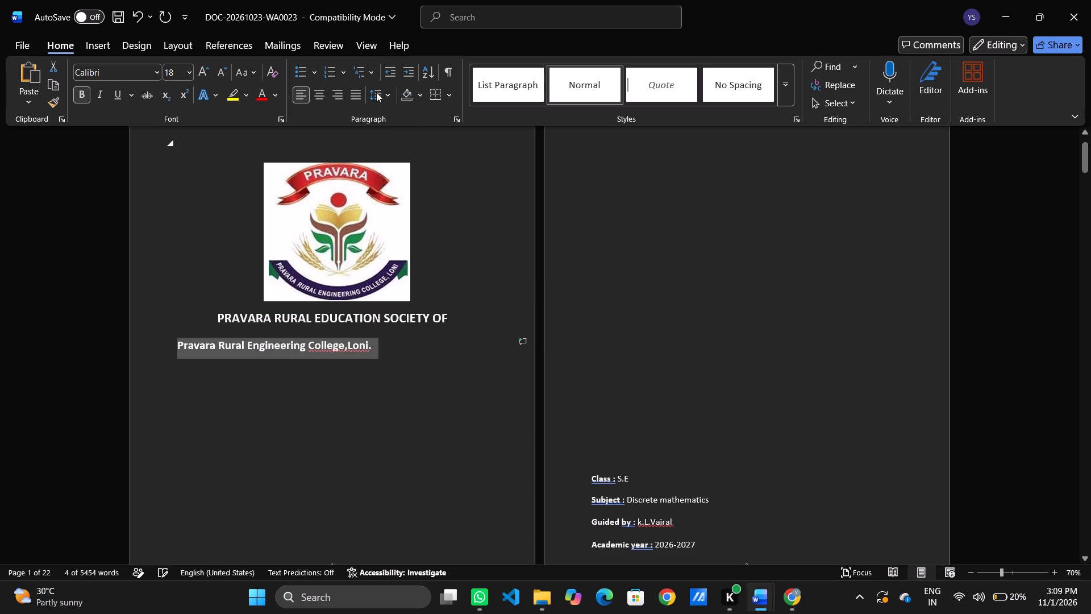
pyautogui.click(325, 86)
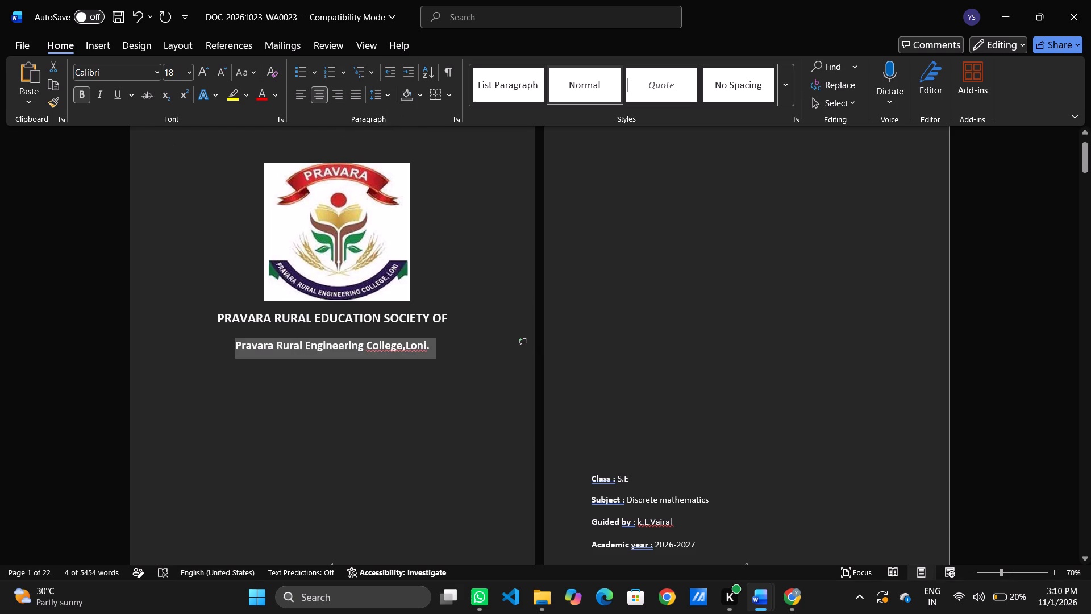
# Add a left-aligned line reading "Case Study" below the college name on the cover page.
pyautogui.click(443, 366)
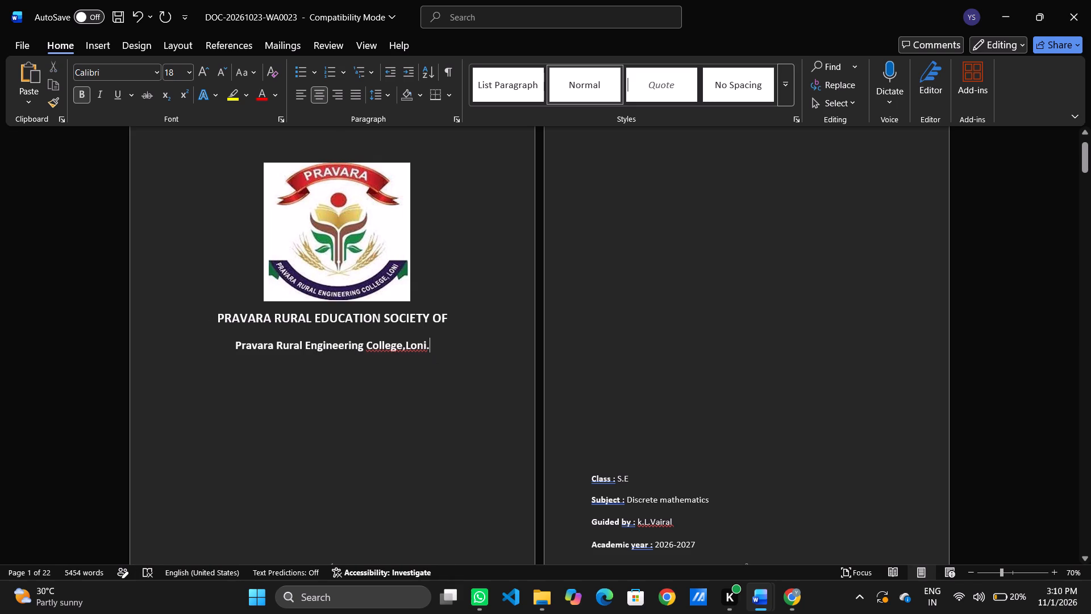
pyautogui.press('Return')
pyautogui.click(197, 377)
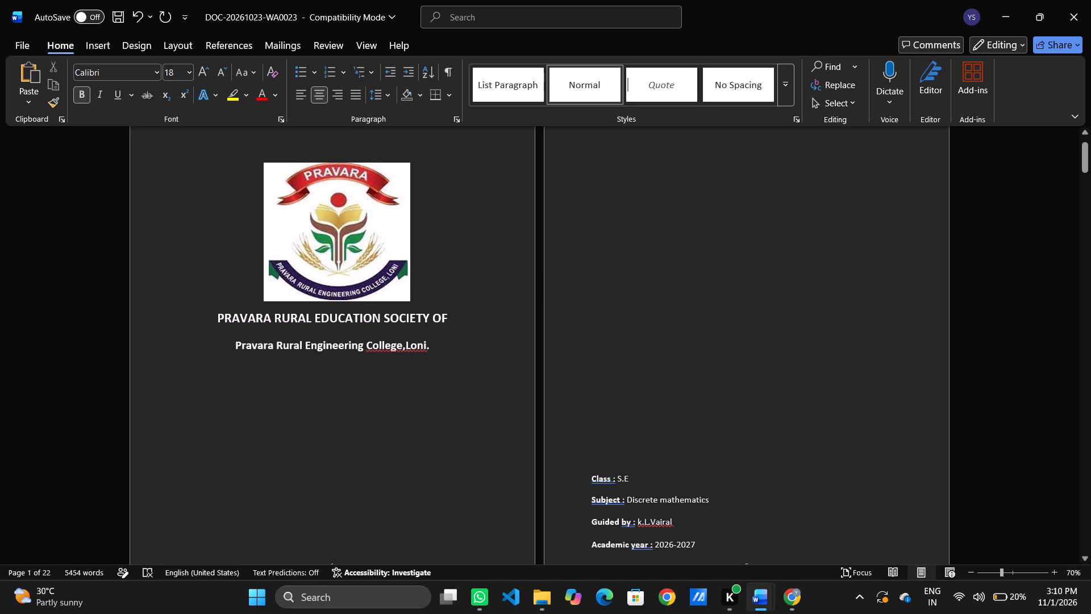
pyautogui.click(298, 98)
pyautogui.write('case')
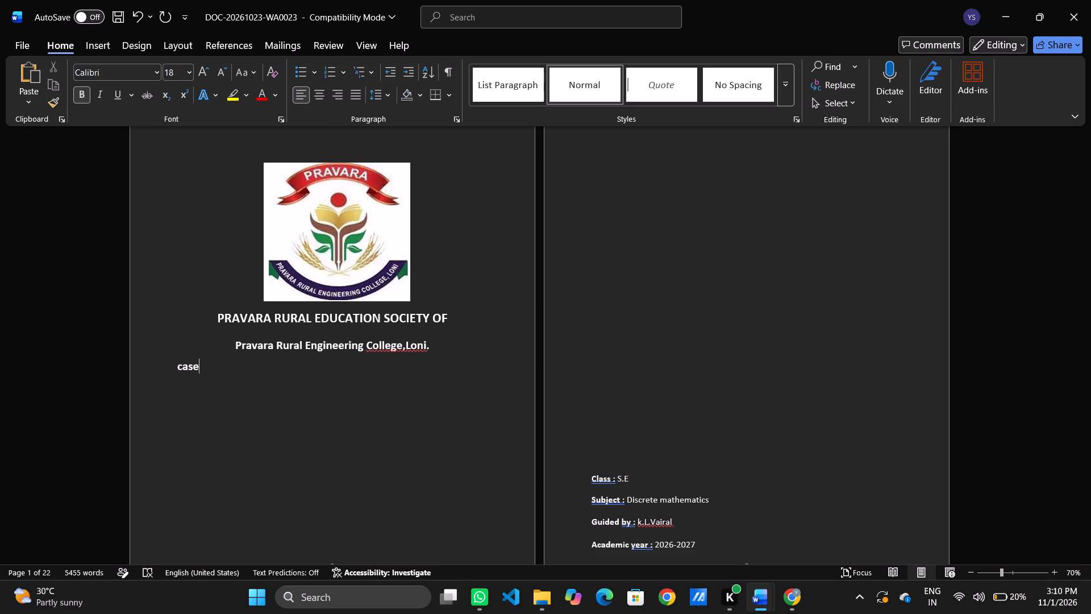
pyautogui.press('space')
pyautogui.press('s')
pyautogui.press('t')
pyautogui.write('udy')
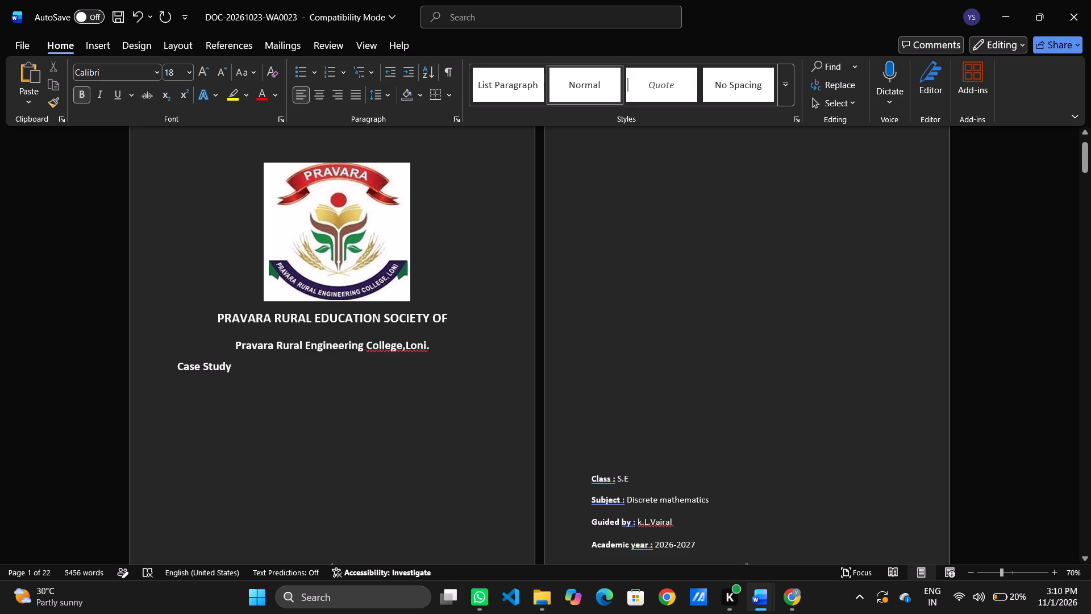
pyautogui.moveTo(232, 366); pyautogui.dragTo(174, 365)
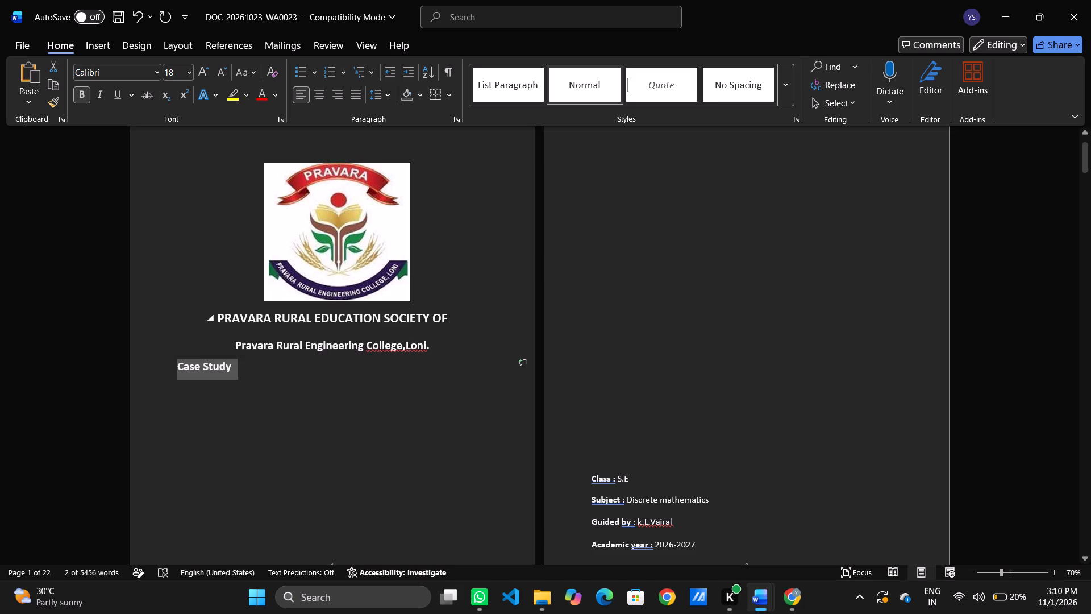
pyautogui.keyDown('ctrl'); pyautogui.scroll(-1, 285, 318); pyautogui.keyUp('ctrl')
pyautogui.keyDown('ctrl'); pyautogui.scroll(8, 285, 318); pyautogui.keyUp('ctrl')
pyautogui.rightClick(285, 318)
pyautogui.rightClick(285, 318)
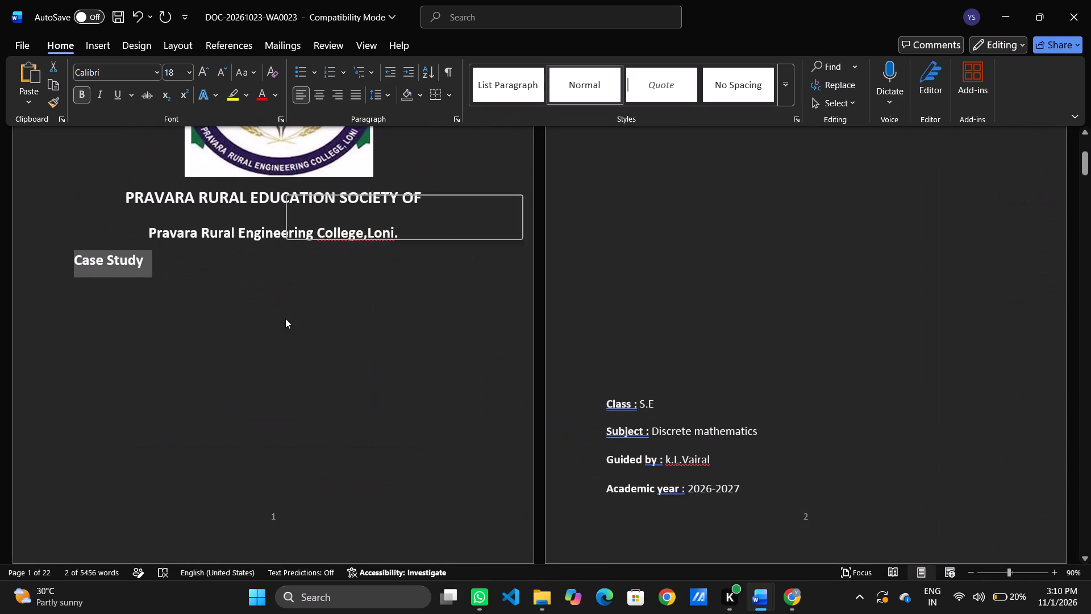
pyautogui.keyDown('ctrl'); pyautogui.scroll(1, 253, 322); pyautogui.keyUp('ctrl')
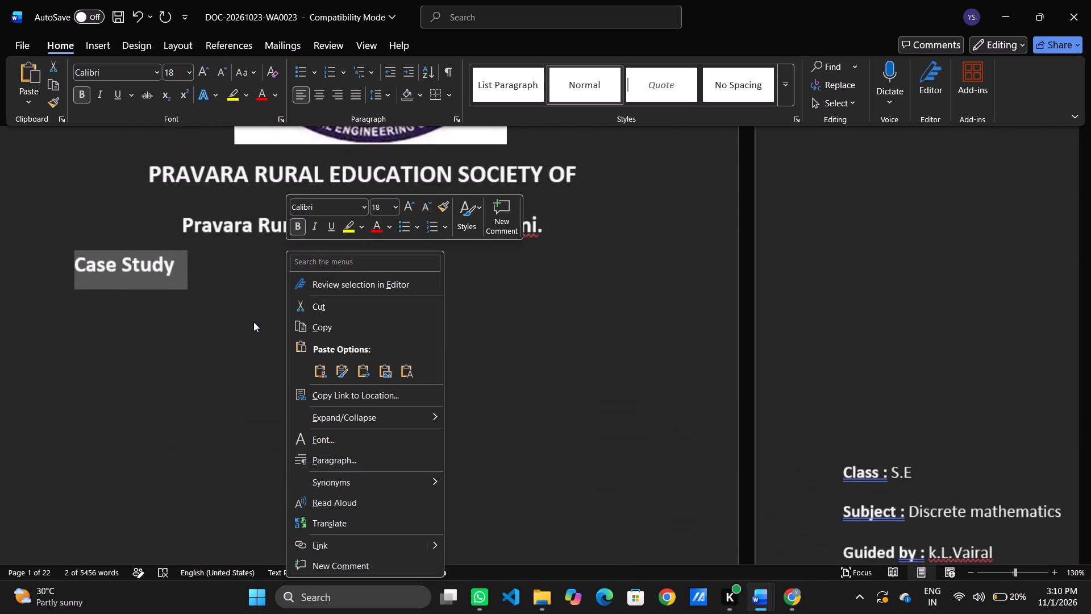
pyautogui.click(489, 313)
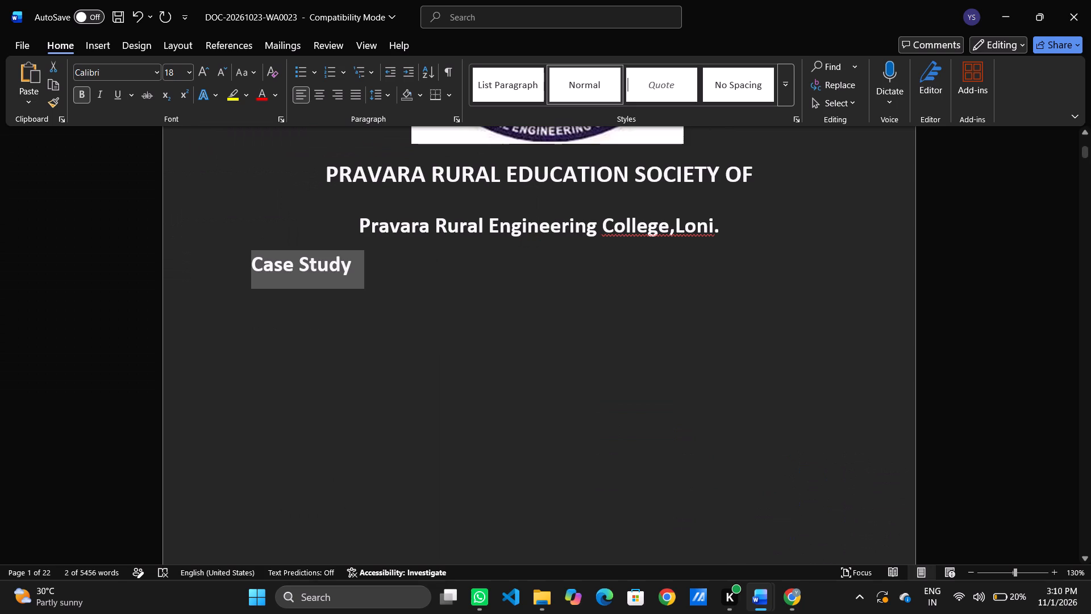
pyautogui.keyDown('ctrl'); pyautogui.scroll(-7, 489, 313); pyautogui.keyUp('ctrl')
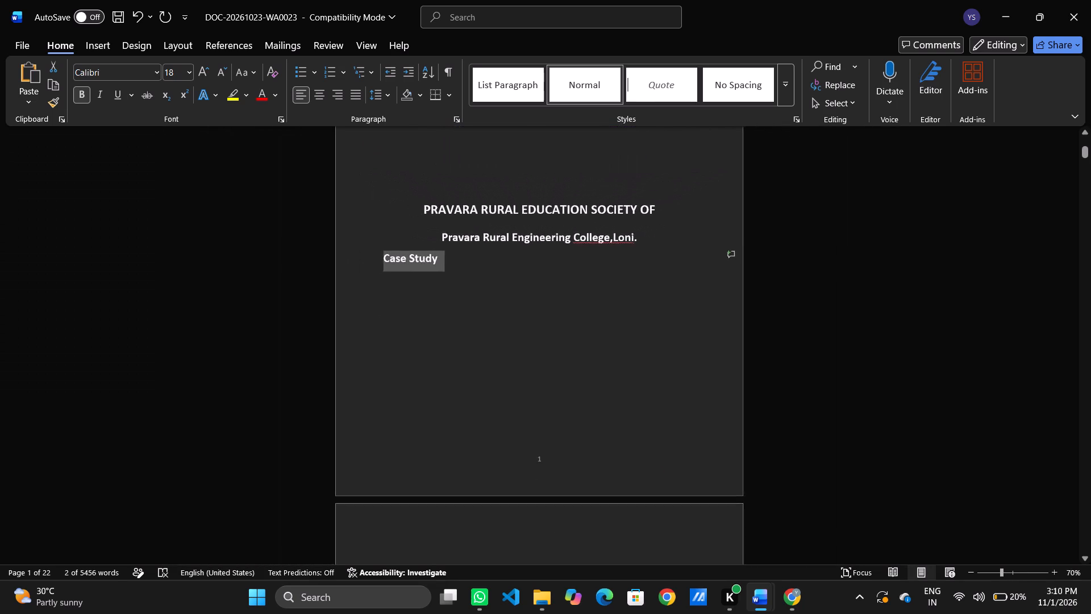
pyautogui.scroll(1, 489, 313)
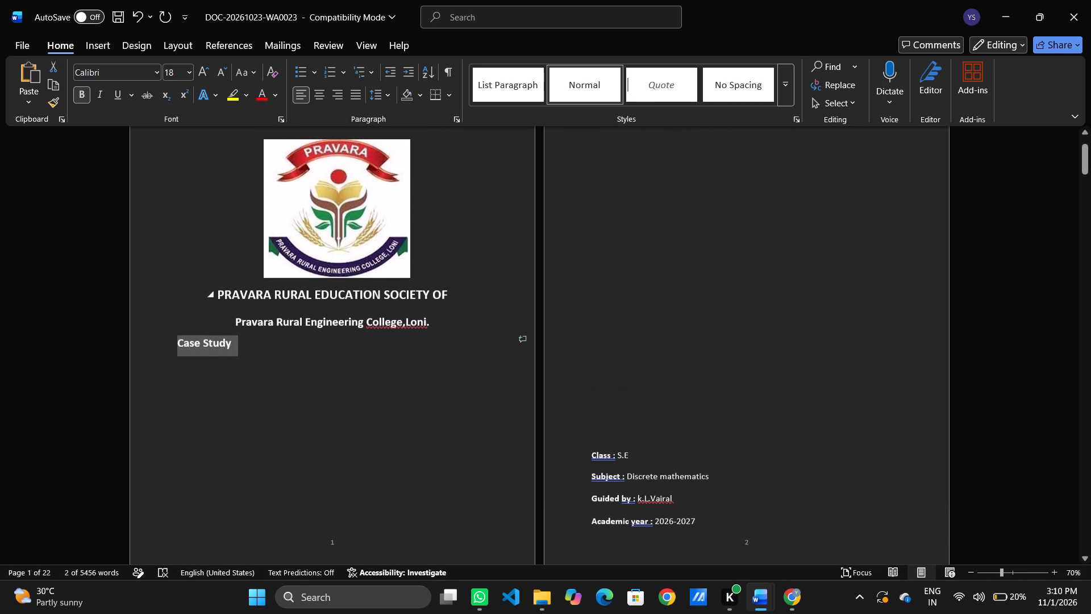
# Extend the "Case Study" line on the cover page to read "Case Study 1:".
pyautogui.click(315, 347)
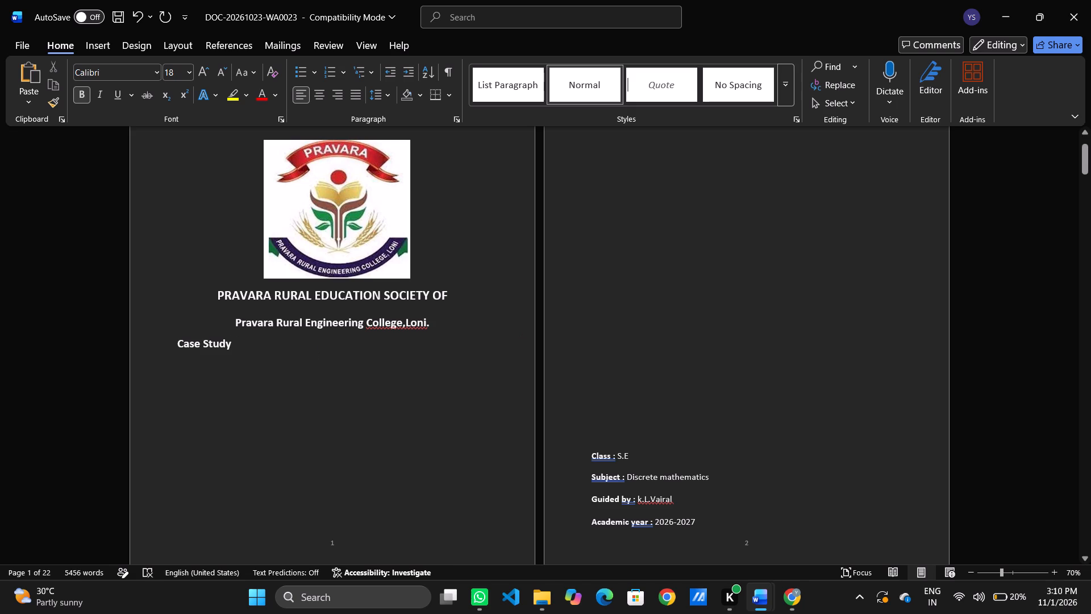
pyautogui.press('1')
pyautogui.press('BackSpace')
pyautogui.press('space')
pyautogui.write('1')
pyautogui.hotkey('shift', ':')
pyautogui.press('space')
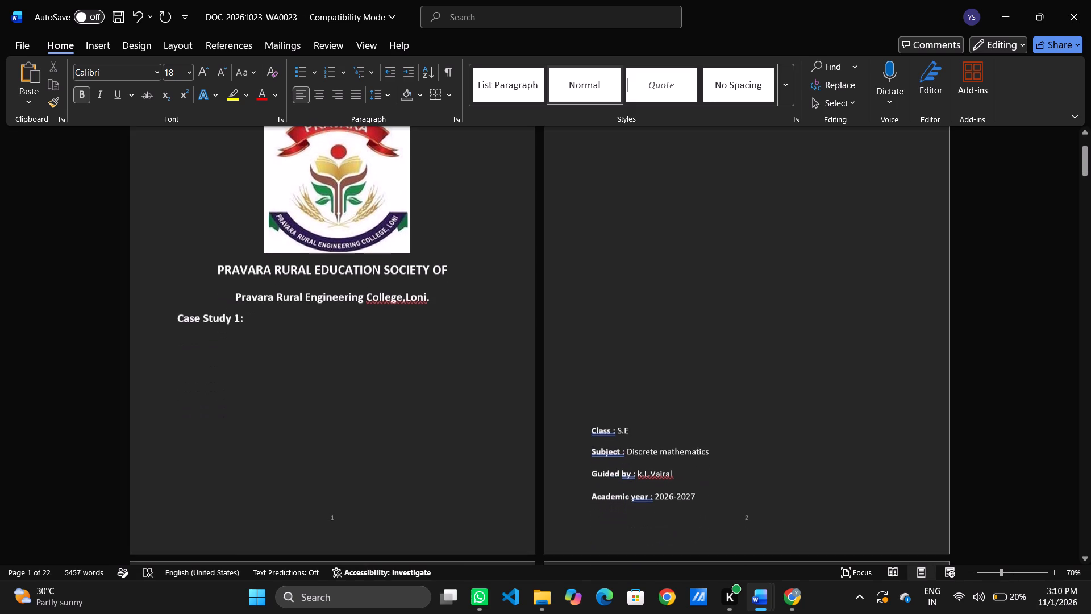
# Delete the blank lines above "Class : S.E" so the class, subject, guide and academic year details move up to the cover page.
pyautogui.scroll(2, 266, 341)
pyautogui.scroll(-2, 266, 341)
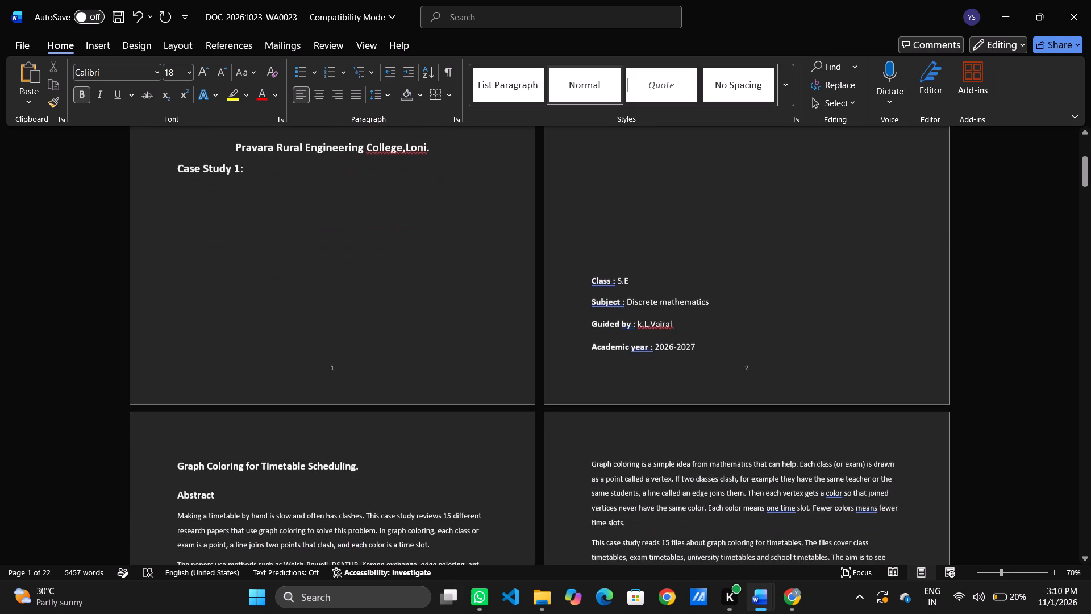
pyautogui.click(589, 265)
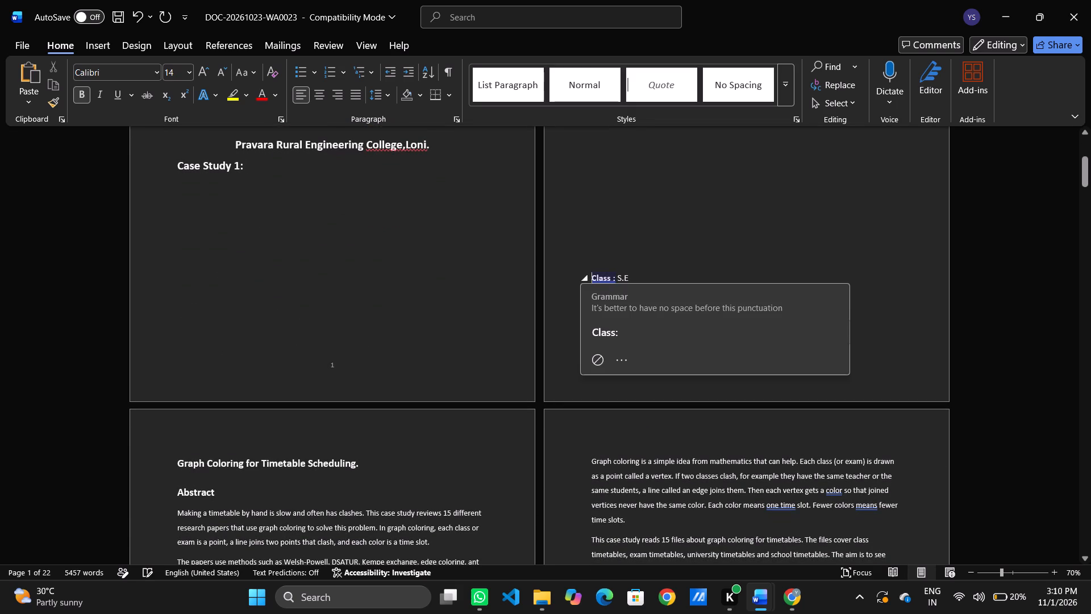
pyautogui.press('BackSpace')
pyautogui.press('BackSpace')
pyautogui.press('BackSpace')
pyautogui.press('BackSpace')
pyautogui.press('BackSpace')
pyautogui.press('BackSpace')
pyautogui.press('BackSpace')
pyautogui.press('BackSpace')
pyautogui.press('BackSpace')
pyautogui.press('BackSpace')
pyautogui.press('BackSpace')
pyautogui.press('BackSpace')
pyautogui.press('BackSpace')
pyautogui.press('BackSpace')
pyautogui.press('BackSpace')
pyautogui.press('BackSpace')
pyautogui.press('BackSpace')
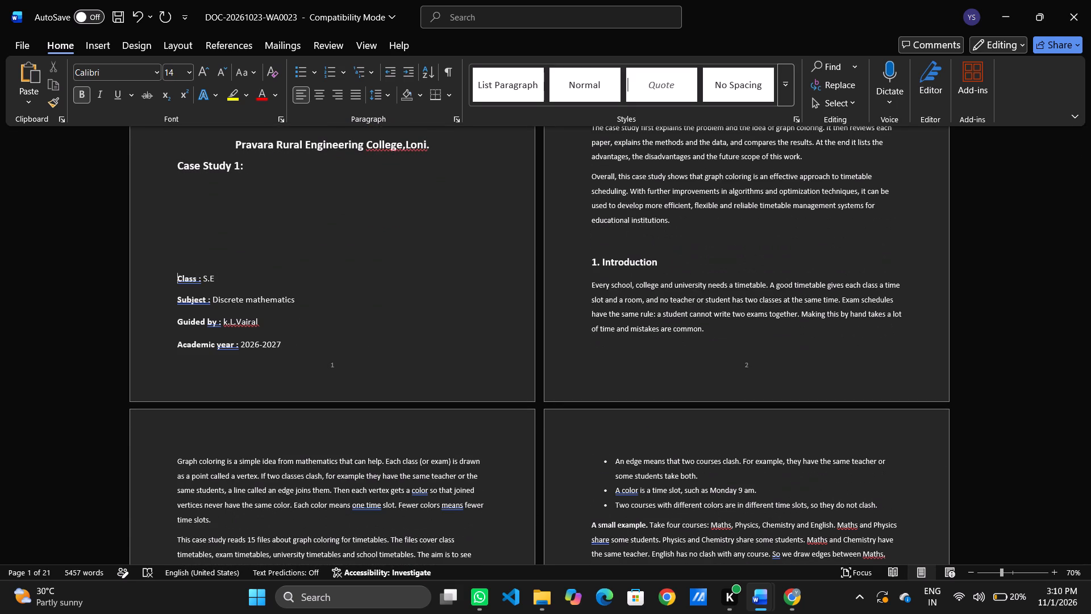
# Adjust the blank lines above the class details, removing one and adding pairs of lines to push the details onto page 2.
pyautogui.scroll(4, 589, 265)
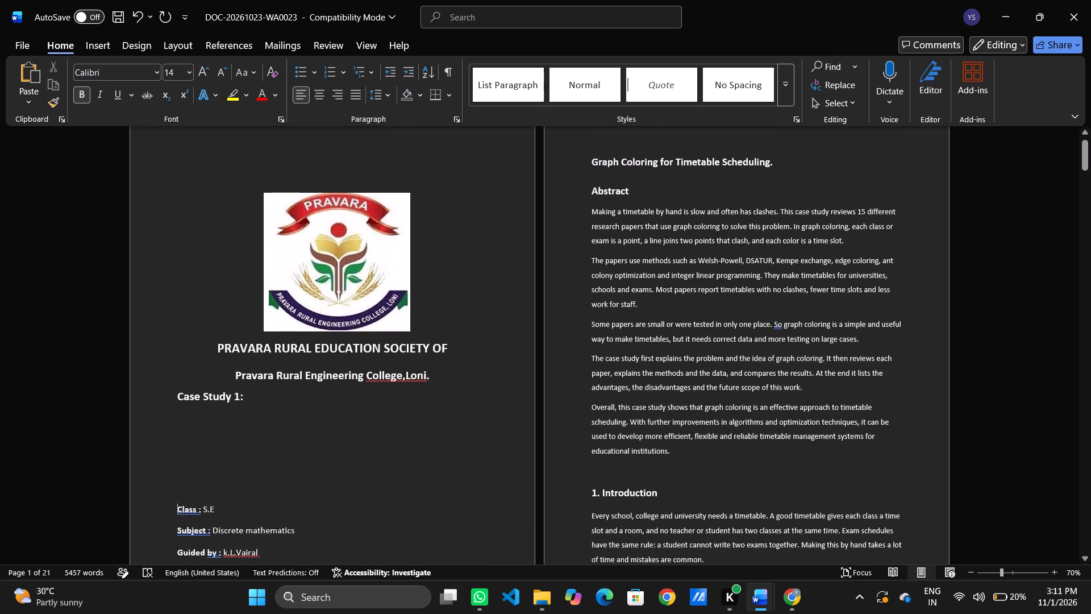
pyautogui.press('Return')
pyautogui.press('Return')
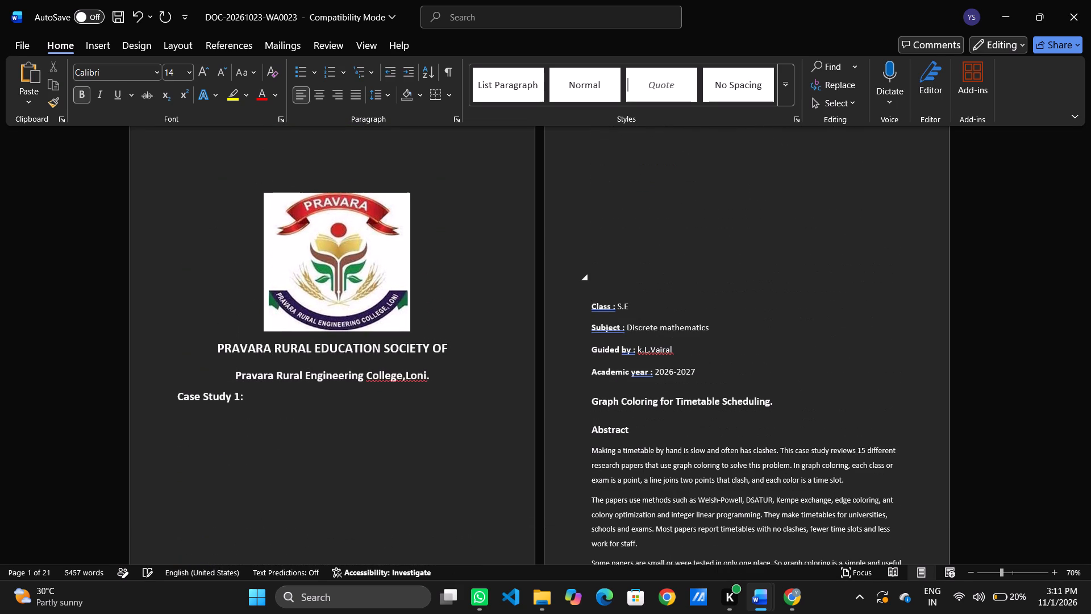
pyautogui.scroll(2, 589, 265)
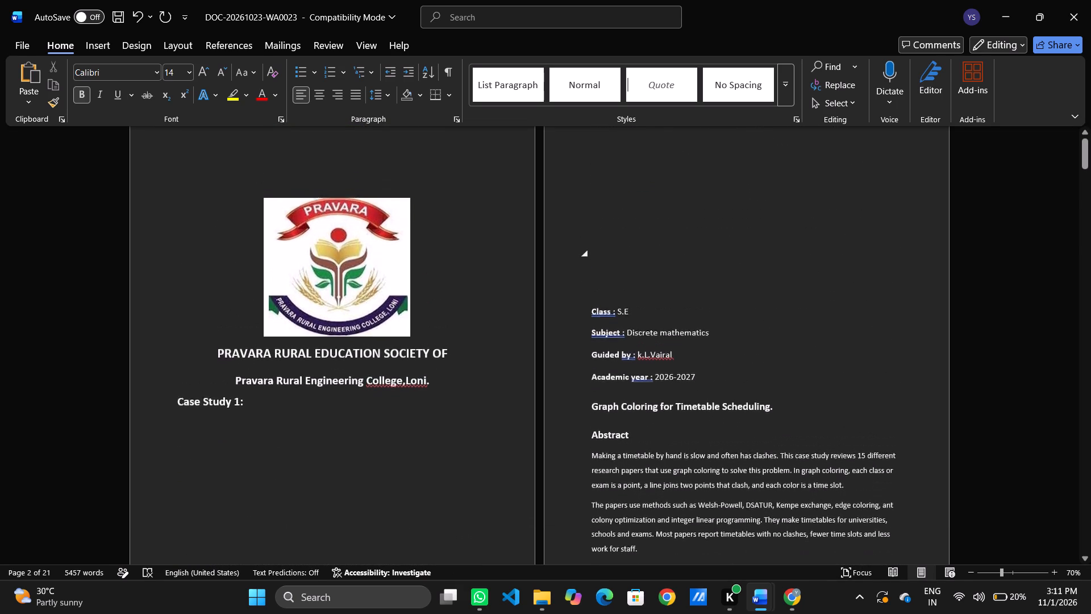
pyautogui.scroll(1, 589, 265)
pyautogui.click(606, 239)
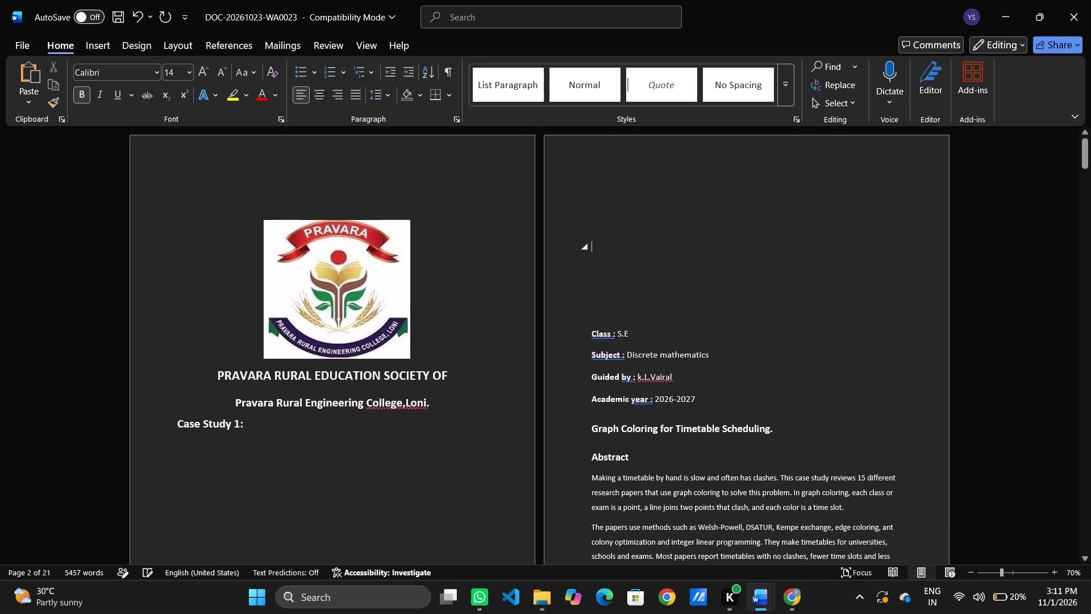
pyautogui.press('BackSpace')
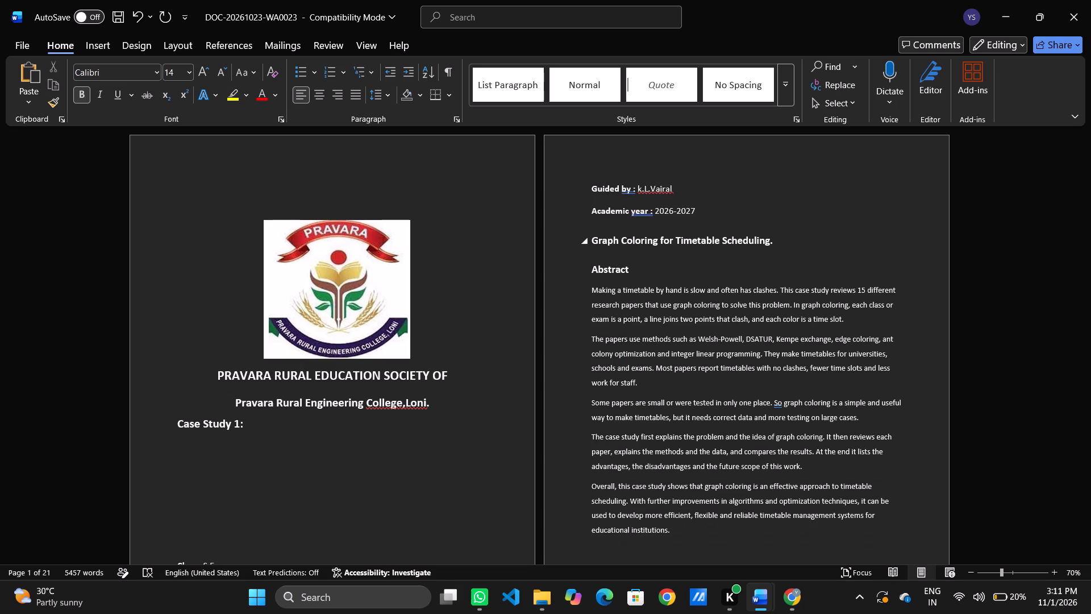
pyautogui.press('Return')
pyautogui.press('Return')
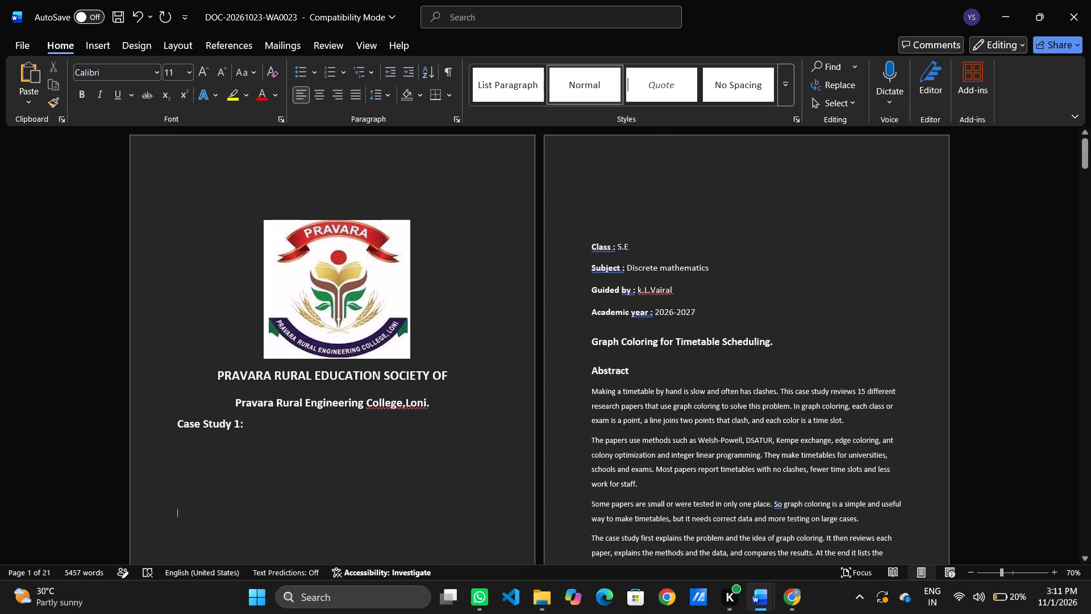
# Move the college logo up toward the top edge of the cover page, above the institution names.
pyautogui.moveTo(372, 275); pyautogui.dragTo(365, 218)
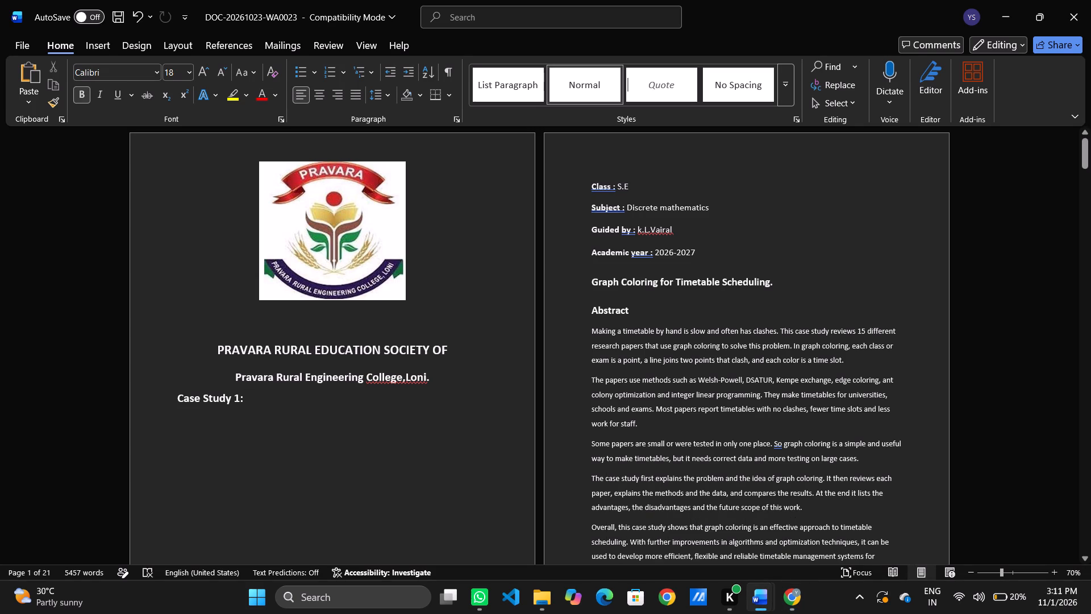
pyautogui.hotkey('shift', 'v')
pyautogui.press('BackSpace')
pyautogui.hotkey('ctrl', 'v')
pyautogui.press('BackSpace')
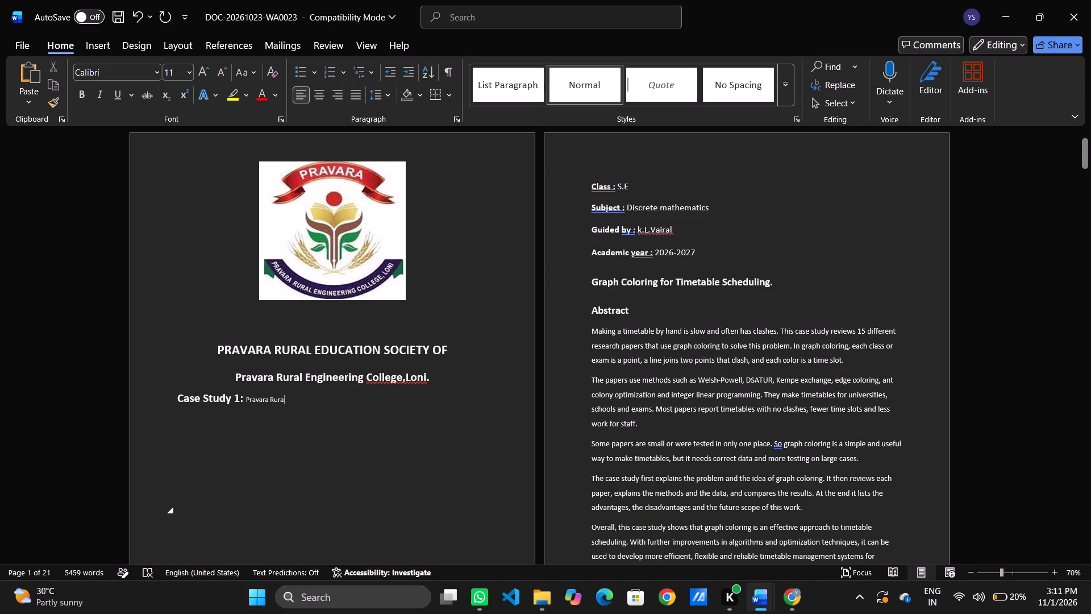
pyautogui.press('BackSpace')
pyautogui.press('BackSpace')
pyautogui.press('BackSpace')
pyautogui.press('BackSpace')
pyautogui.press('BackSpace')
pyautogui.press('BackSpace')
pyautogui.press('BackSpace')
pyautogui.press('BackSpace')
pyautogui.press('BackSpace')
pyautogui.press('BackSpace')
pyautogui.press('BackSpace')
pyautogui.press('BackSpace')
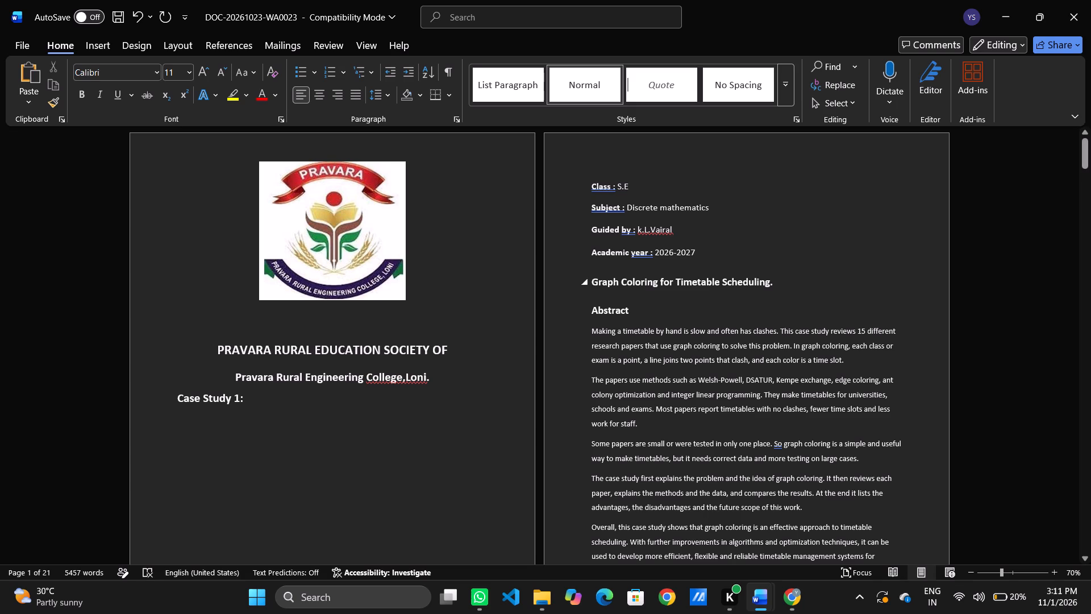
# Copy the heading "Graph Coloring for Timetable Scheduling" from above the Abstract and paste it after "Case Study 1:" on the cover page.
pyautogui.moveTo(592, 280); pyautogui.dragTo(762, 275)
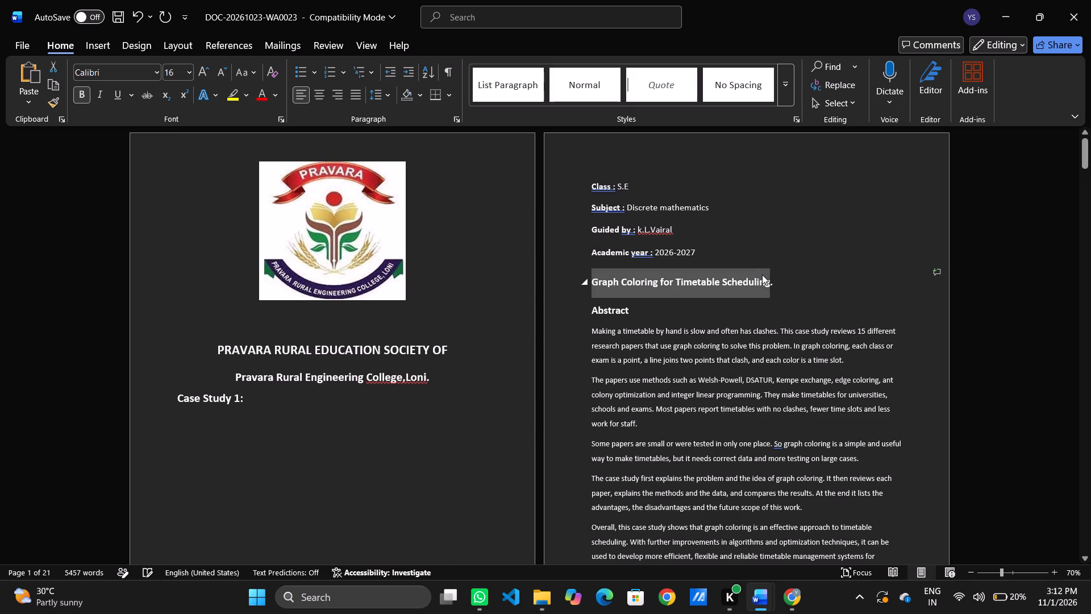
pyautogui.hotkey('ctrl', 'c')
pyautogui.hscroll(-1, 762, 275)
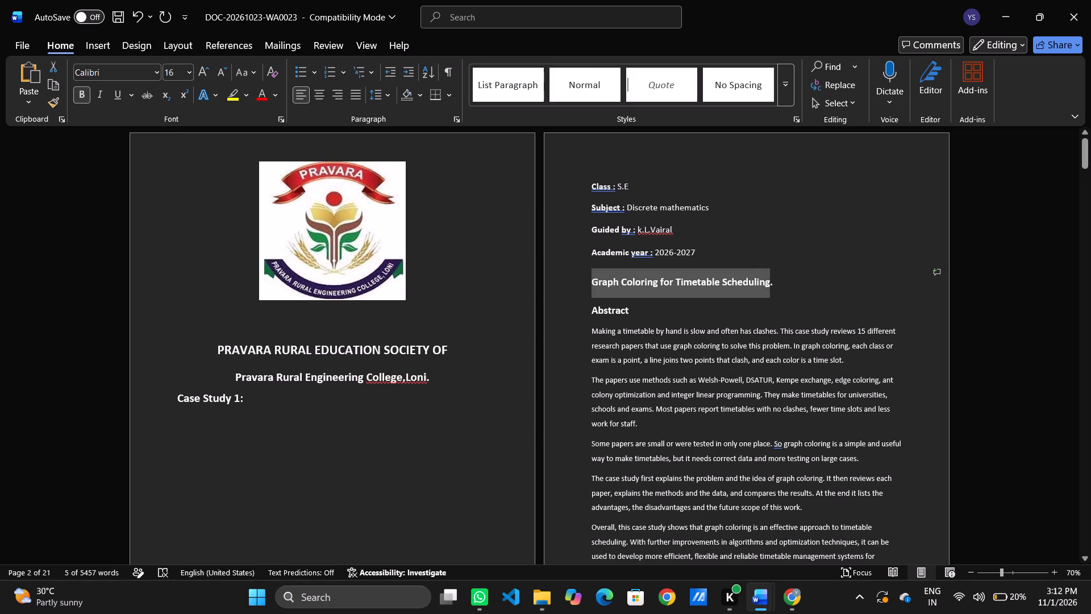
pyautogui.click(329, 407)
pyautogui.hotkey('ctrl', 'v')
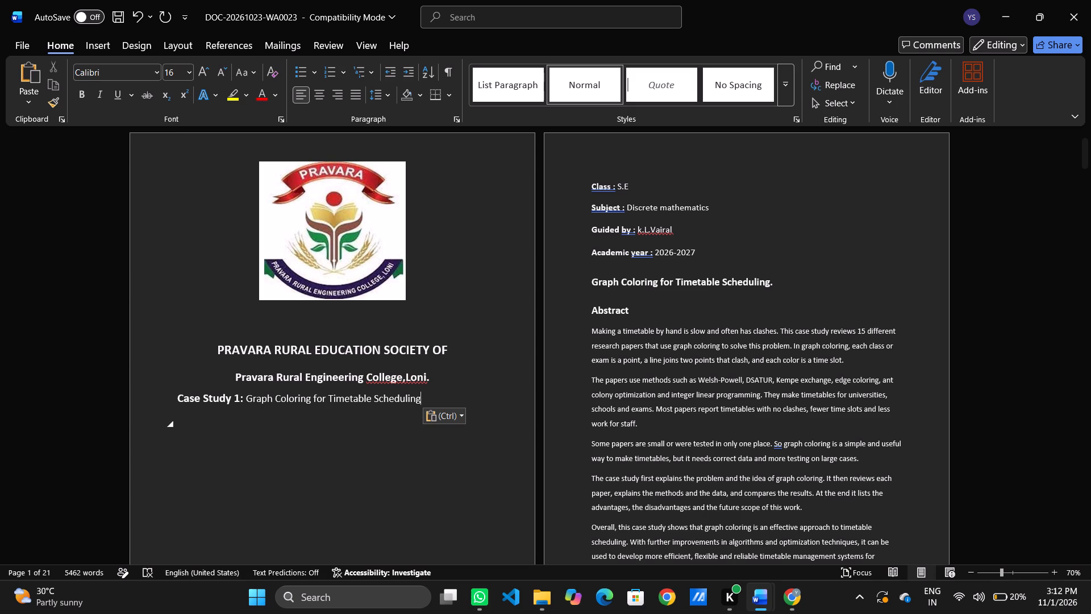
# Add the label "Department" in bold on a new line below the "Case Study 1:" line on the cover page.
pyautogui.click(431, 389)
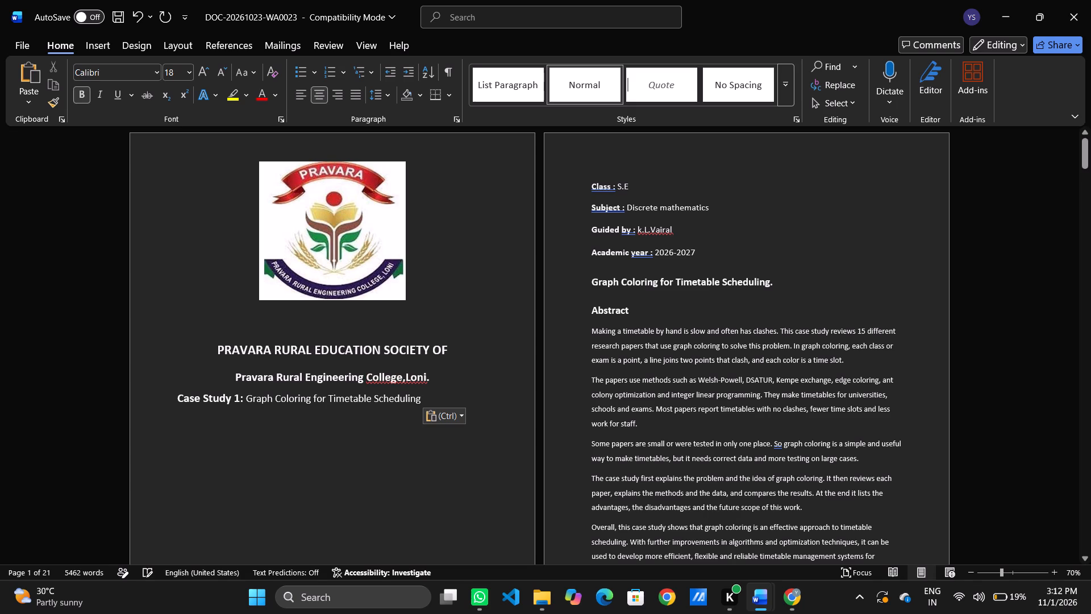
pyautogui.click(428, 393)
pyautogui.press('Return')
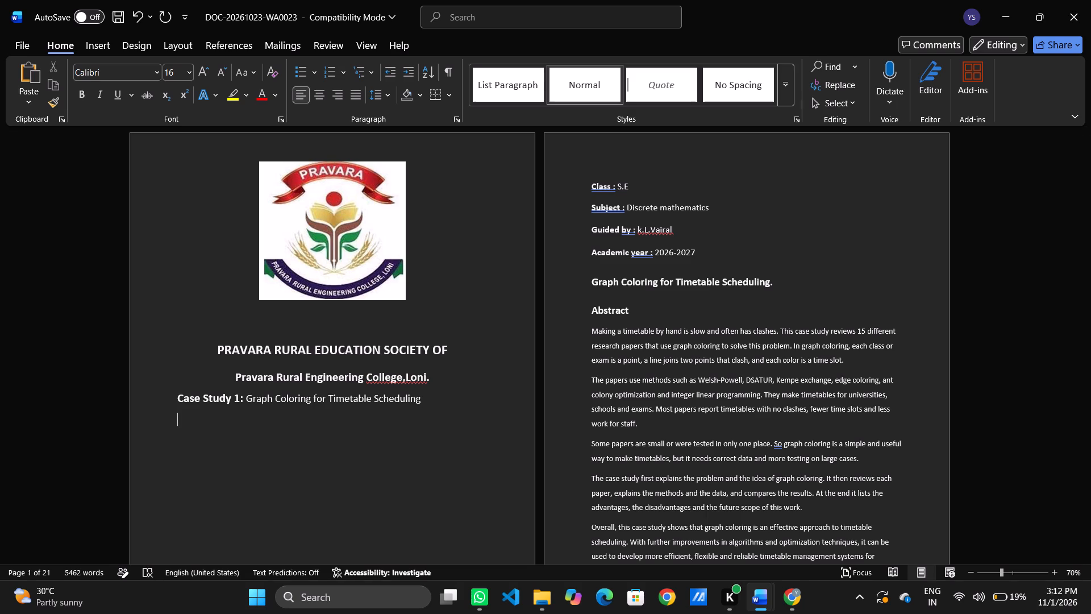
pyautogui.press('d')
pyautogui.write('partment')
pyautogui.moveTo(249, 425); pyautogui.dragTo(170, 421)
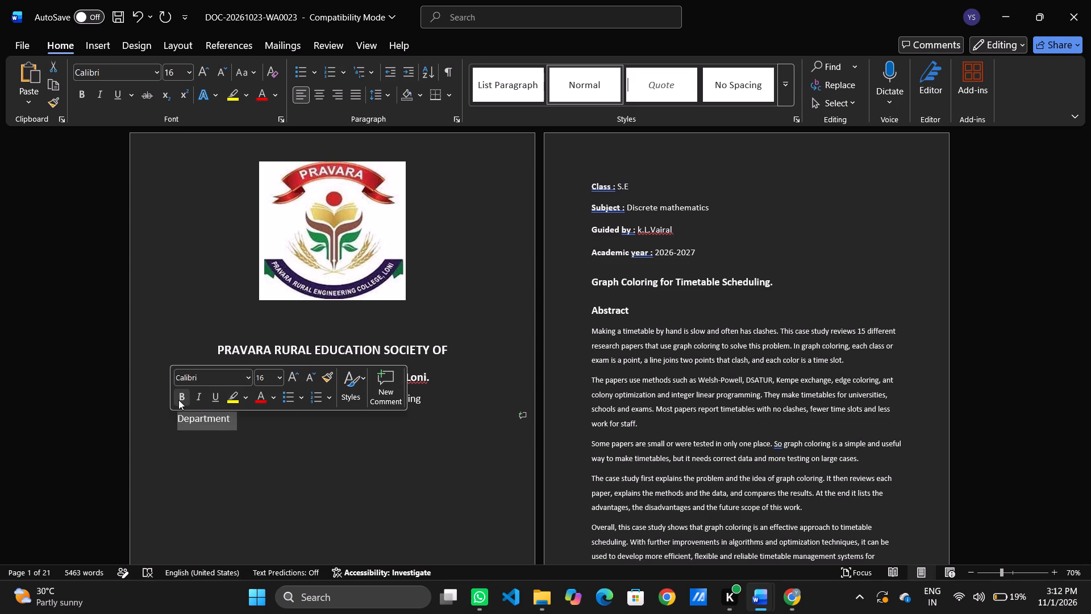
pyautogui.click(178, 400)
pyautogui.moveTo(280, 375); pyautogui.dragTo(268, 456)
pyautogui.click(273, 410)
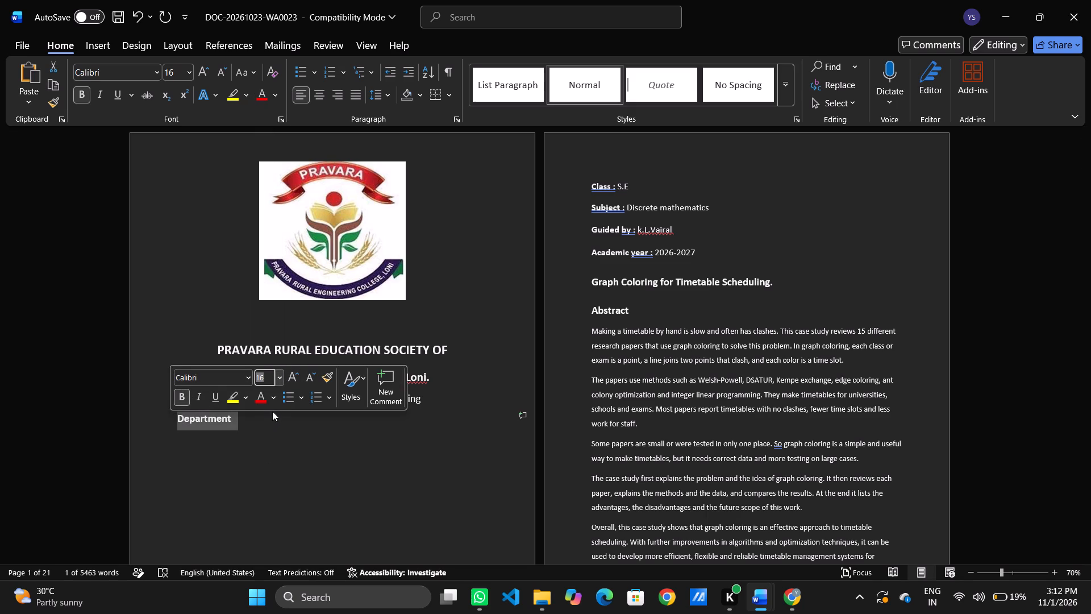
pyautogui.click(258, 415)
pyautogui.click(258, 415)
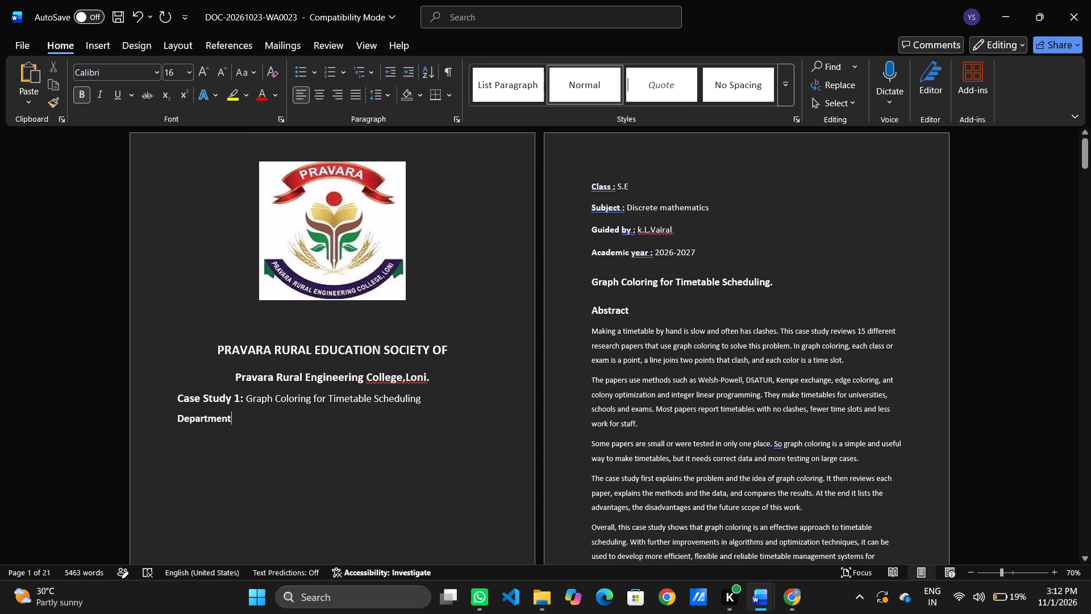
# Complete the department line by adding ": Electronics and Computer Engineering" after "Department".
pyautogui.hotkey('shift', ':')
pyautogui.press('space')
pyautogui.write('lectro')
pyautogui.write('nics')
pyautogui.press('space')
pyautogui.write('and')
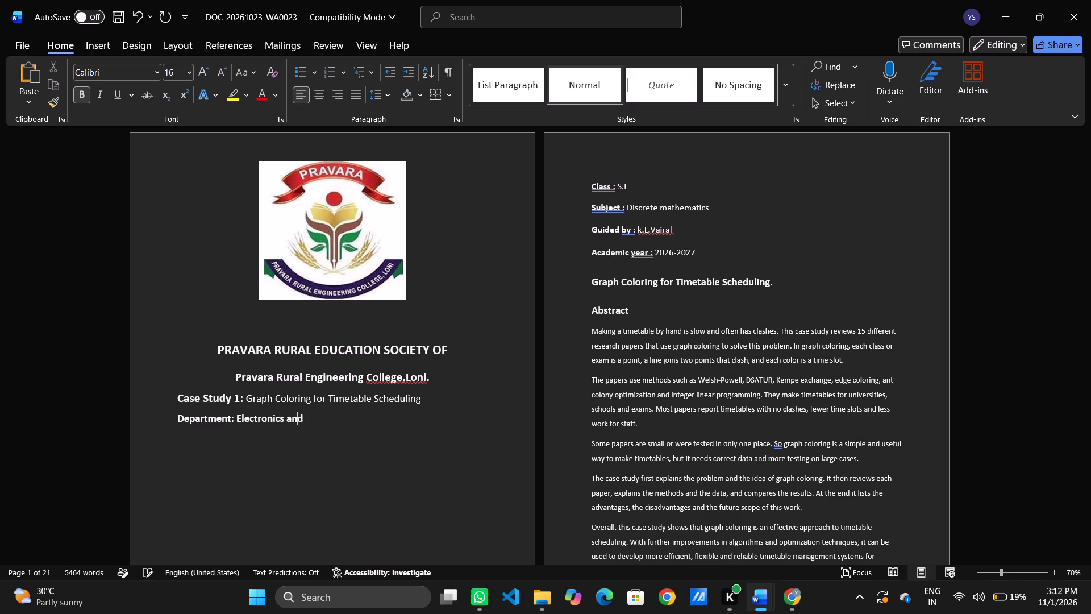
pyautogui.press('space')
pyautogui.write('omputer')
pyautogui.press('space')
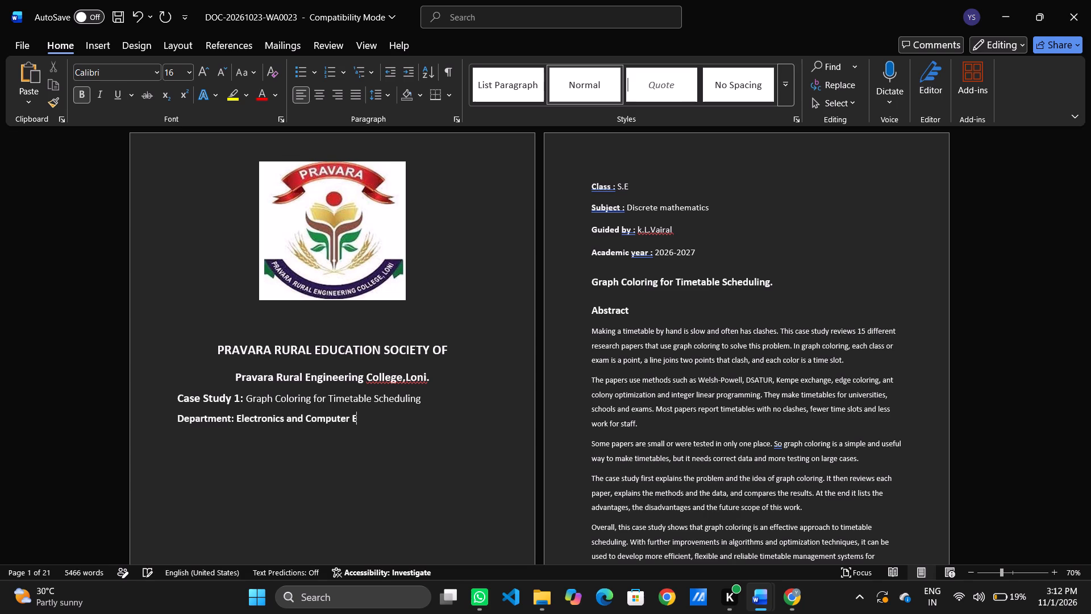
pyautogui.write('ngin')
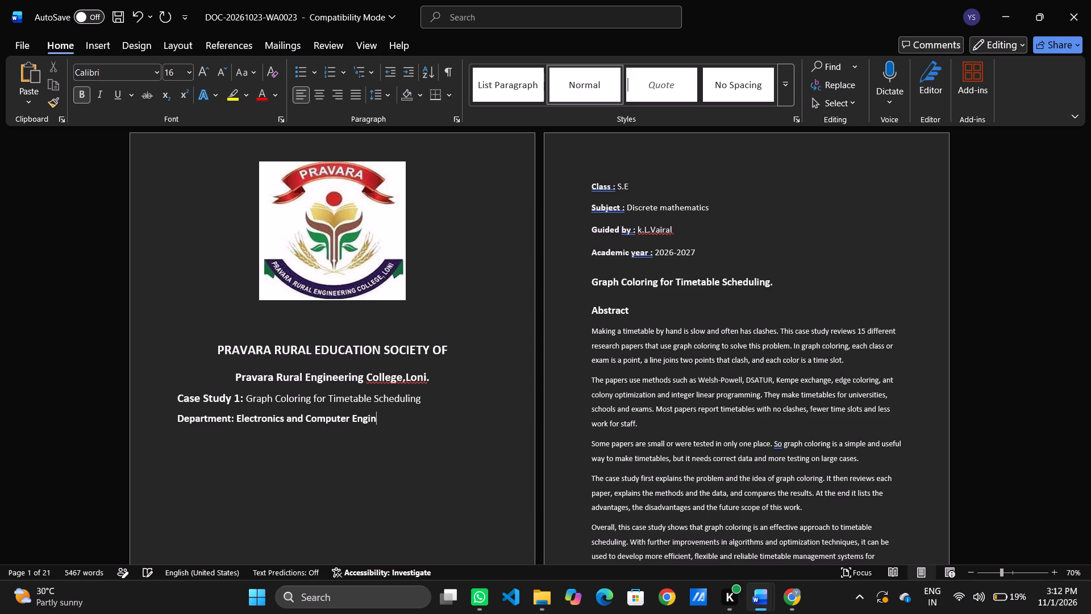
pyautogui.write('eering')
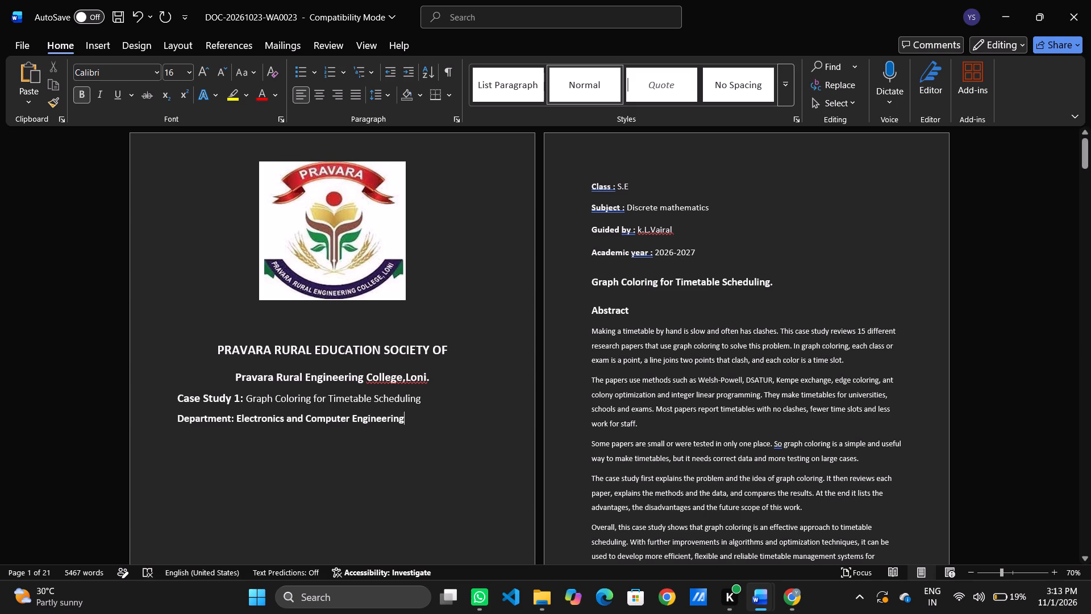
# Remove the bold formatting from "Electronics and Computer Engineering", leaving out the "Department:" label.
pyautogui.moveTo(411, 422); pyautogui.dragTo(243, 414)
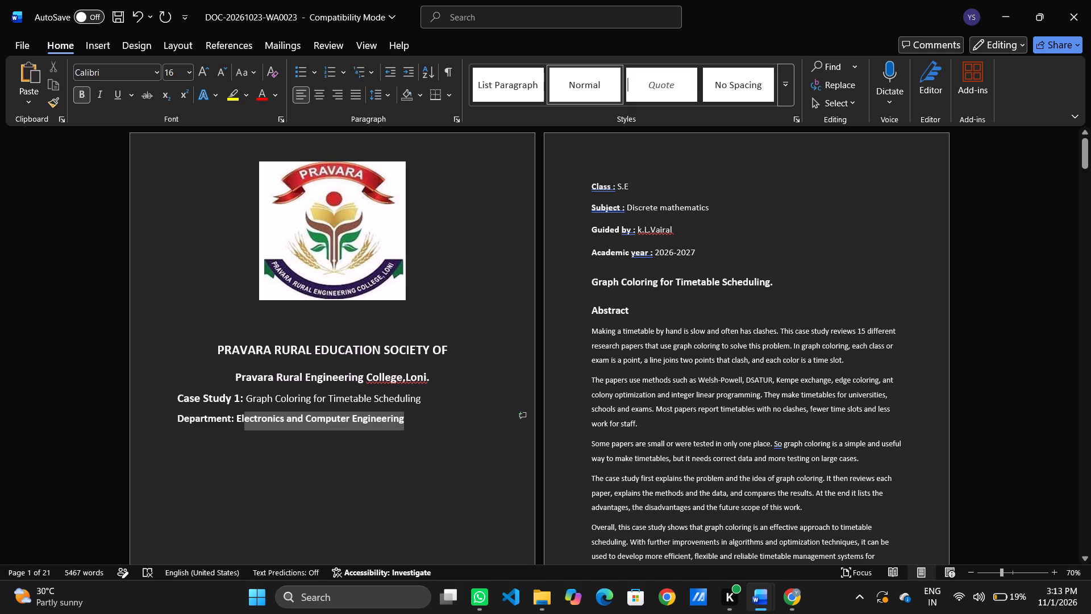
pyautogui.moveTo(243, 414); pyautogui.dragTo(238, 416)
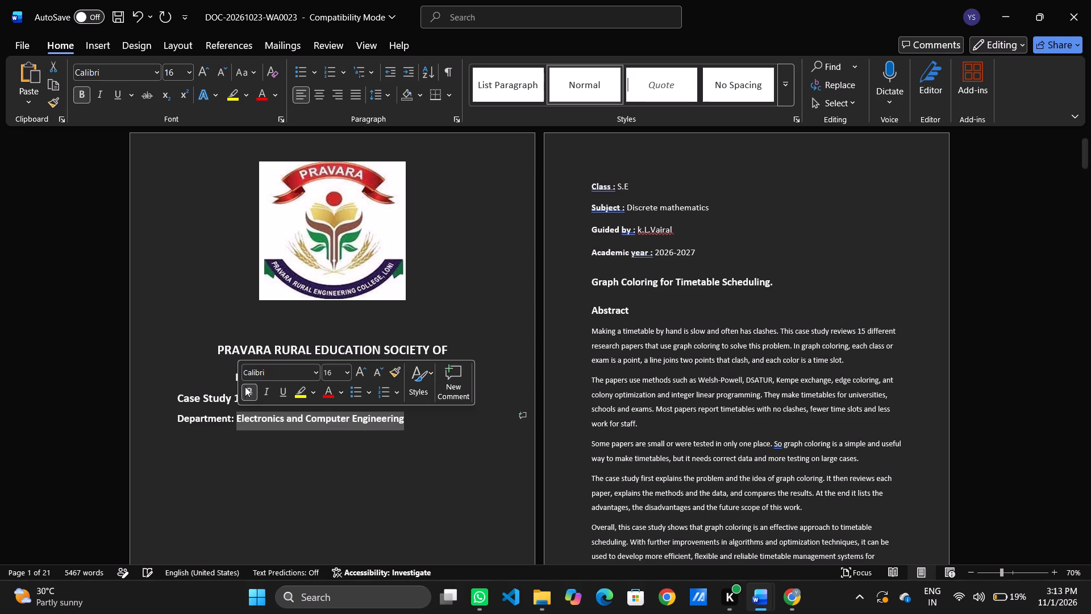
pyautogui.click(246, 386)
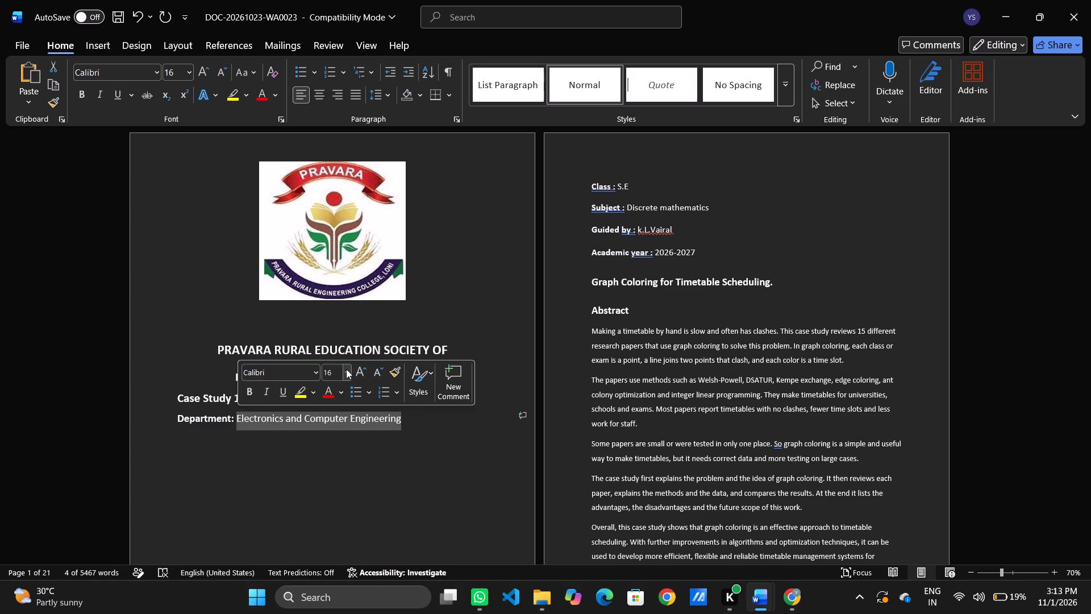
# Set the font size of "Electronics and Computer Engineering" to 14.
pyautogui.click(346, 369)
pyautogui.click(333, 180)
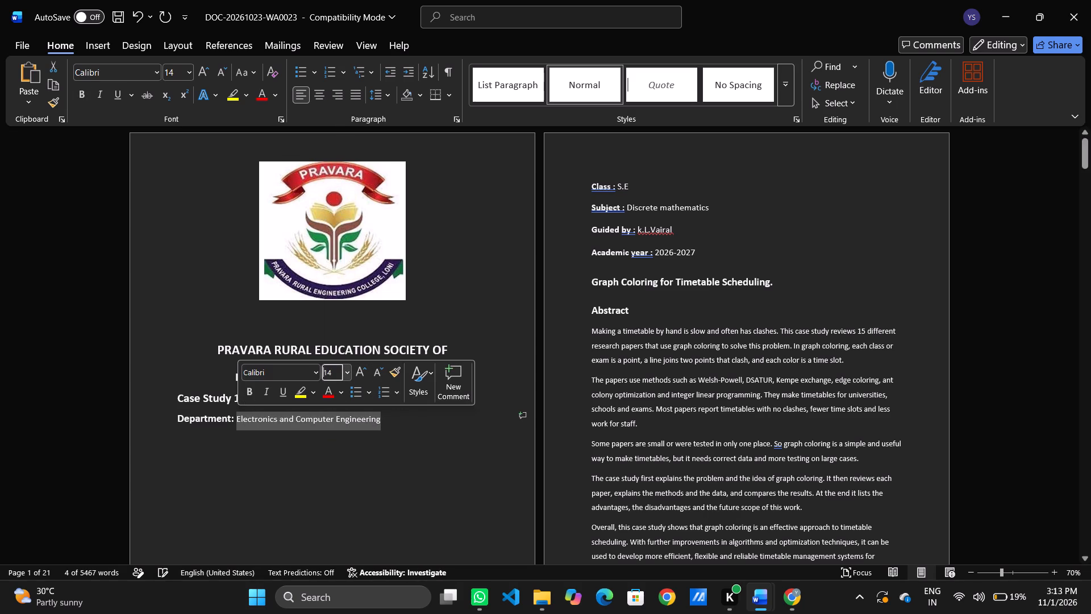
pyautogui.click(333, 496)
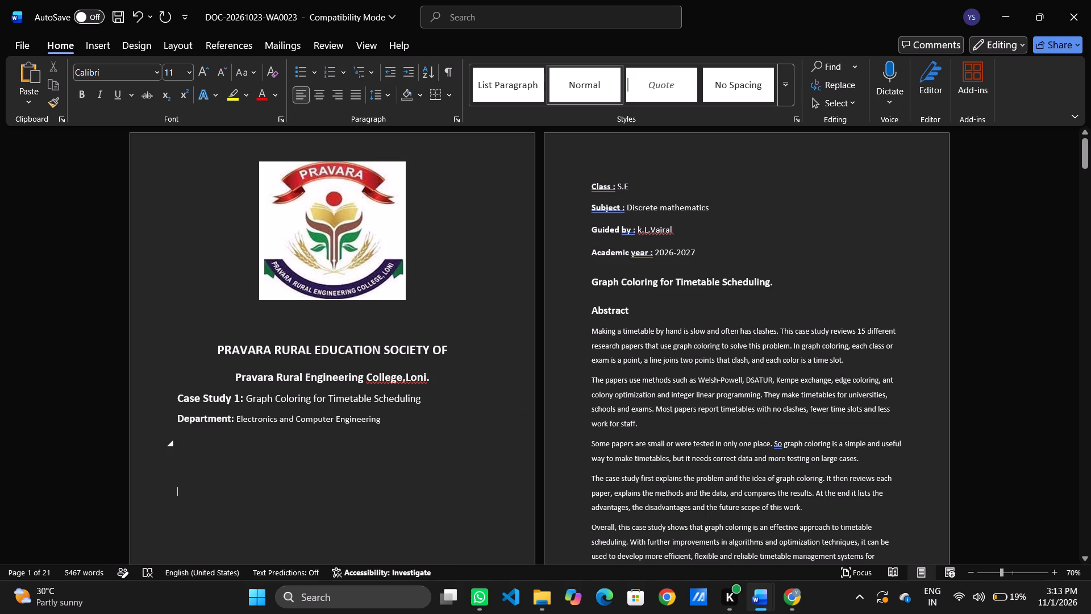
# Set the font size of "Electronics and Computer Engineering" on the department line to 16.
pyautogui.moveTo(388, 419); pyautogui.dragTo(266, 420)
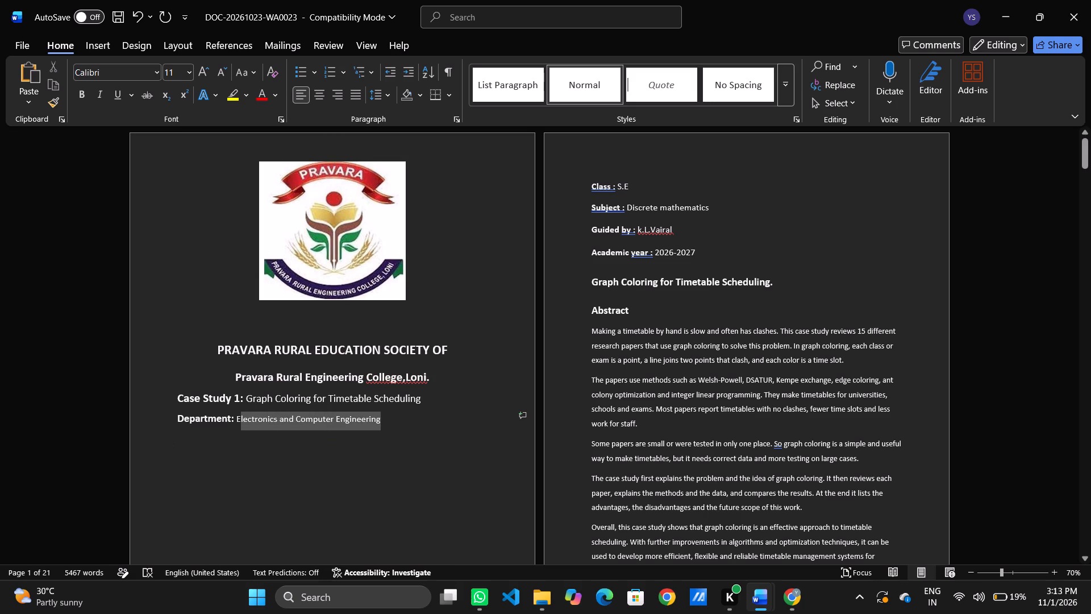
pyautogui.moveTo(266, 420); pyautogui.dragTo(247, 416)
pyautogui.click(356, 367)
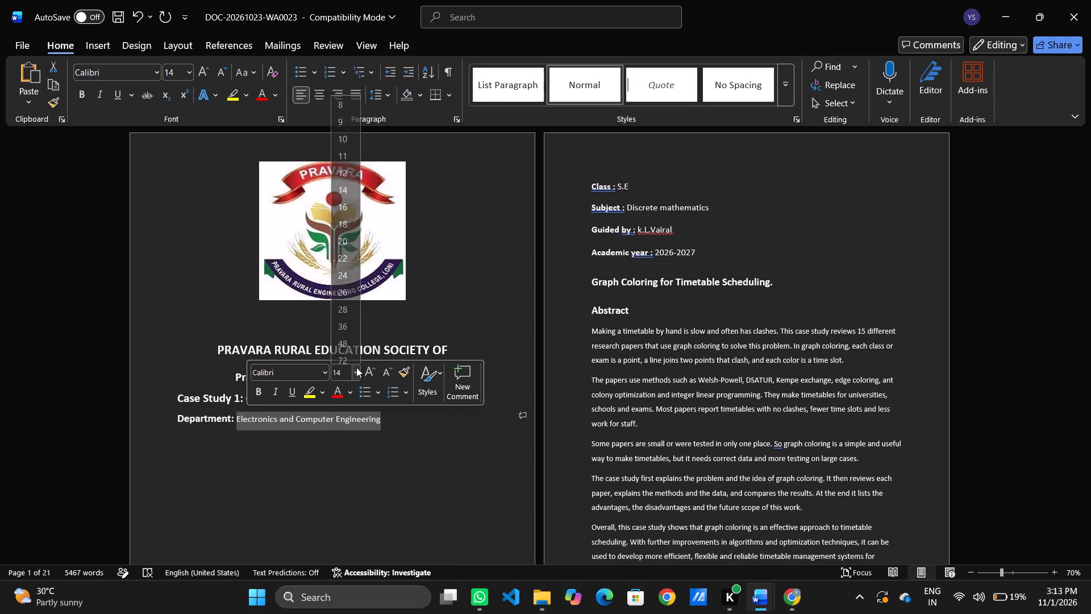
pyautogui.click(348, 194)
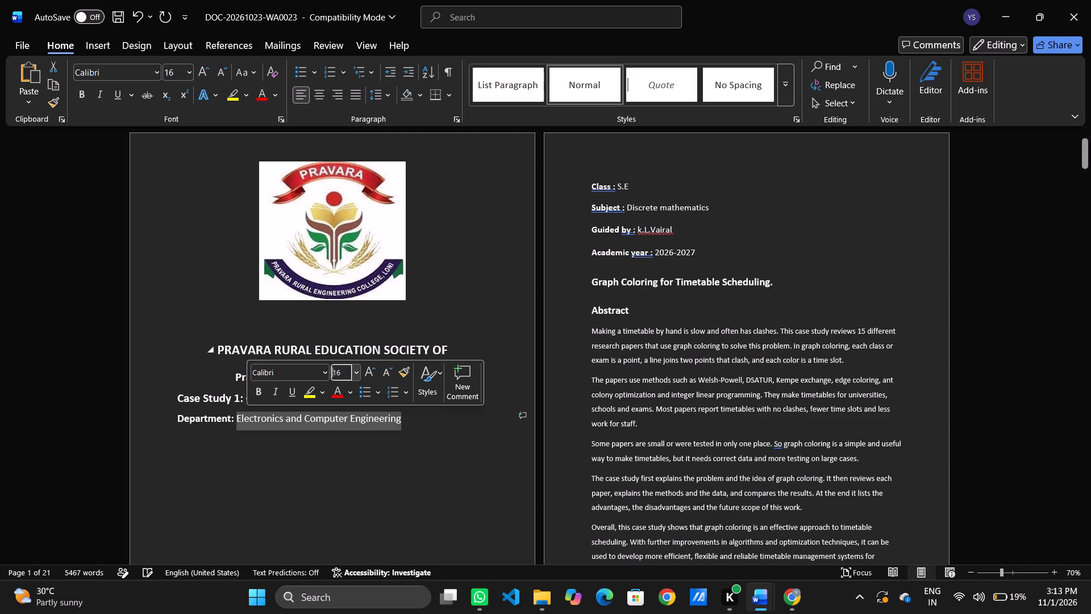
pyautogui.click(318, 498)
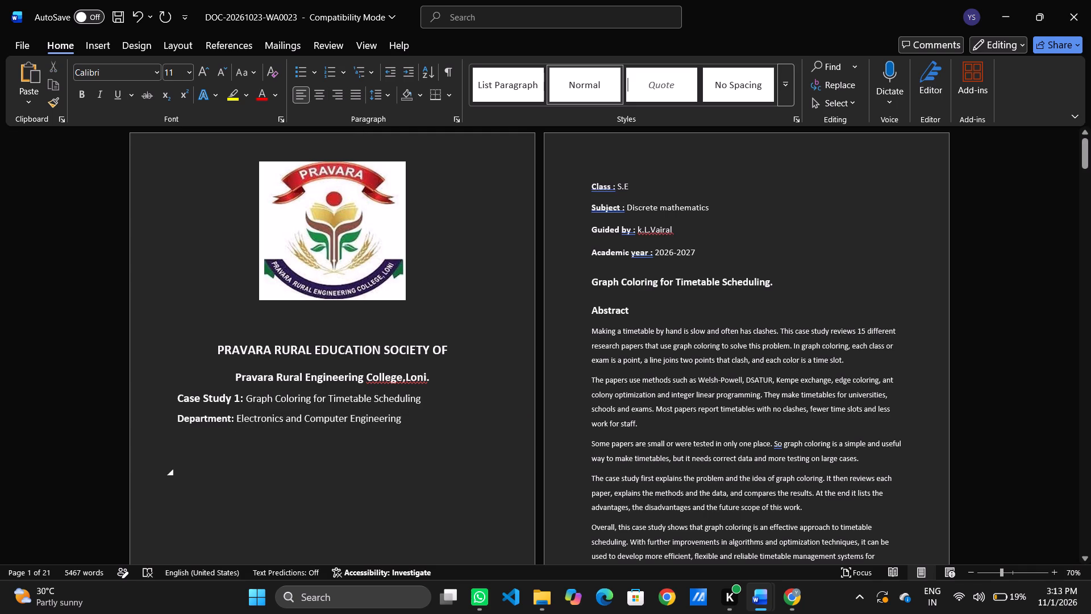
pyautogui.click(409, 420)
# Add a new line reading "Submitted By" below the department line on the cover page.
pyautogui.press('Return')
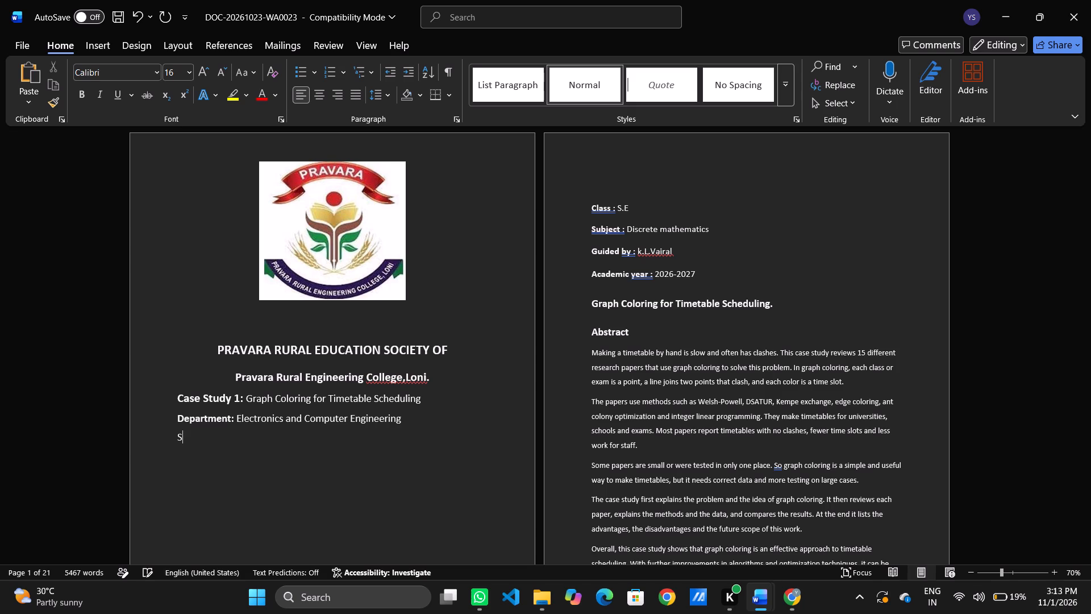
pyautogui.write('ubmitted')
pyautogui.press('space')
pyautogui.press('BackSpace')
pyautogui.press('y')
# Make the "Submitted By" text bold.
pyautogui.moveTo(258, 435); pyautogui.dragTo(175, 432)
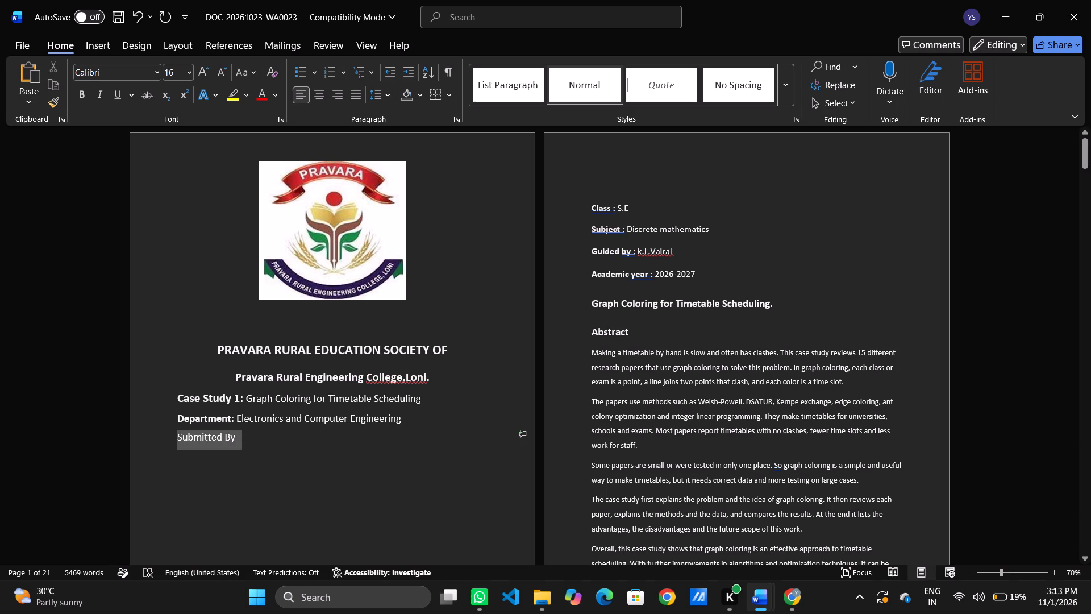
pyautogui.moveTo(175, 432); pyautogui.dragTo(174, 432)
pyautogui.click(182, 404)
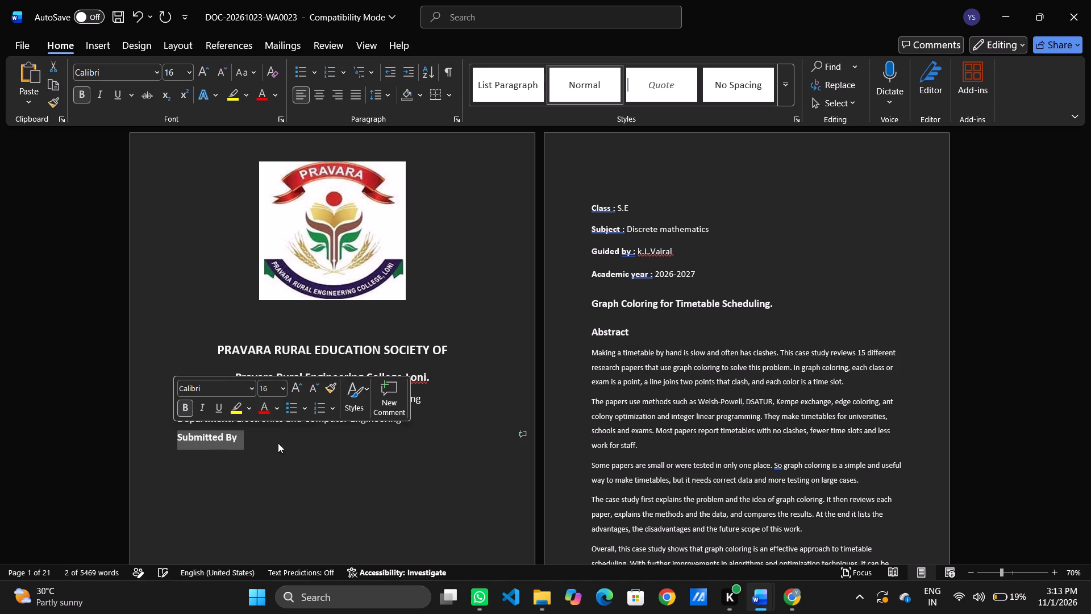
pyautogui.click(317, 475)
# Add a colon after "Submitted By" and start a new line below it.
pyautogui.click(295, 435)
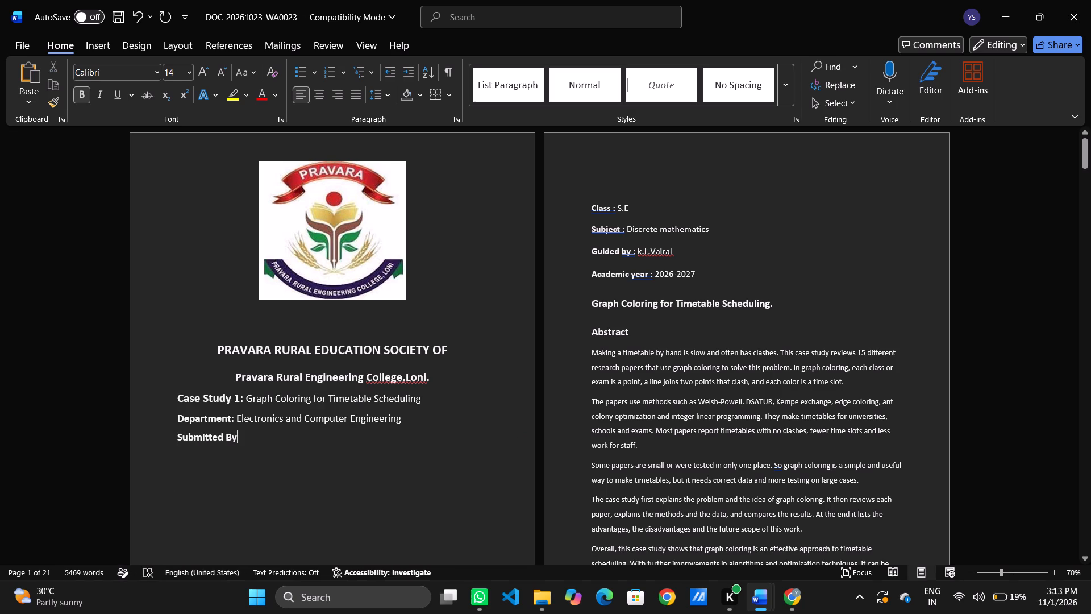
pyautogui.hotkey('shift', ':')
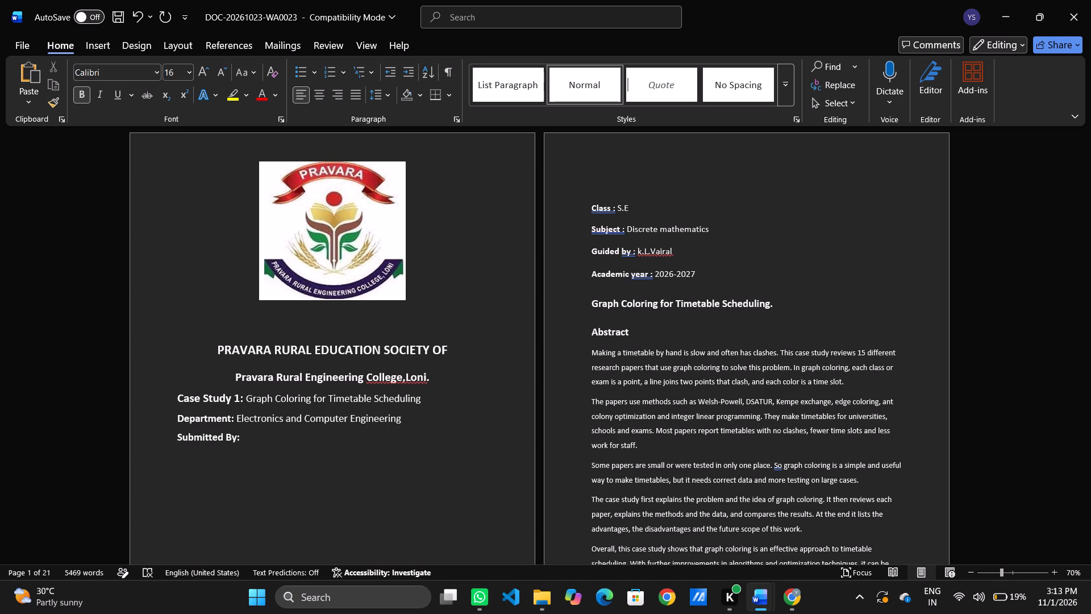
pyautogui.press('Return')
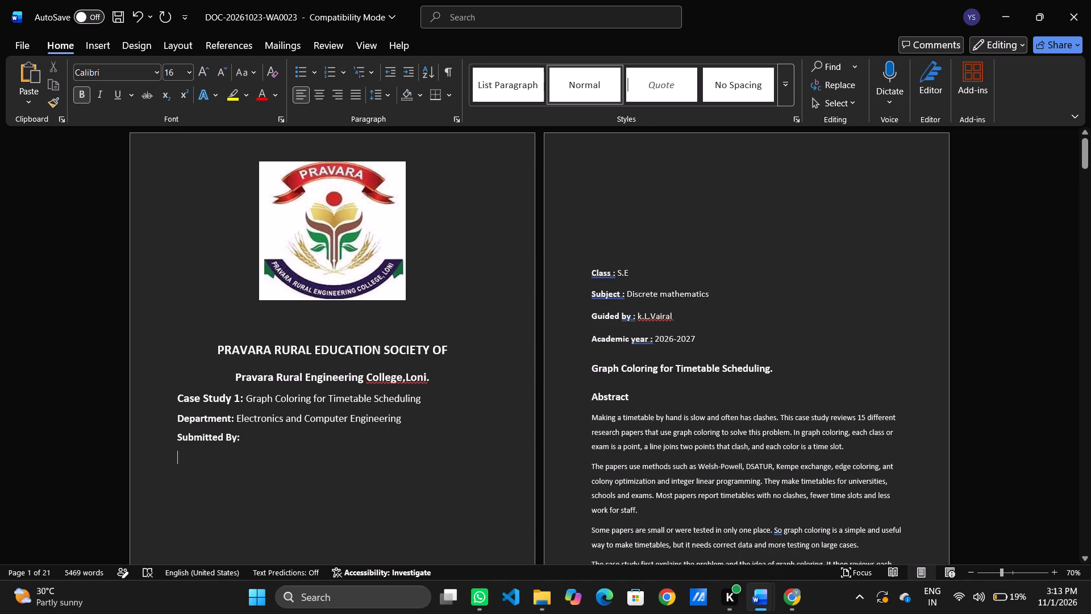
# Shrink the college logo slightly from its lower corner so the cover text moves up.
pyautogui.click(361, 239)
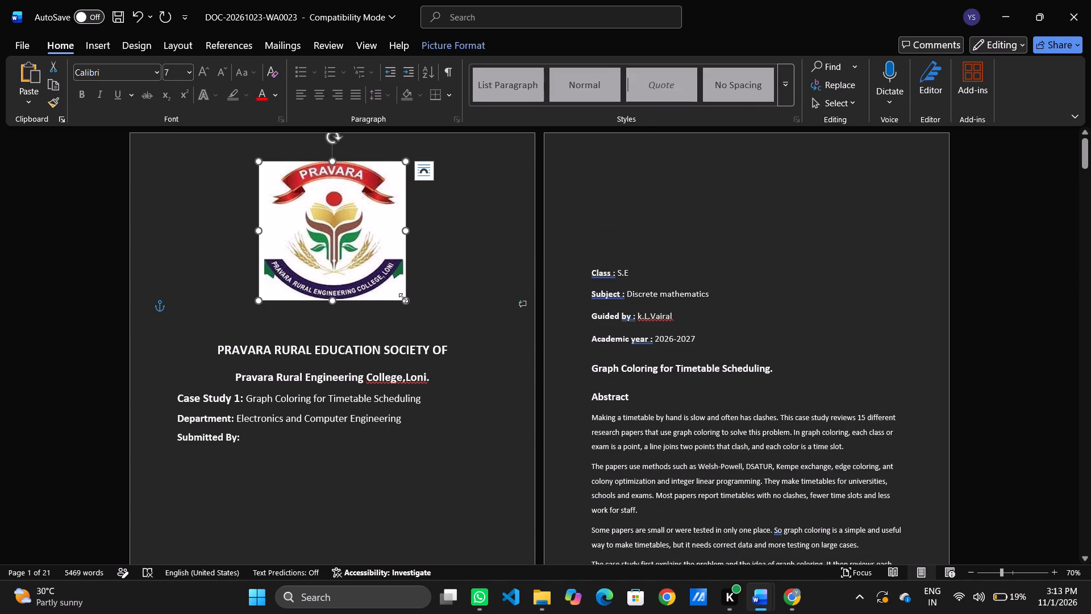
pyautogui.moveTo(403, 298); pyautogui.dragTo(393, 274)
pyautogui.click(323, 435)
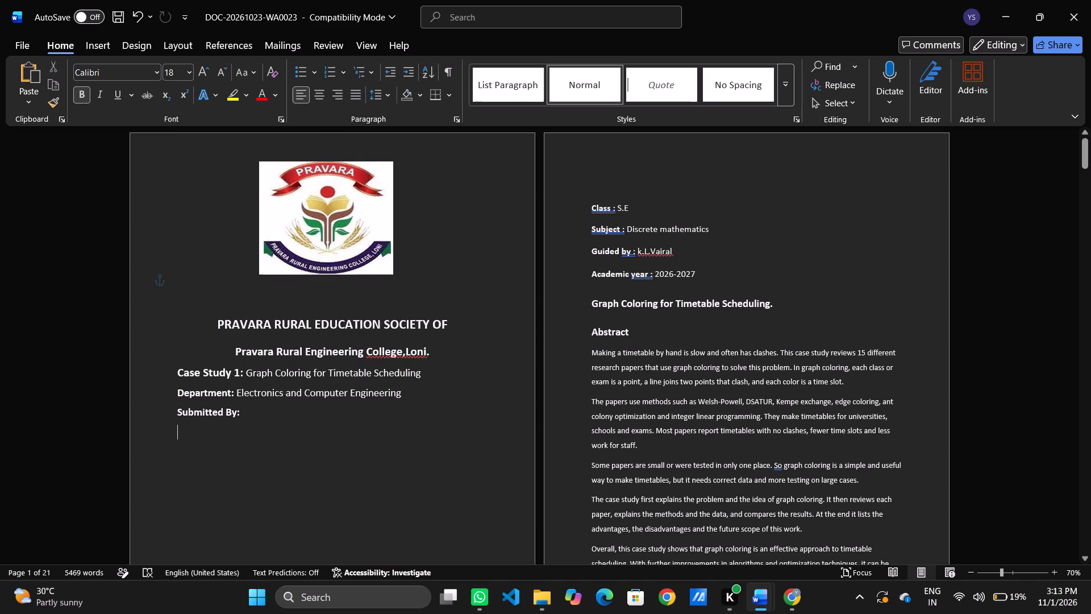
# Enter the heading "Name" on the empty line beneath "Submitted By:" on the cover page.
pyautogui.click(233, 311)
pyautogui.scroll(-1, 233, 311)
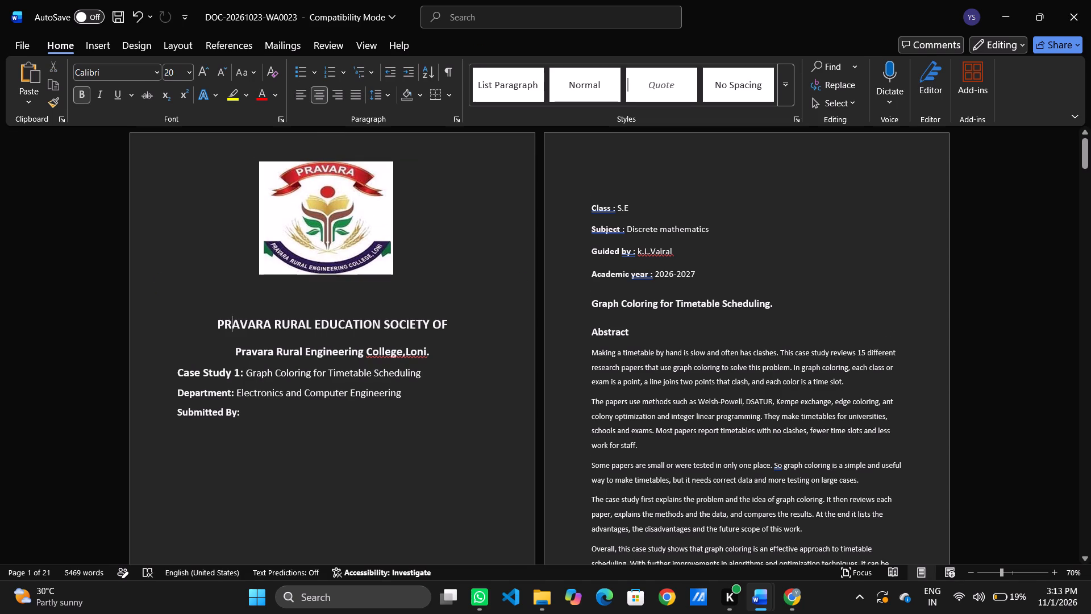
pyautogui.scroll(-1, 233, 311)
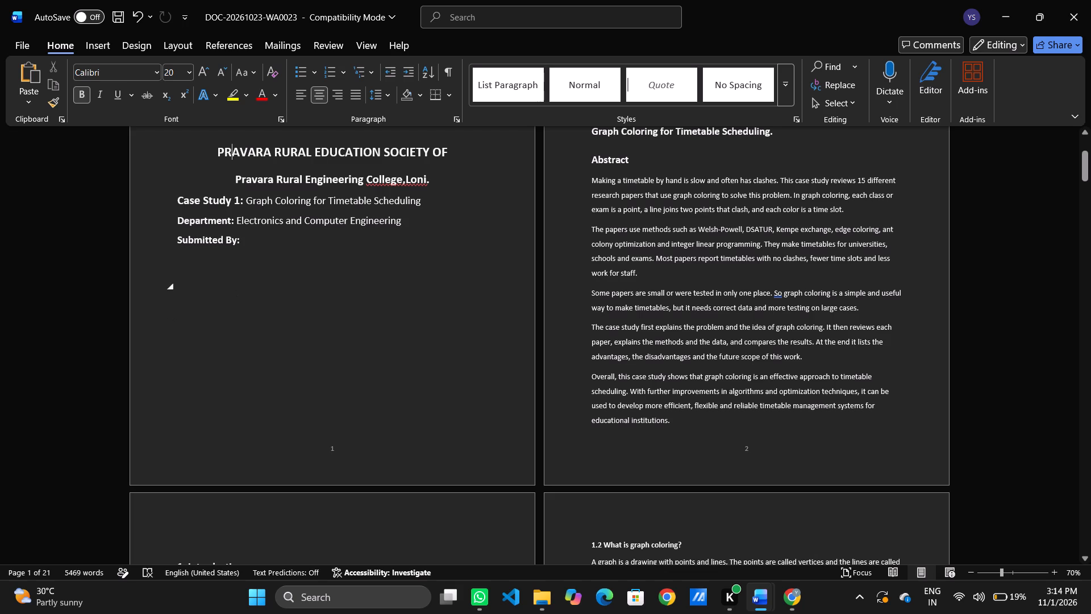
pyautogui.click(202, 288)
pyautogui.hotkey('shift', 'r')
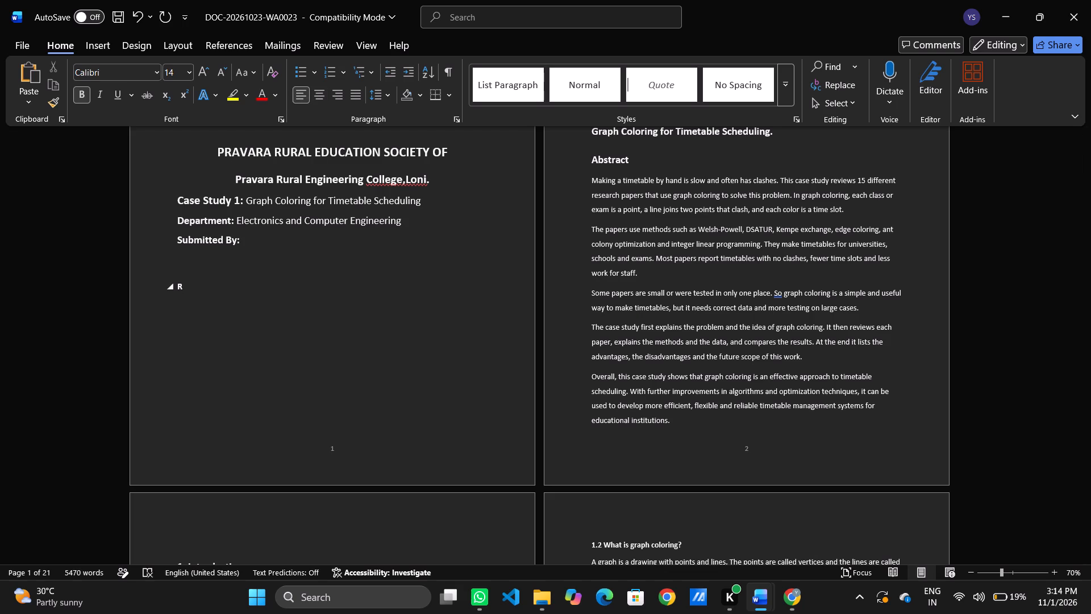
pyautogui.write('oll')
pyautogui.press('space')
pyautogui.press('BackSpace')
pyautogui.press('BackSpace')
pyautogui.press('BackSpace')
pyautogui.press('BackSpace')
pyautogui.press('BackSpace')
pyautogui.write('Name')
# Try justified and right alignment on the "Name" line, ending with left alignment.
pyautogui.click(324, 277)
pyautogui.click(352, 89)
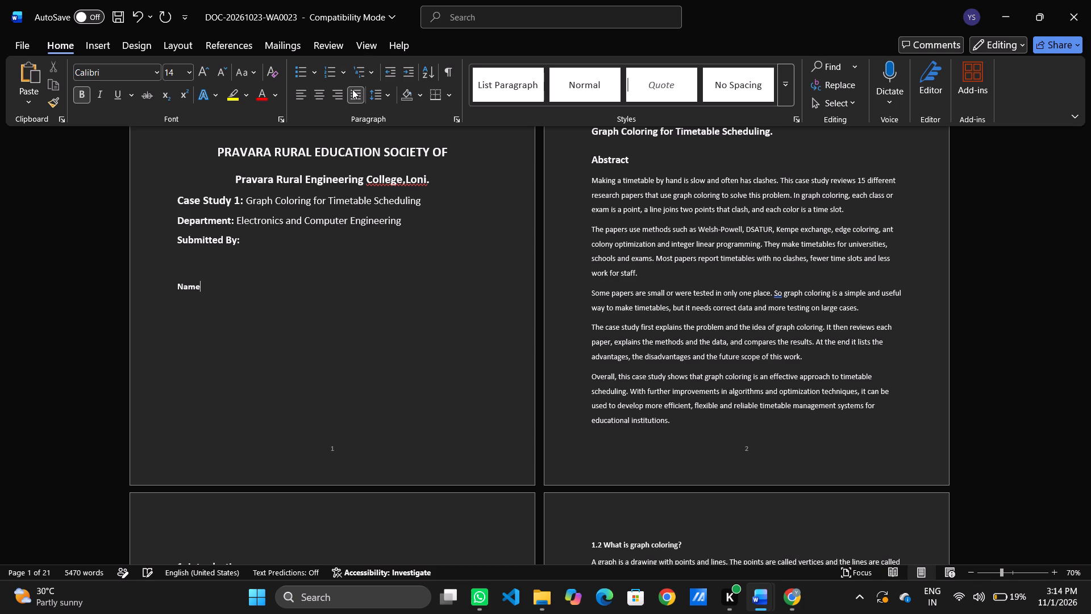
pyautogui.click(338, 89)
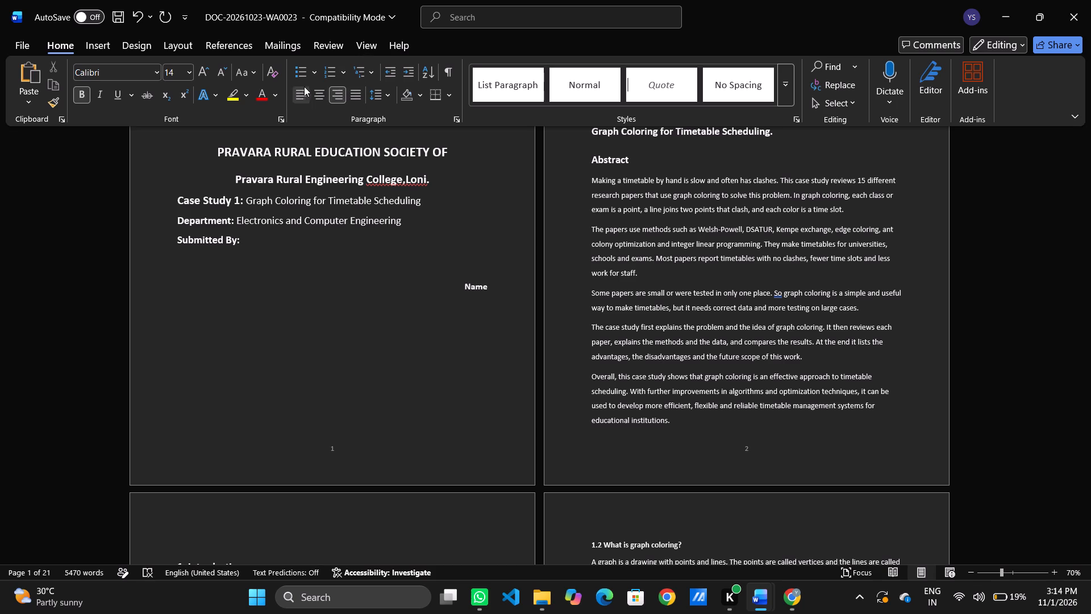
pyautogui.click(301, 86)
# Add a wide gap of spaces after the "Name" heading.
pyautogui.click(298, 258)
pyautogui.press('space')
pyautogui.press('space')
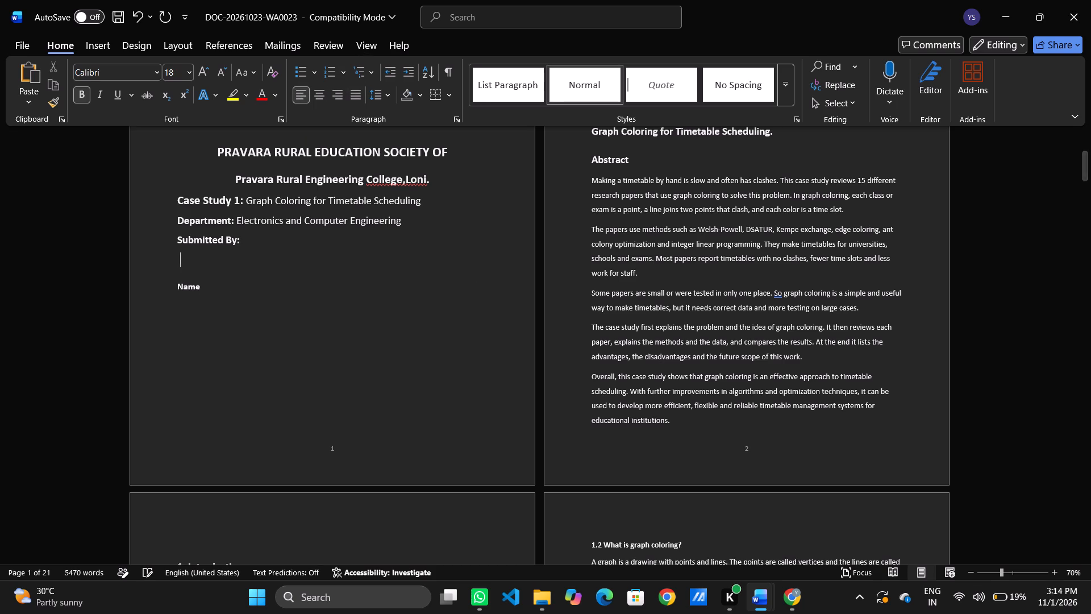
pyautogui.click(252, 298)
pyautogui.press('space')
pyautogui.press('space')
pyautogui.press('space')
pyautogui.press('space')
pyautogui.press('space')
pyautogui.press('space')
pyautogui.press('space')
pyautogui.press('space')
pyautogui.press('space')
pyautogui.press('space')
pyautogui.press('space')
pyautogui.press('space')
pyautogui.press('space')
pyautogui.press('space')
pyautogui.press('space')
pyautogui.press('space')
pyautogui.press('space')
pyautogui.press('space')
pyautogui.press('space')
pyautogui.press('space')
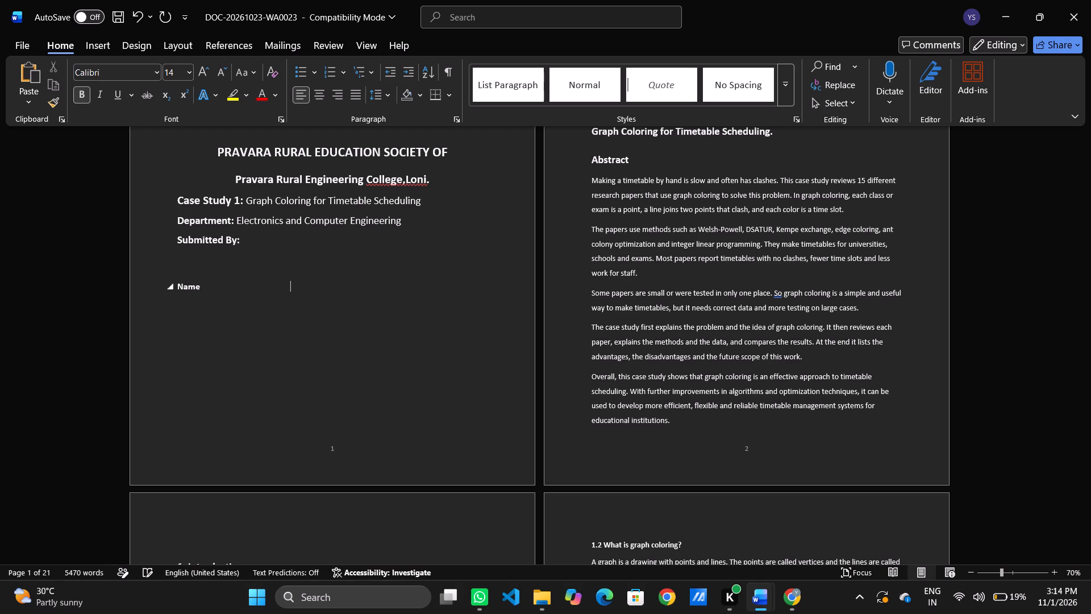
# Set the font size of the "Name" heading to 16.
pyautogui.click(184, 321)
pyautogui.click(175, 304)
pyautogui.moveTo(206, 283); pyautogui.dragTo(176, 283)
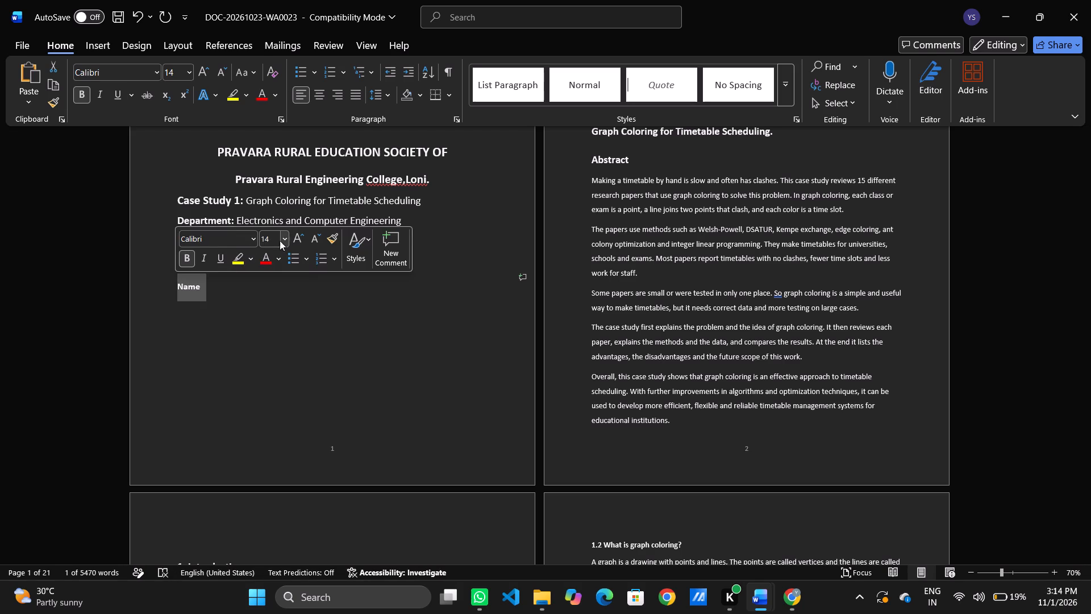
pyautogui.click(285, 238)
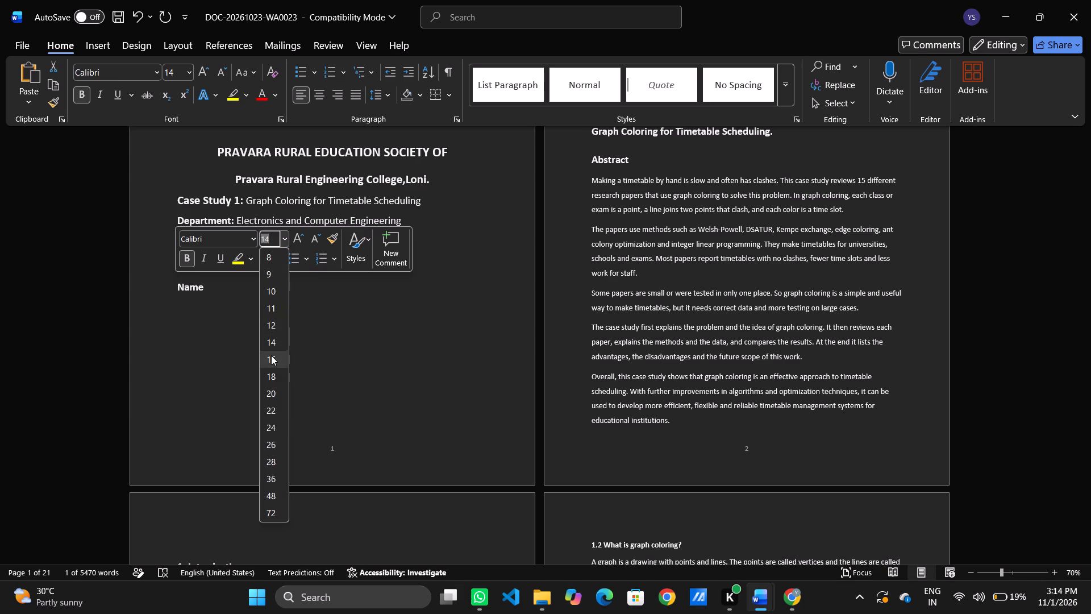
pyautogui.click(271, 355)
pyautogui.click(234, 309)
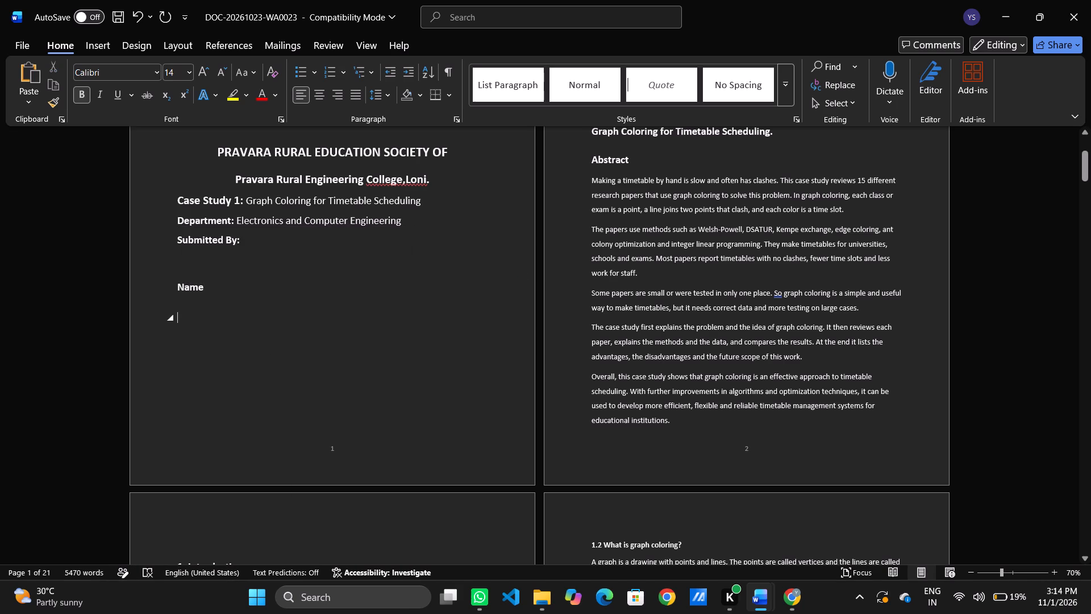
# Start a numbered list with item 1 on the line below the "Name" heading.
pyautogui.click(179, 304)
pyautogui.click(179, 304)
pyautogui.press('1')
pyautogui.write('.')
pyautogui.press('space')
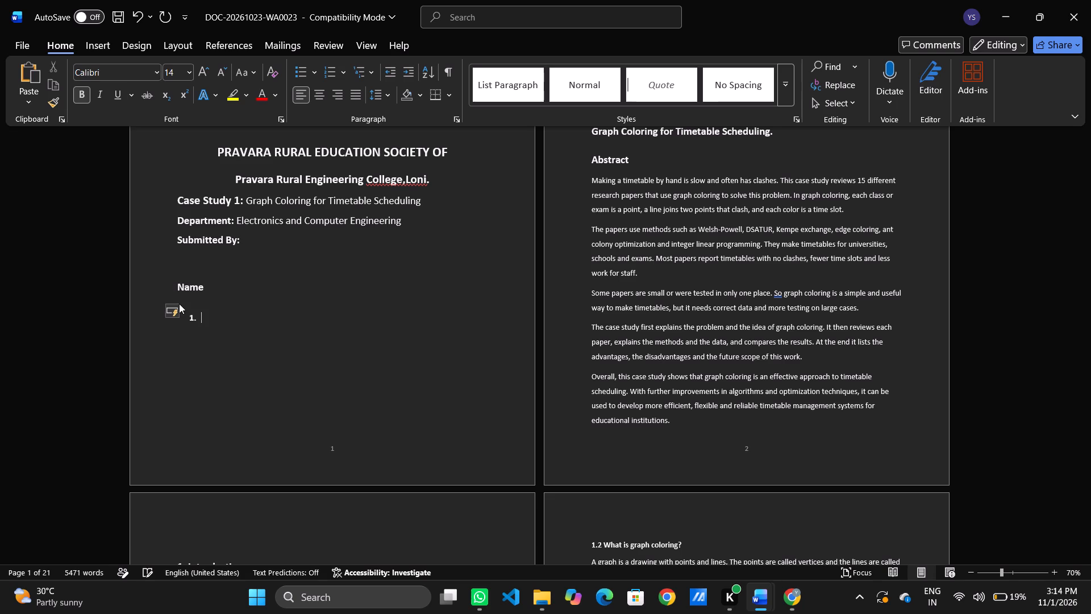
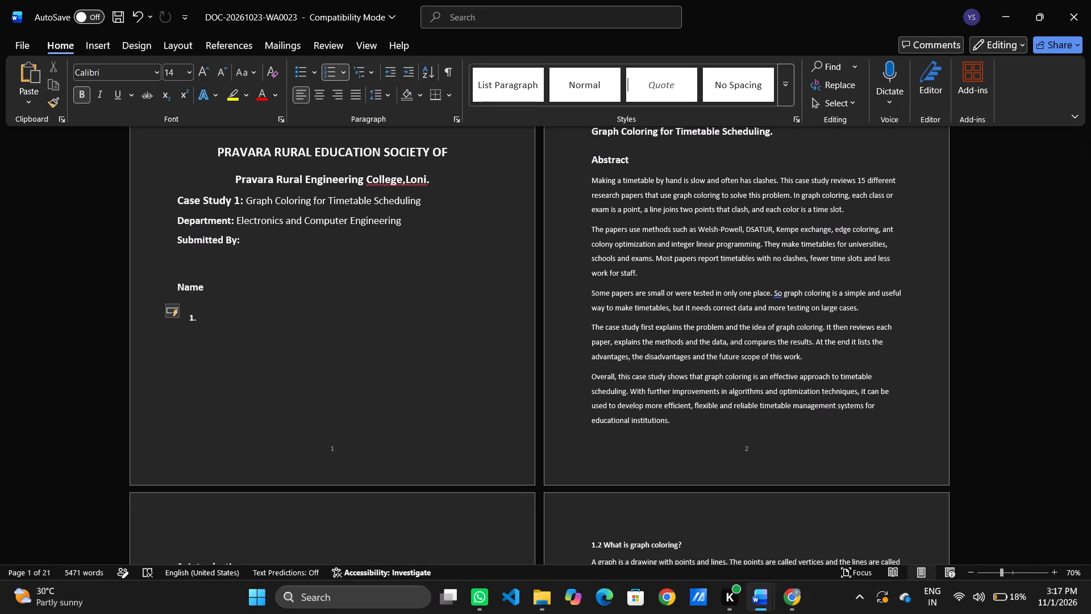
# Enter the first student's full name as item 1 of the numbered list under "Name" and start a new line.
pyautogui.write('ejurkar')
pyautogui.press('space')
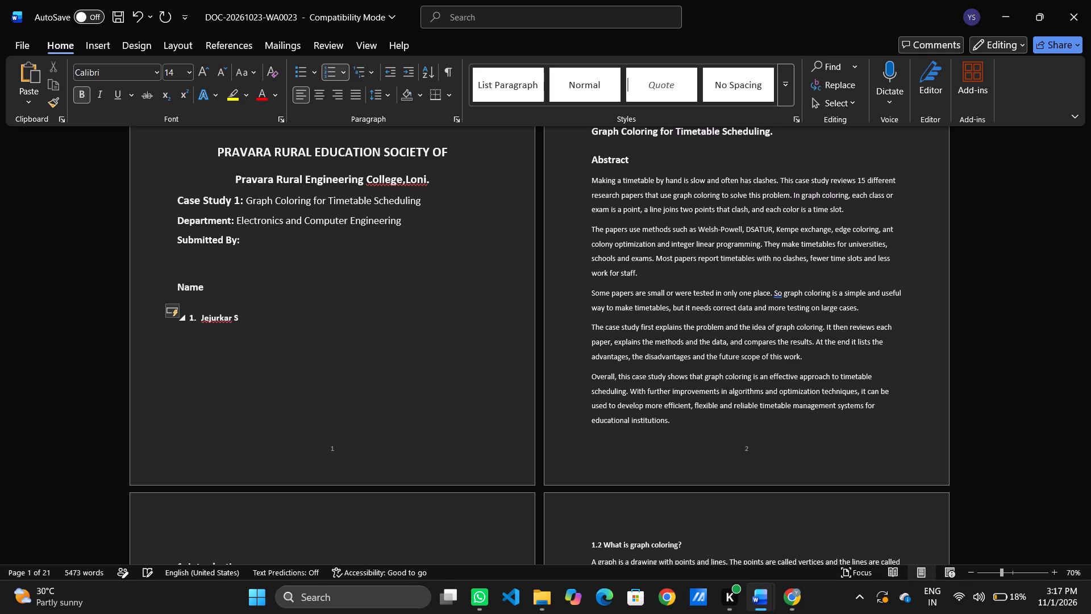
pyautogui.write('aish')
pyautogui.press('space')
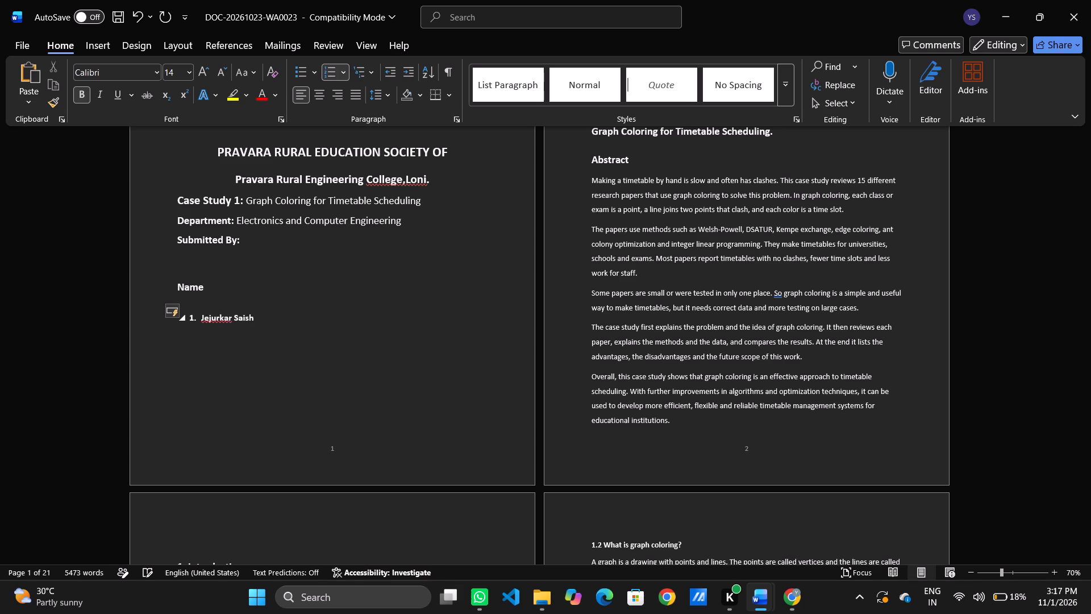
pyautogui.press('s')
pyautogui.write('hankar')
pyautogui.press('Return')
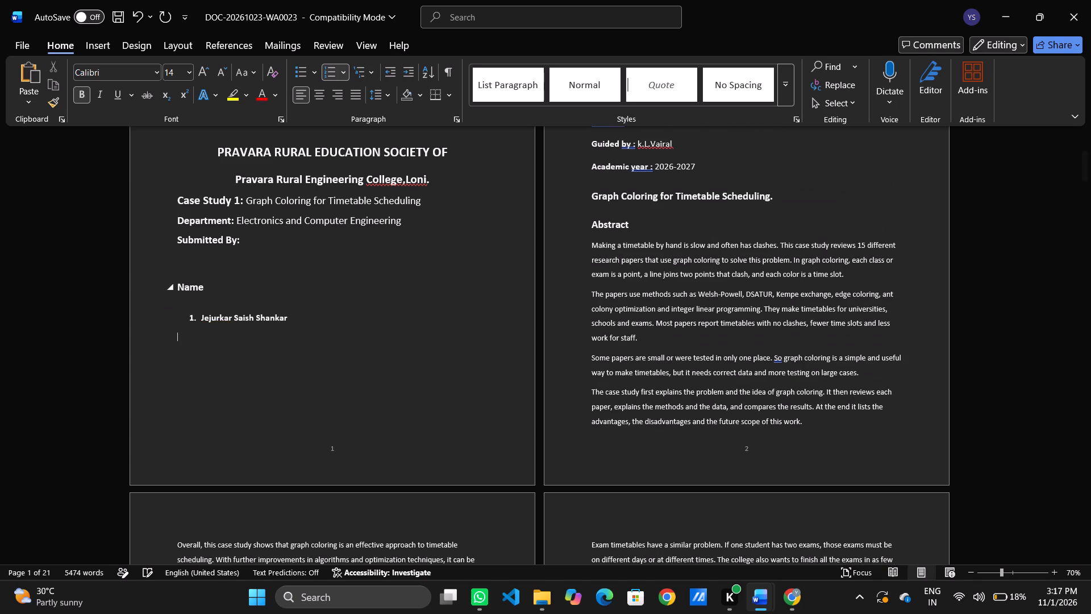
# Add item 2 to the numbered list under "Name" with the second student's full name.
pyautogui.scroll(1, 343, 284)
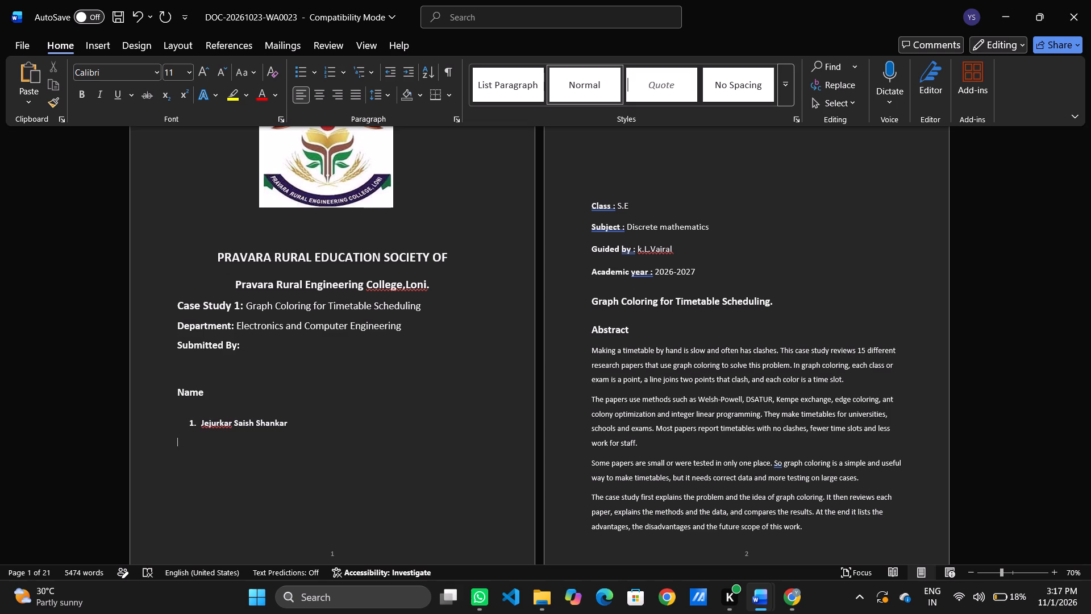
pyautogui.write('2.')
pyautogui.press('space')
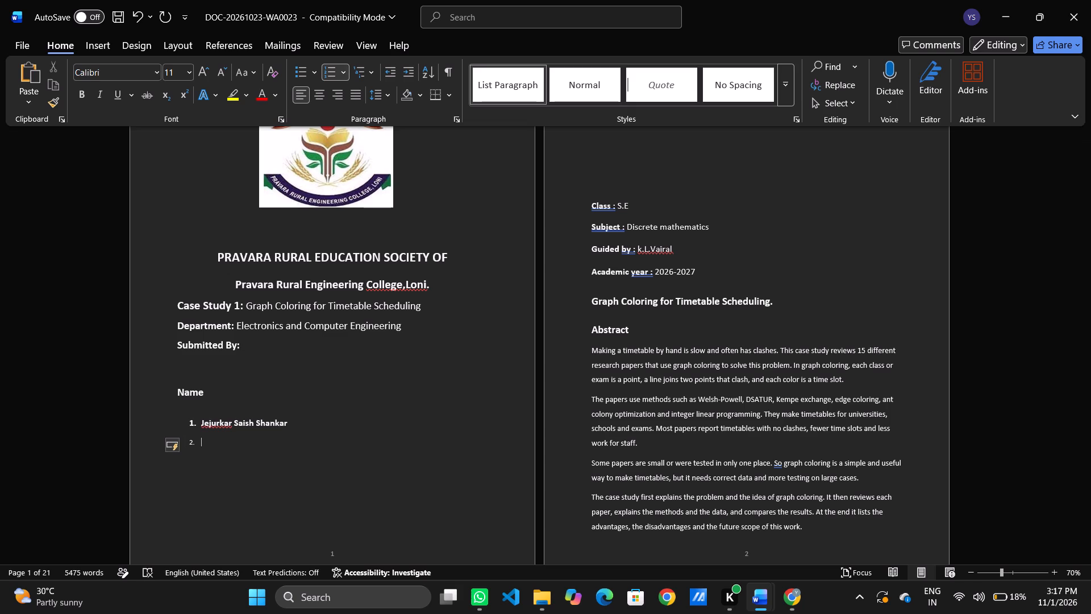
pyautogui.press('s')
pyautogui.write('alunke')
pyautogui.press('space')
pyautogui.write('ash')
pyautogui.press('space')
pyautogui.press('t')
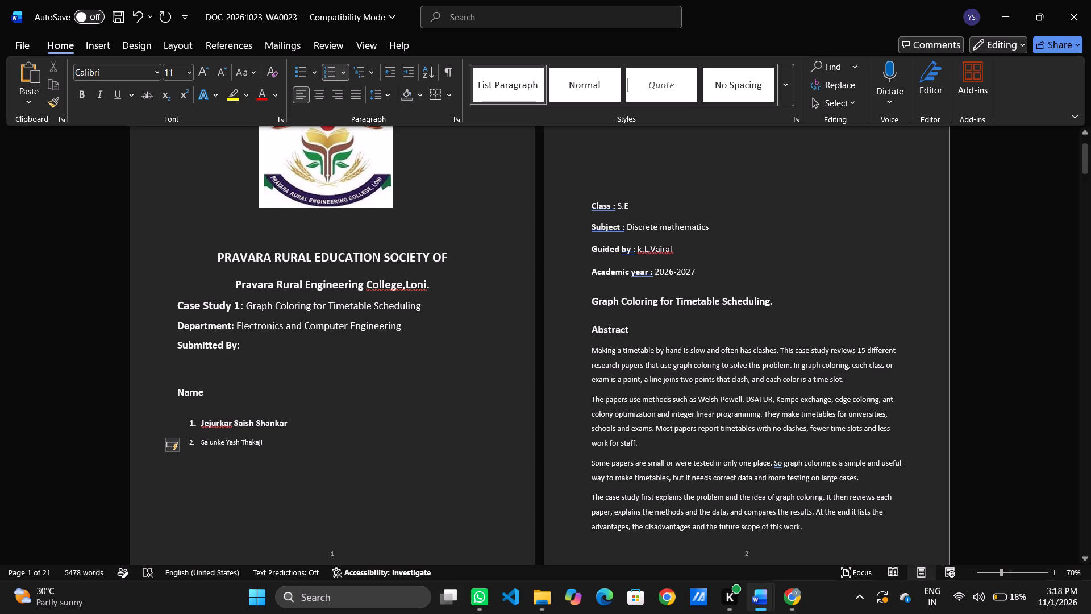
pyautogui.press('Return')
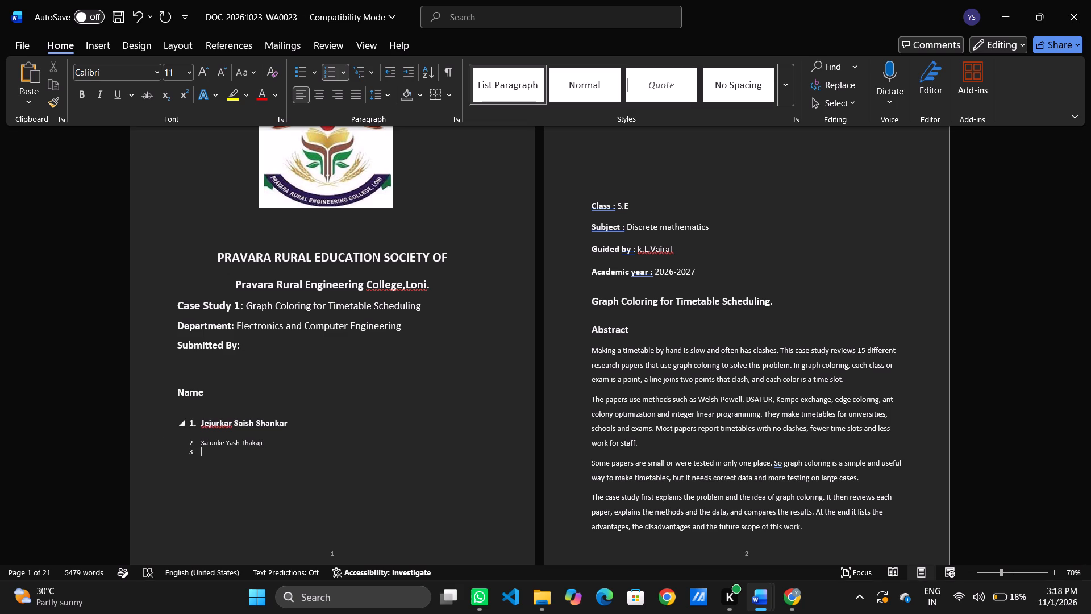
# Enter the third student's full name as item 3 of the list and start an empty item 4.
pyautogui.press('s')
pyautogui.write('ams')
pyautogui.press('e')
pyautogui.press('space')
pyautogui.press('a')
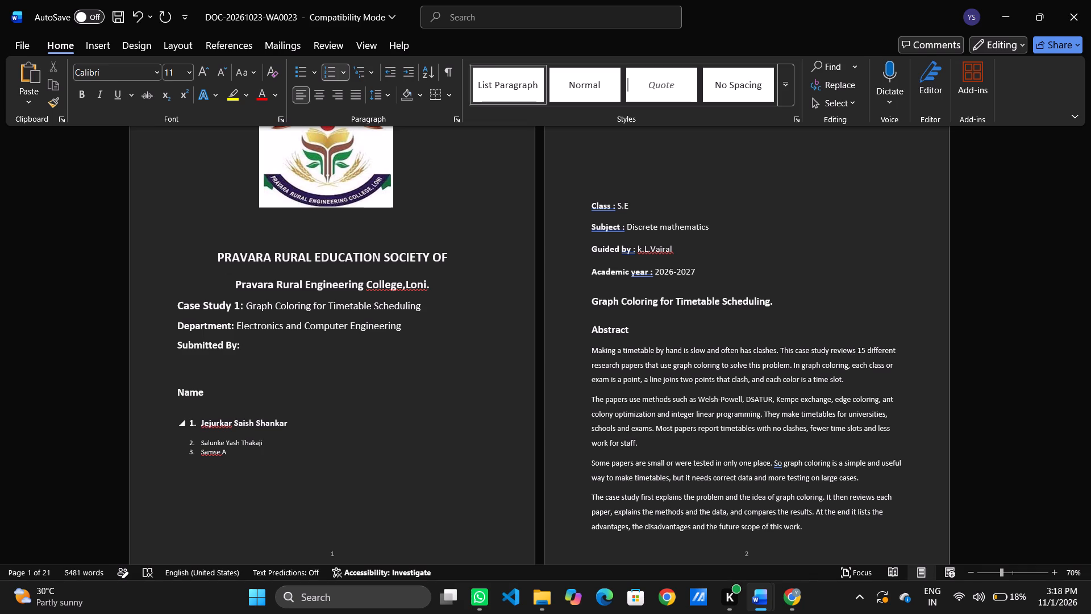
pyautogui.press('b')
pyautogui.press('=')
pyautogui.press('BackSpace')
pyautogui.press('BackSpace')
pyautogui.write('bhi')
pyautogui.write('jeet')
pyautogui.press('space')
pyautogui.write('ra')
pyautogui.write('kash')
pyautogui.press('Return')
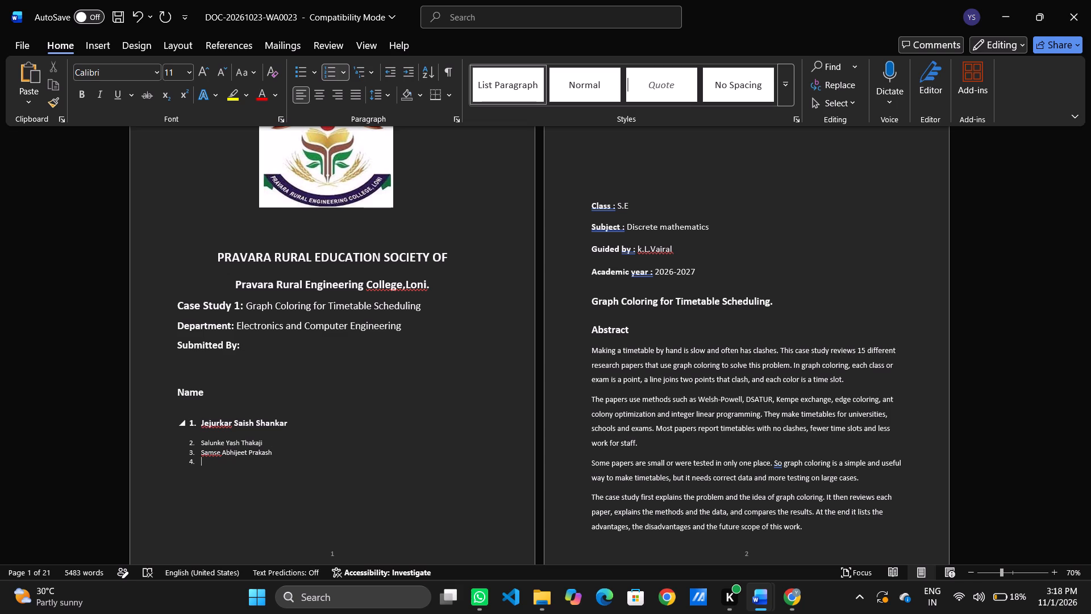
# Set the font size of list items 2 to 4 under "Name" to 14.
pyautogui.moveTo(295, 422); pyautogui.dragTo(294, 422)
pyautogui.moveTo(294, 422); pyautogui.dragTo(220, 425)
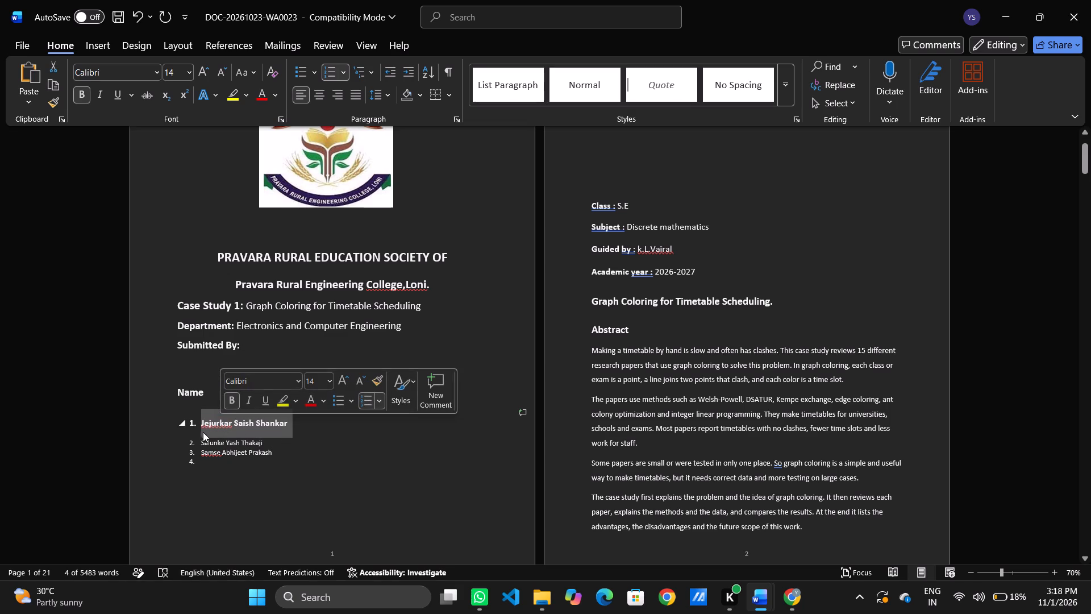
pyautogui.moveTo(198, 438); pyautogui.dragTo(288, 464)
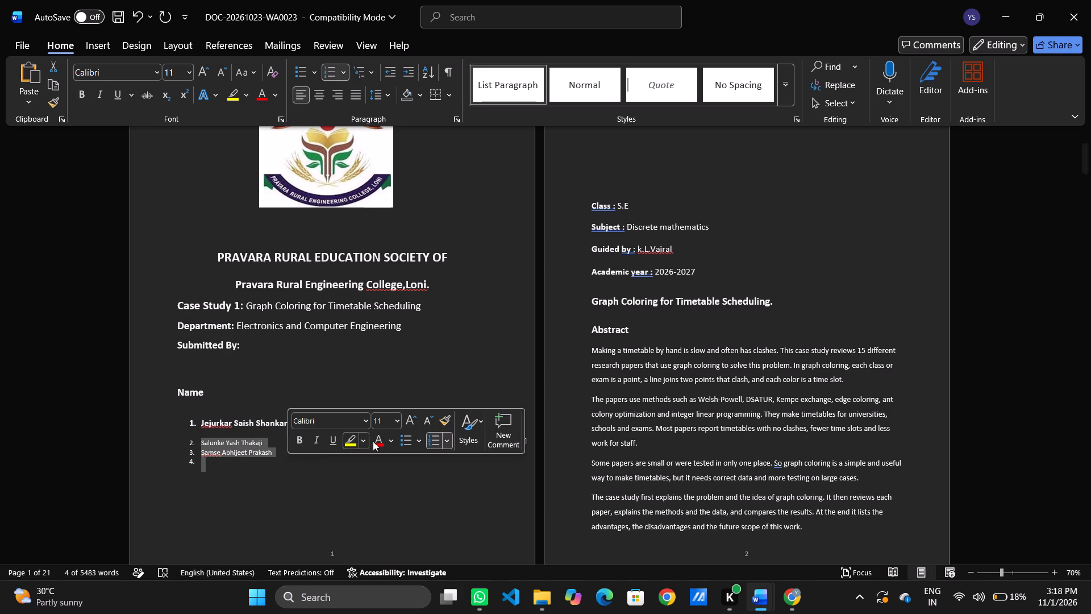
pyautogui.click(398, 420)
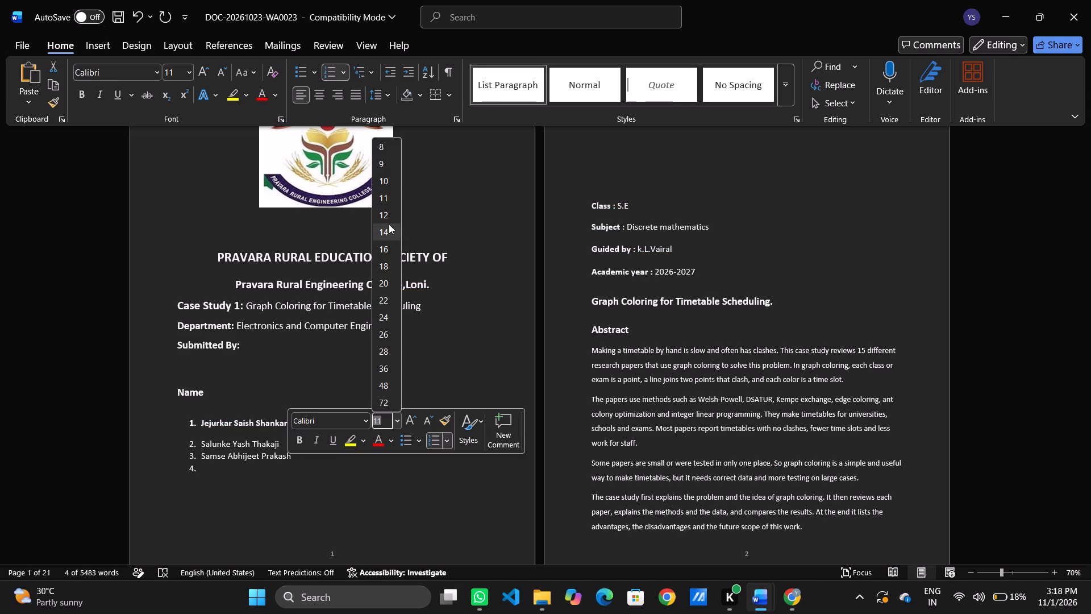
pyautogui.click(389, 224)
pyautogui.click(302, 477)
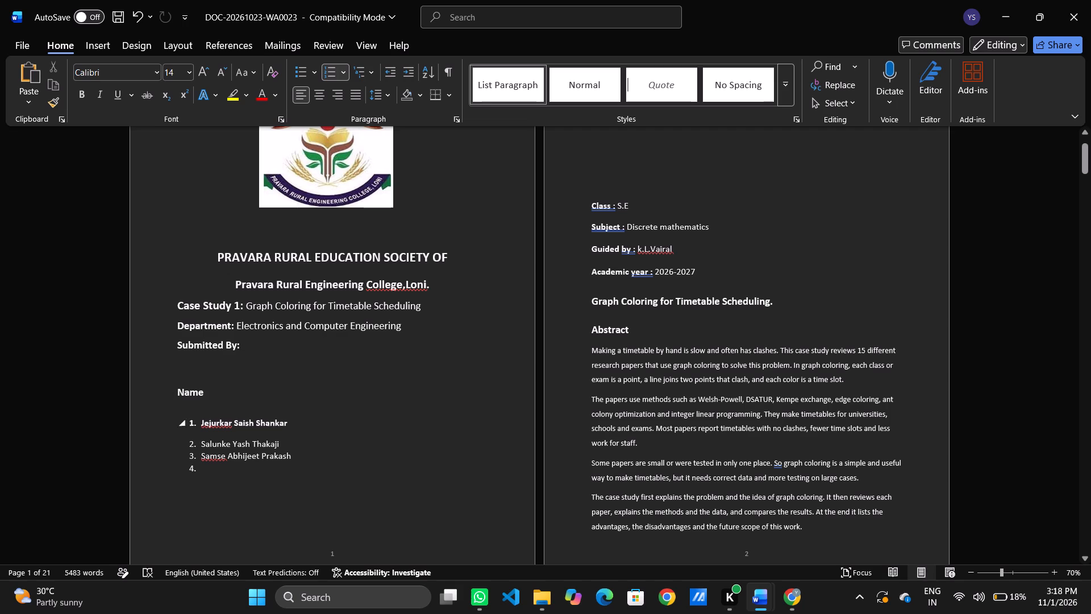
# Make list items 2 to 4 under "Name" bold.
pyautogui.moveTo(201, 447); pyautogui.dragTo(310, 474)
pyautogui.click(323, 447)
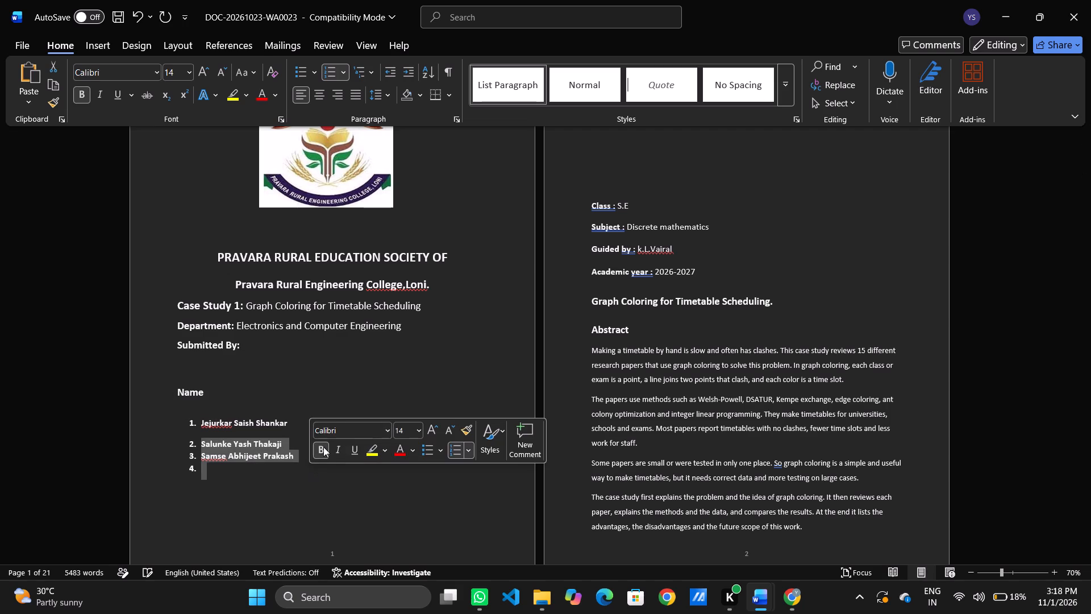
pyautogui.click(300, 496)
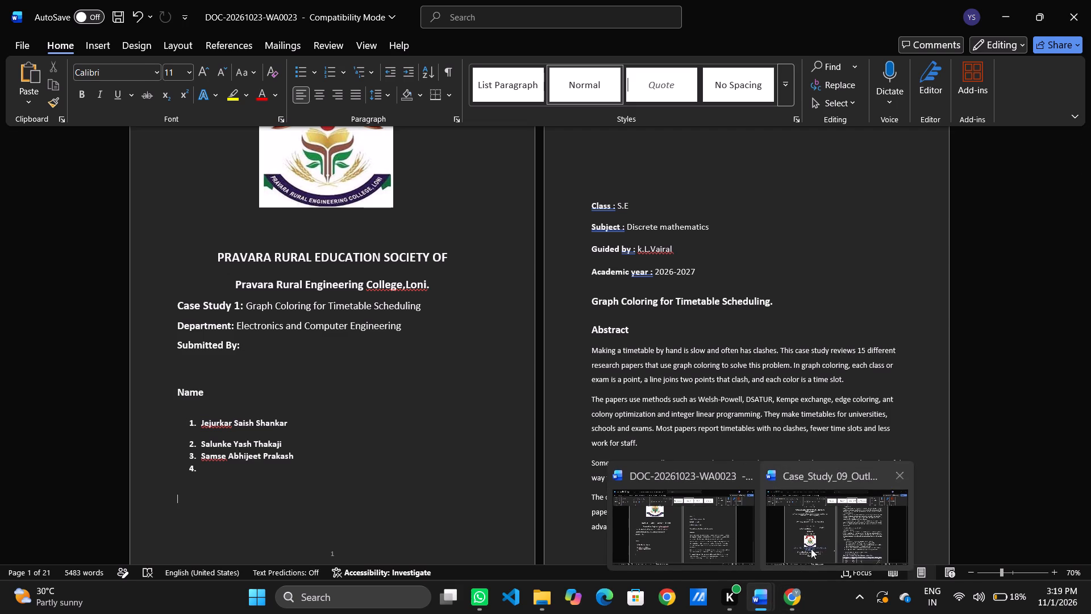
# Close the other open document, the Case_Study_09 outlier detection report.
pyautogui.click(889, 468)
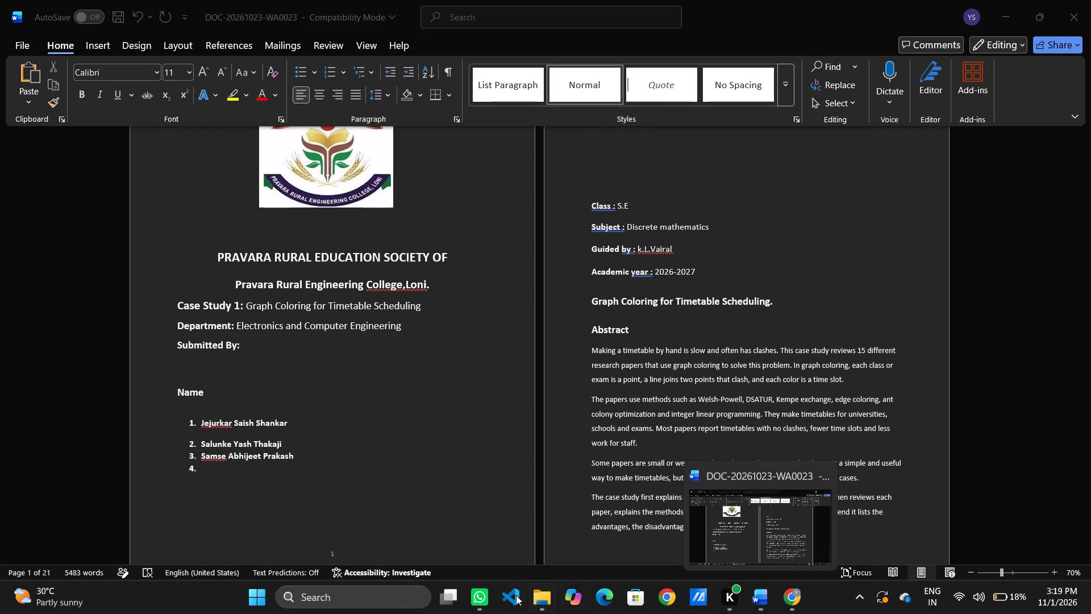
# Open DSA_CASE_STUDY_FINALYT from the Downloads folder to check its cover page, and close it.
pyautogui.click(535, 598)
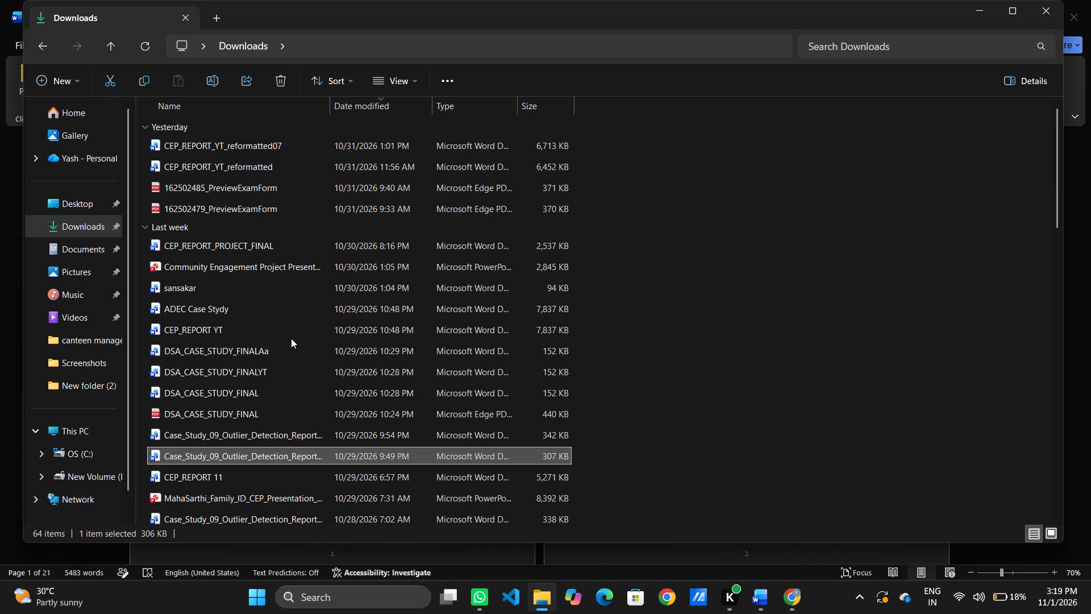
pyautogui.doubleClick(268, 371)
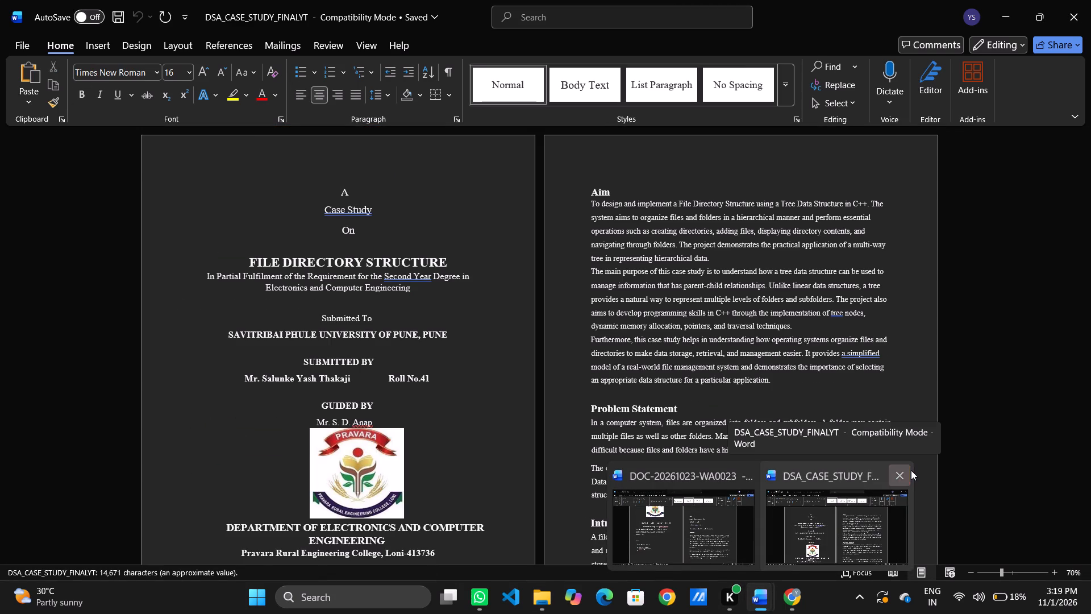
pyautogui.click(903, 471)
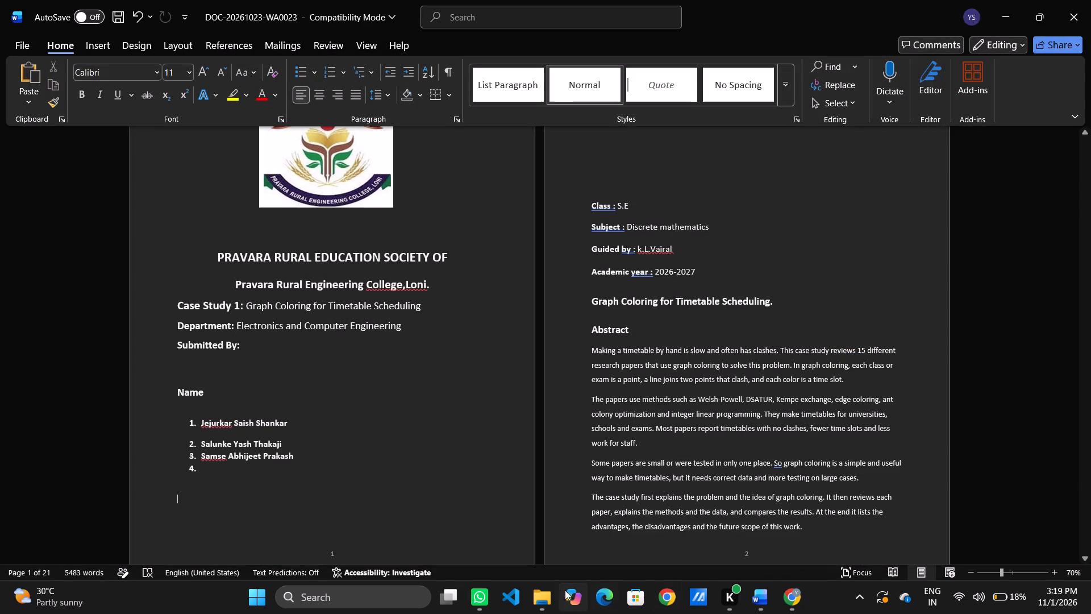
# Open the document "ADEC Case Stydy" from the Downloads folder to consult its cover page.
pyautogui.click(542, 591)
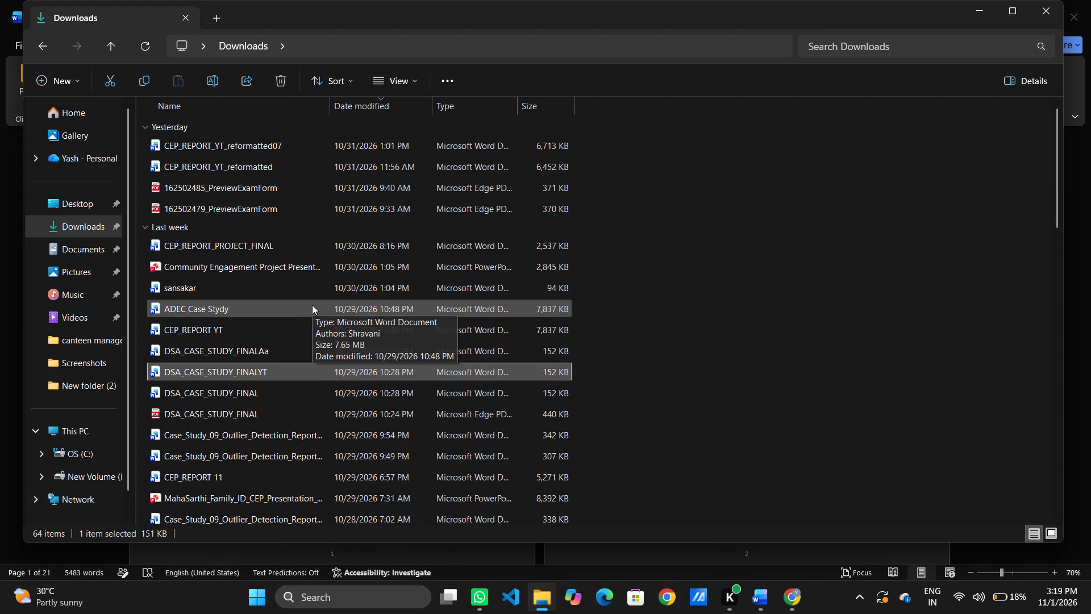
pyautogui.doubleClick(312, 305)
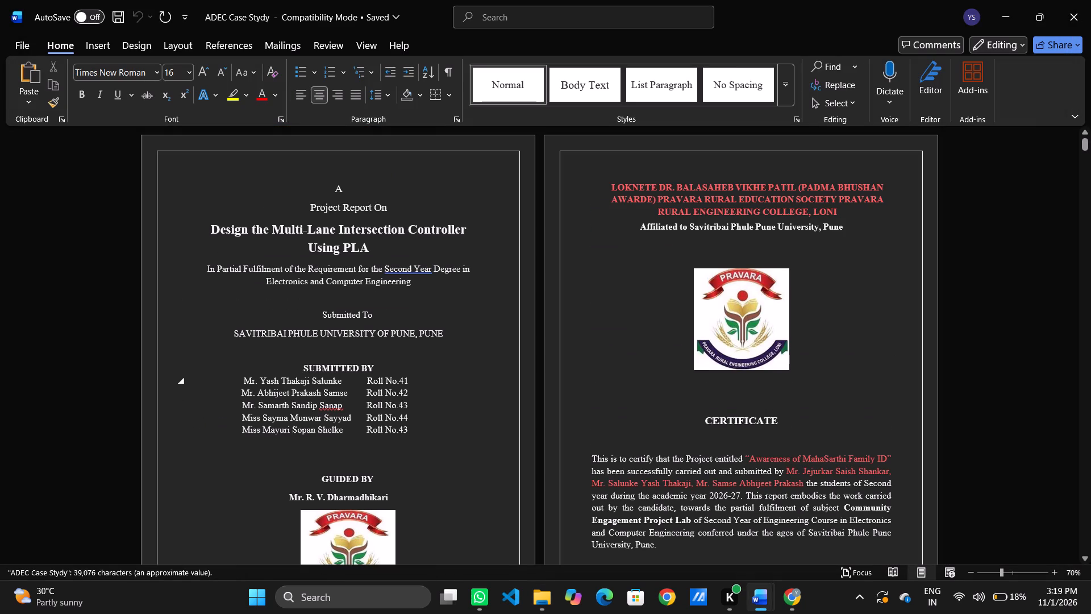
# Copy the five submitters' names and roll numbers from the ADEC Case Stydy cover and paste them over the case study's numbered name list.
pyautogui.moveTo(241, 379); pyautogui.dragTo(452, 437)
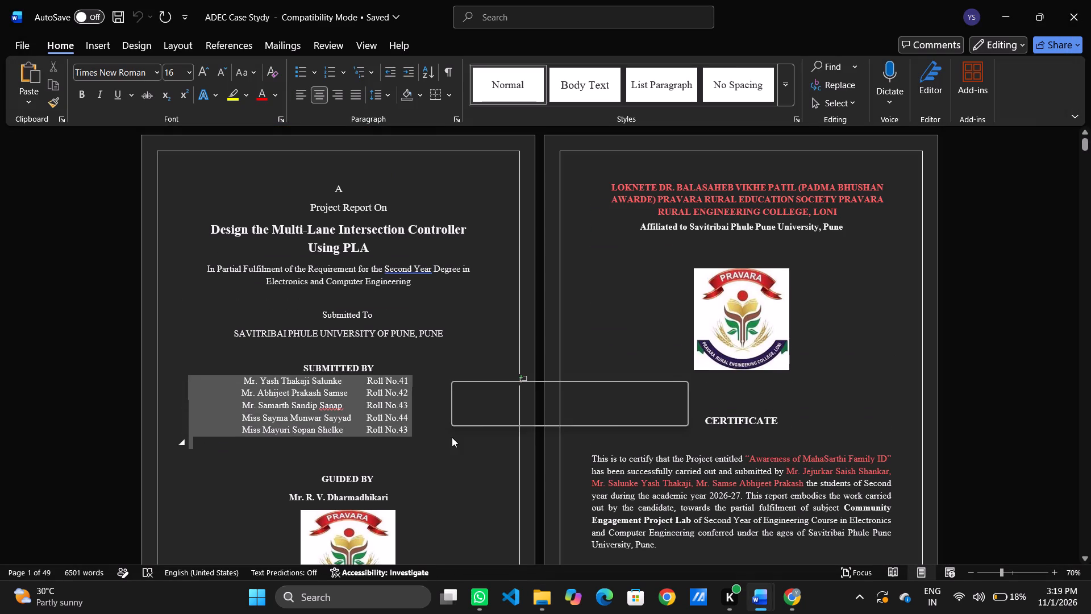
pyautogui.hotkey('ctrl', 'c')
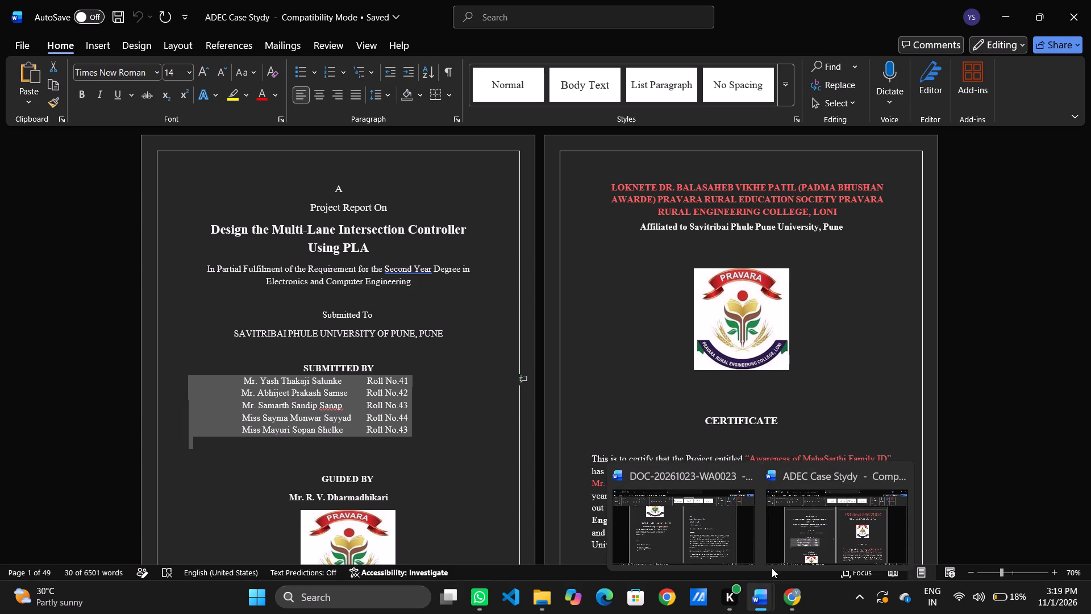
pyautogui.click(724, 533)
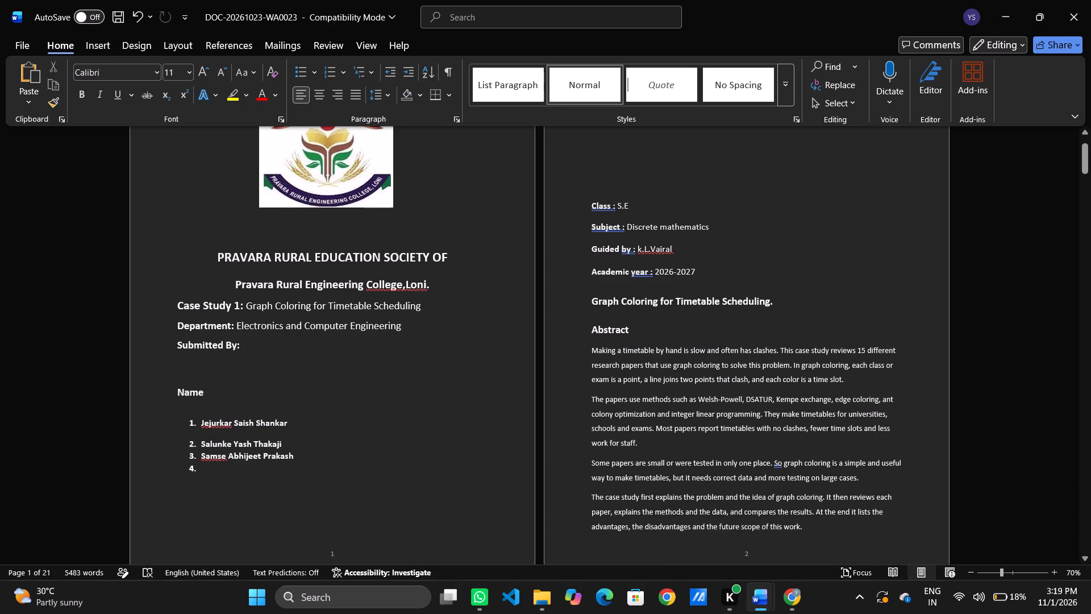
pyautogui.moveTo(188, 418); pyautogui.dragTo(264, 493)
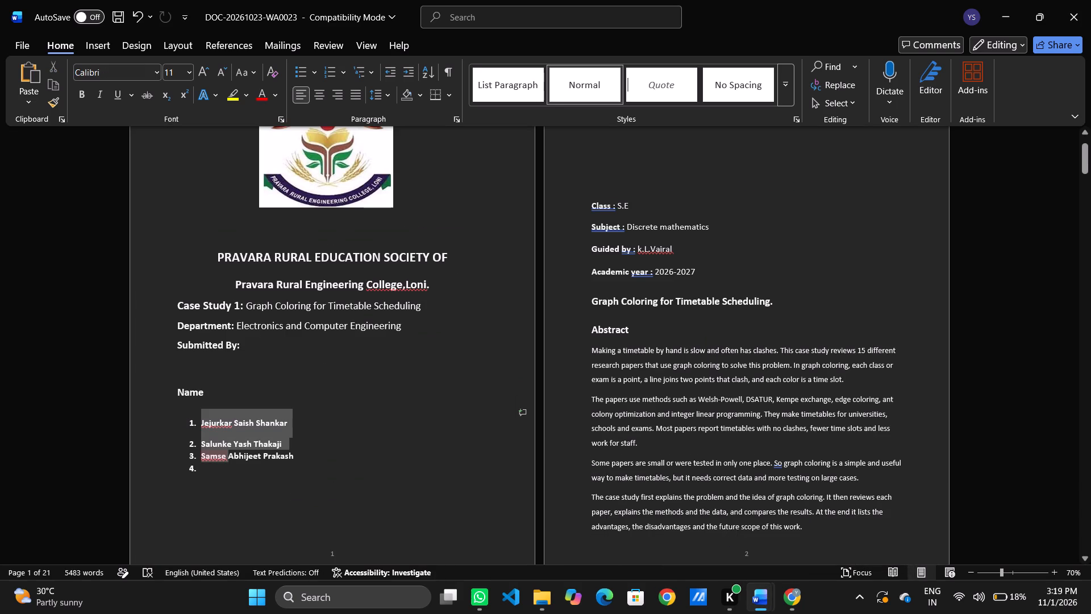
pyautogui.moveTo(264, 493); pyautogui.dragTo(264, 493)
pyautogui.hotkey('ctrl', 'v')
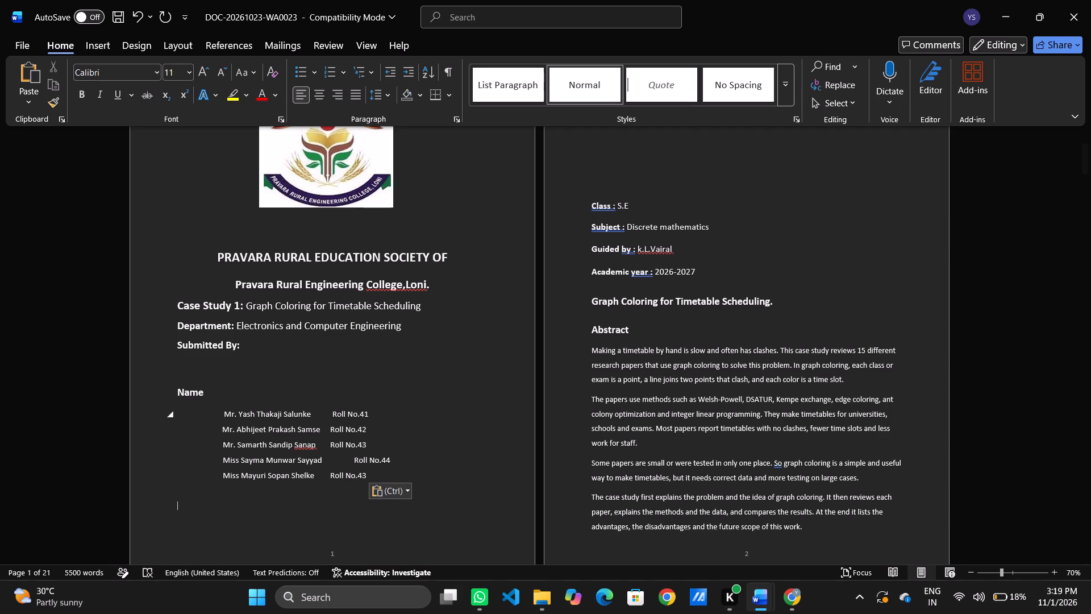
# Remove the blank line between the logo and "PRAVARA RURAL EDUCATION SOCIETY OF" and centre that heading.
pyautogui.scroll(1, 230, 410)
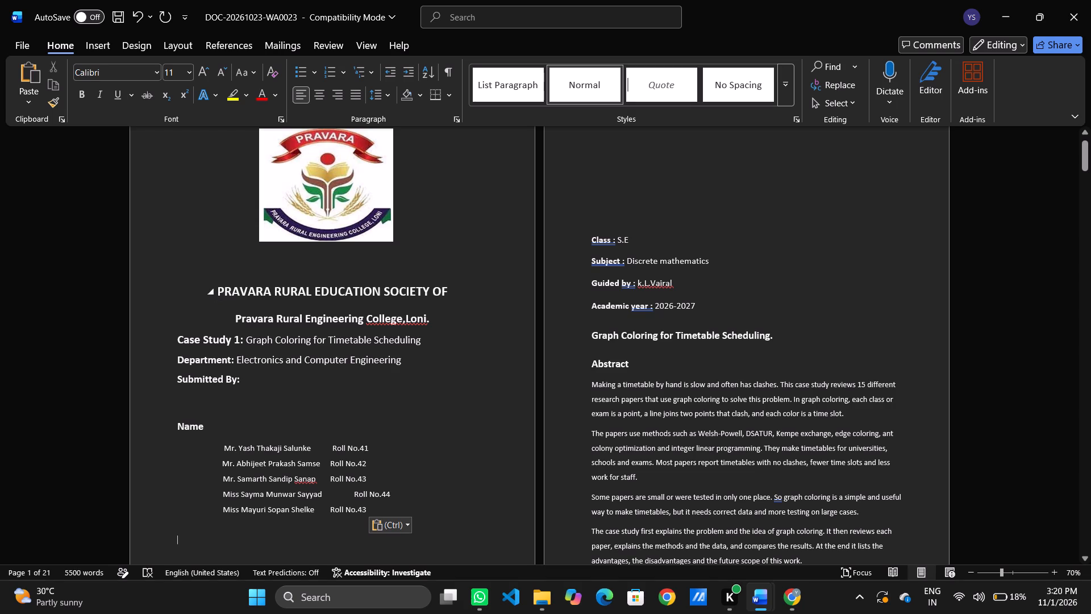
pyautogui.click(217, 289)
pyautogui.press('BackSpace')
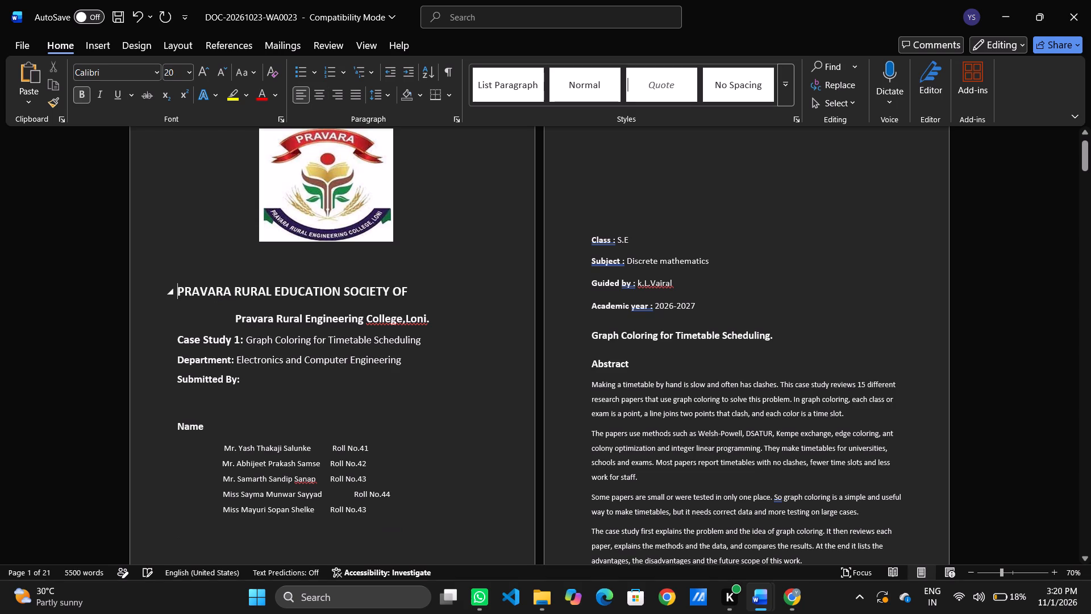
pyautogui.press('BackSpace')
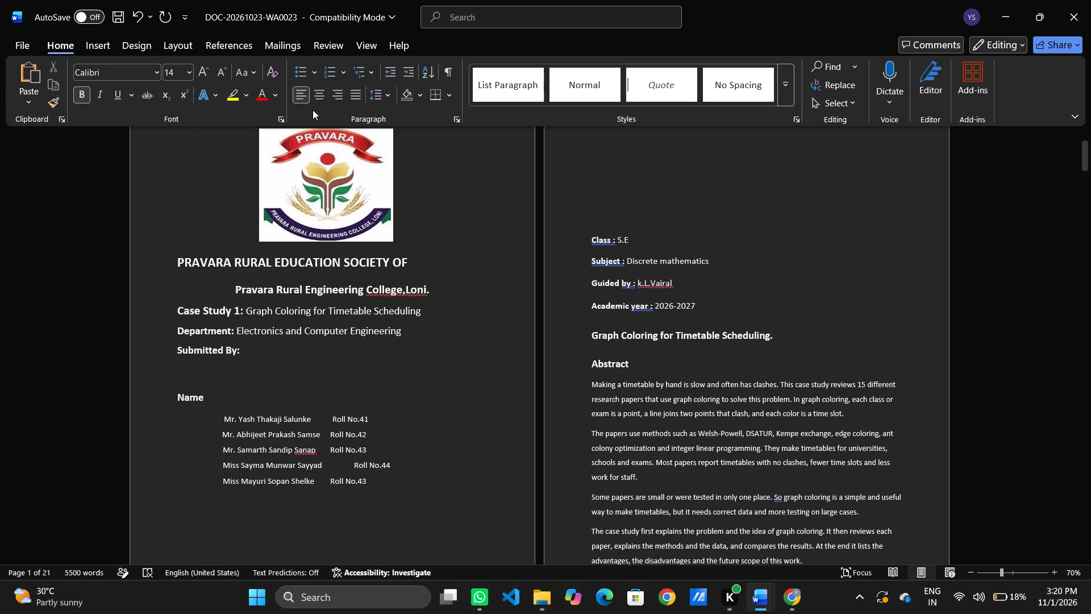
pyautogui.click(317, 97)
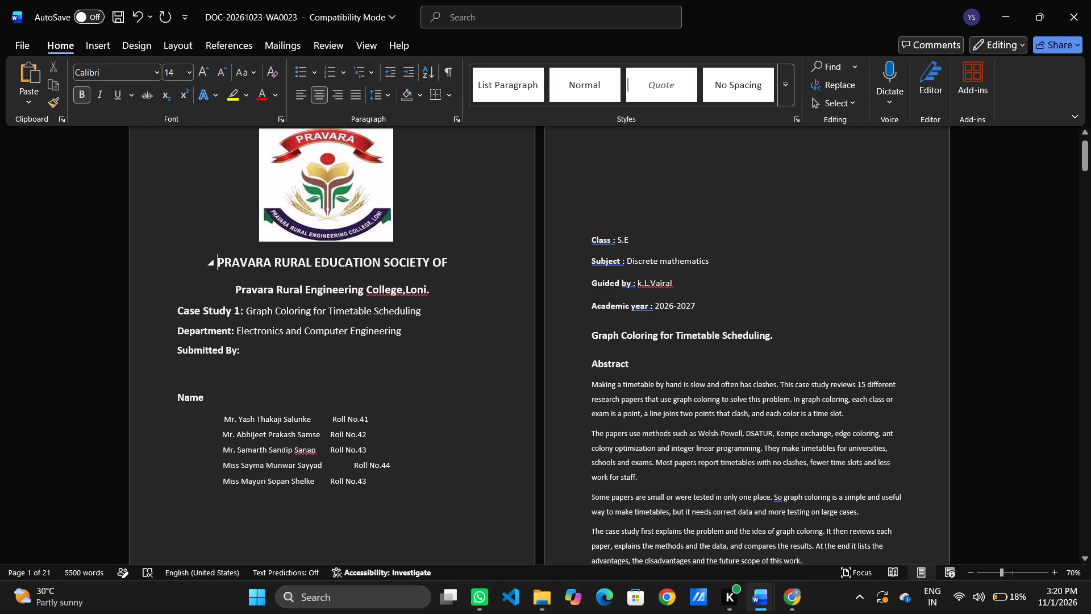
# Insert a blank line between "Pravara Rural Engineering College,Loni." and the "Case Study 1:" line.
pyautogui.click(230, 297)
pyautogui.press('\\')
pyautogui.press('BackSpace')
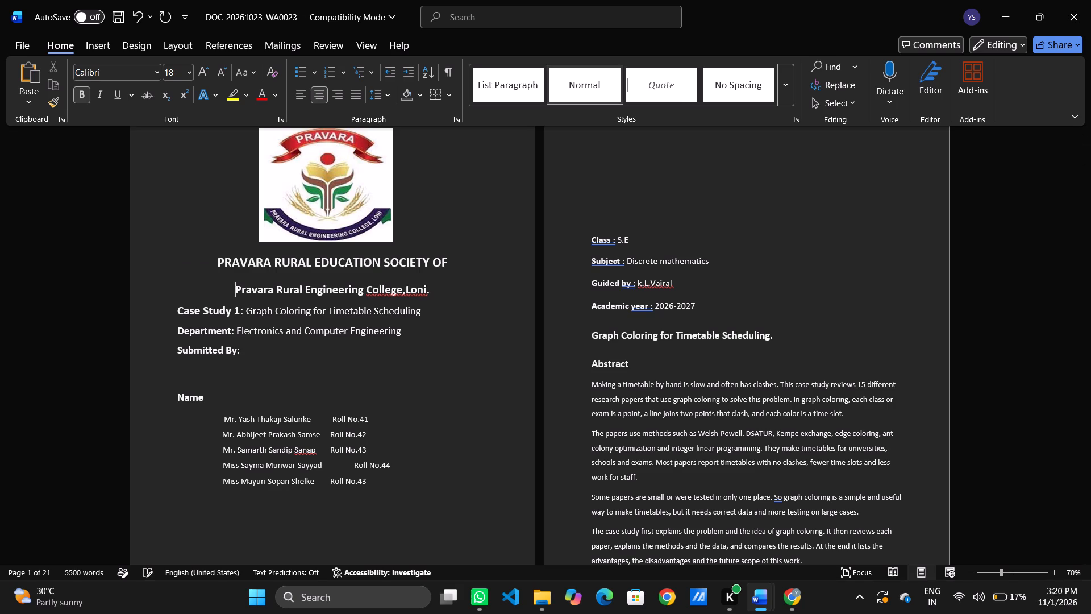
pyautogui.click(432, 290)
pyautogui.press('Return')
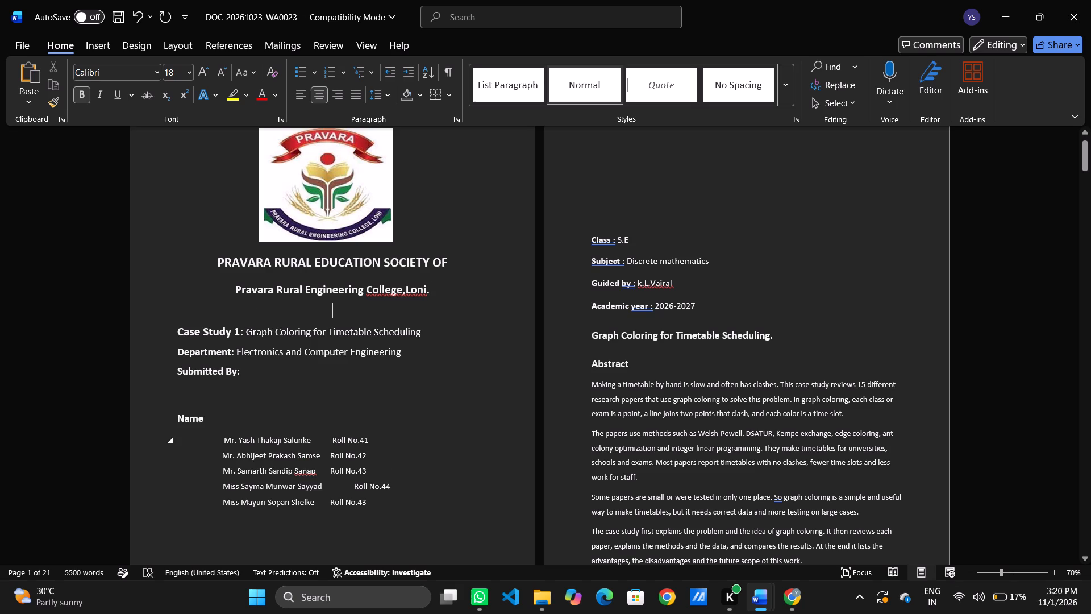
# Set the "Name" heading and the pasted list of names and roll numbers to font size 14.
pyautogui.moveTo(222, 431); pyautogui.dragTo(377, 509)
pyautogui.click(485, 468)
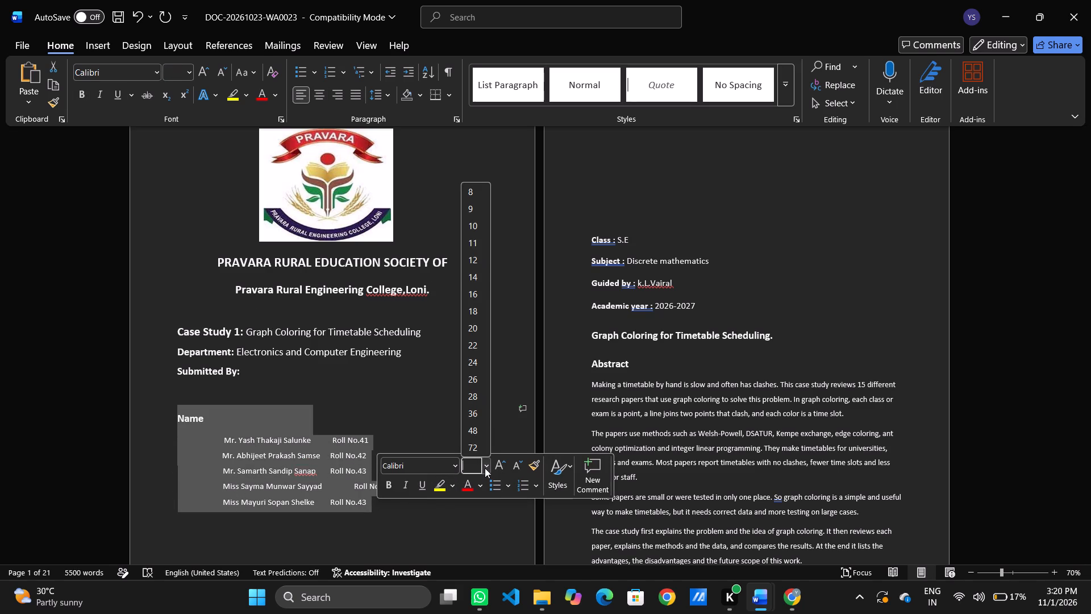
pyautogui.click(476, 280)
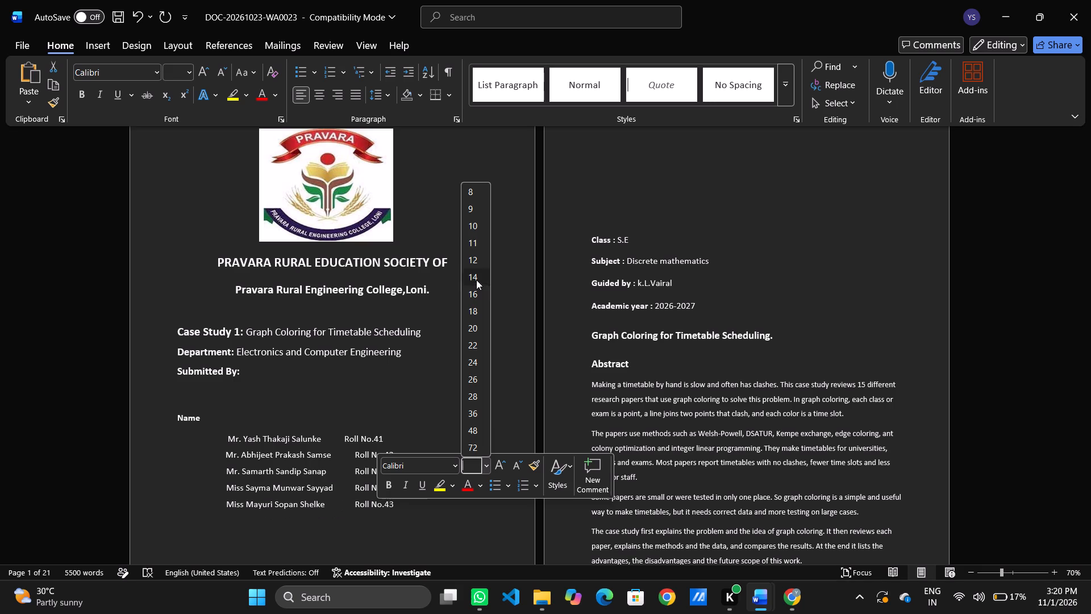
# Set the "Name" heading above the student list to font size 16.
pyautogui.moveTo(332, 377); pyautogui.dragTo(229, 412)
pyautogui.doubleClick(229, 412)
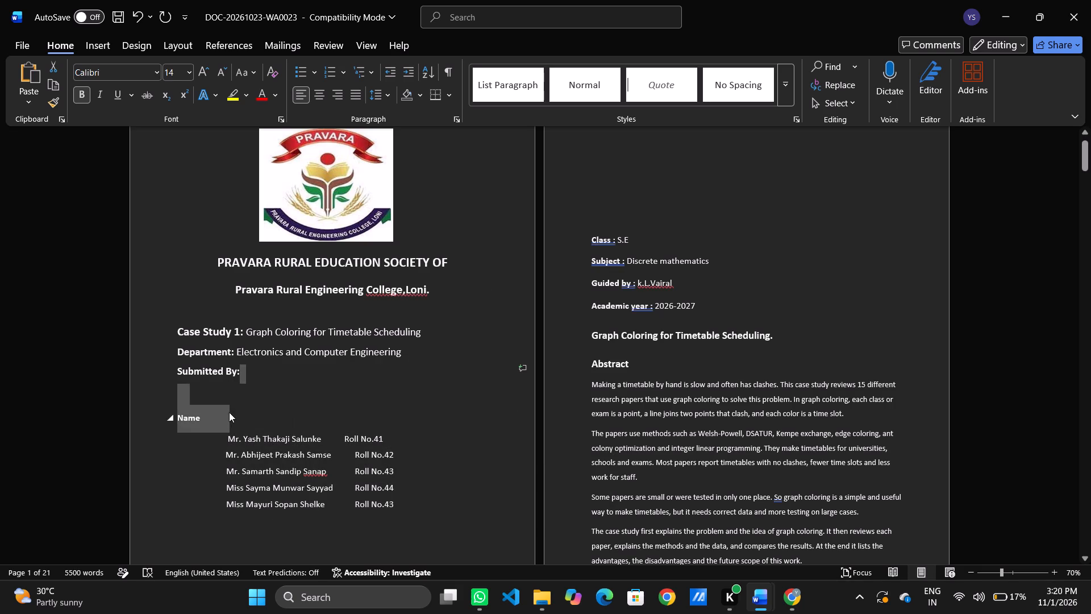
pyautogui.click(339, 361)
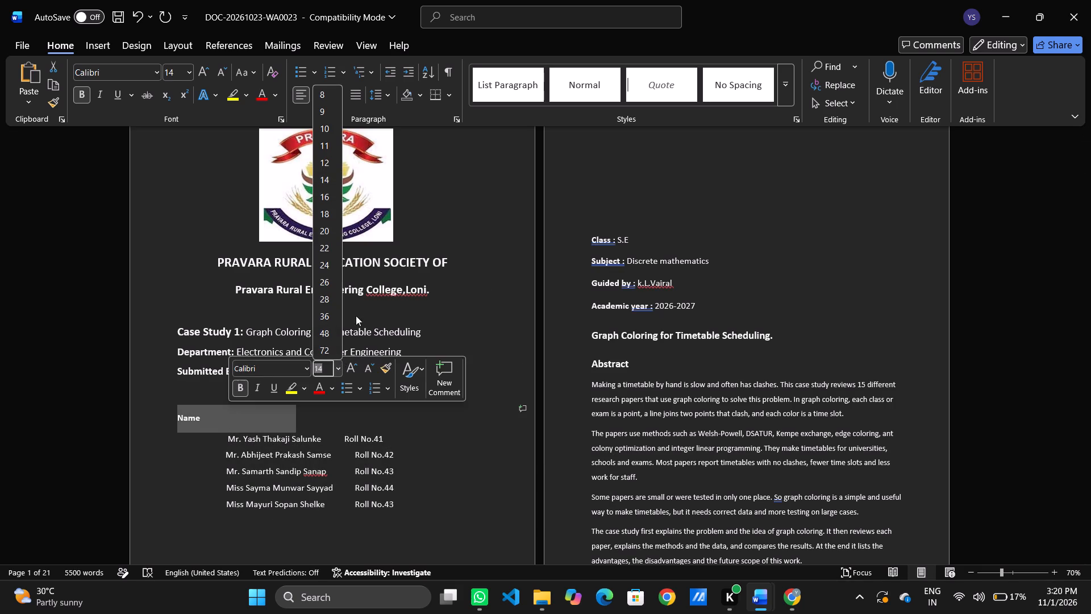
pyautogui.click(324, 203)
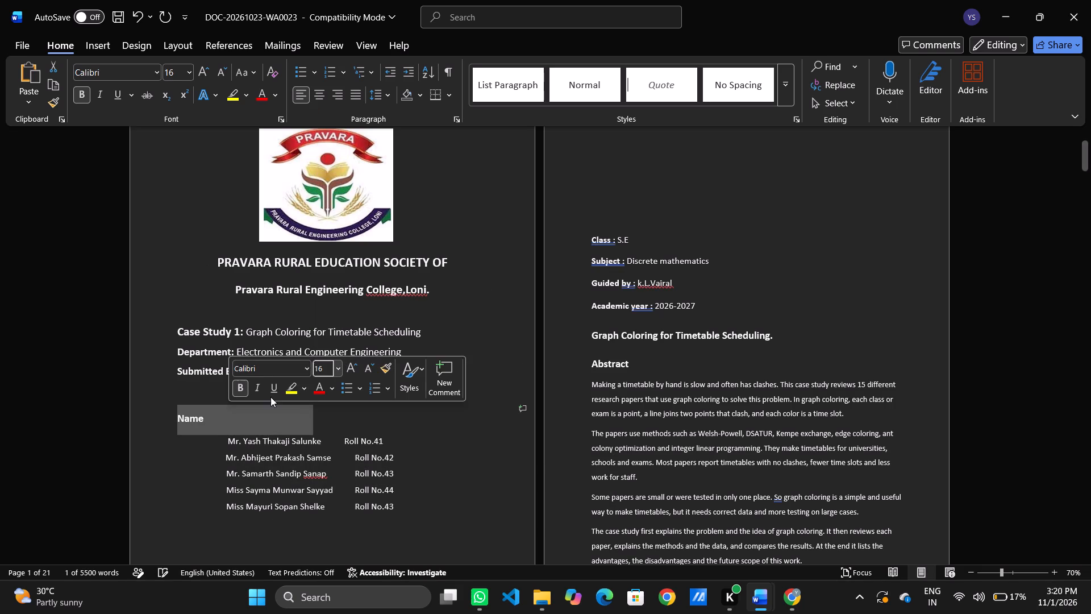
pyautogui.moveTo(324, 403); pyautogui.dragTo(334, 411)
pyautogui.click(334, 411)
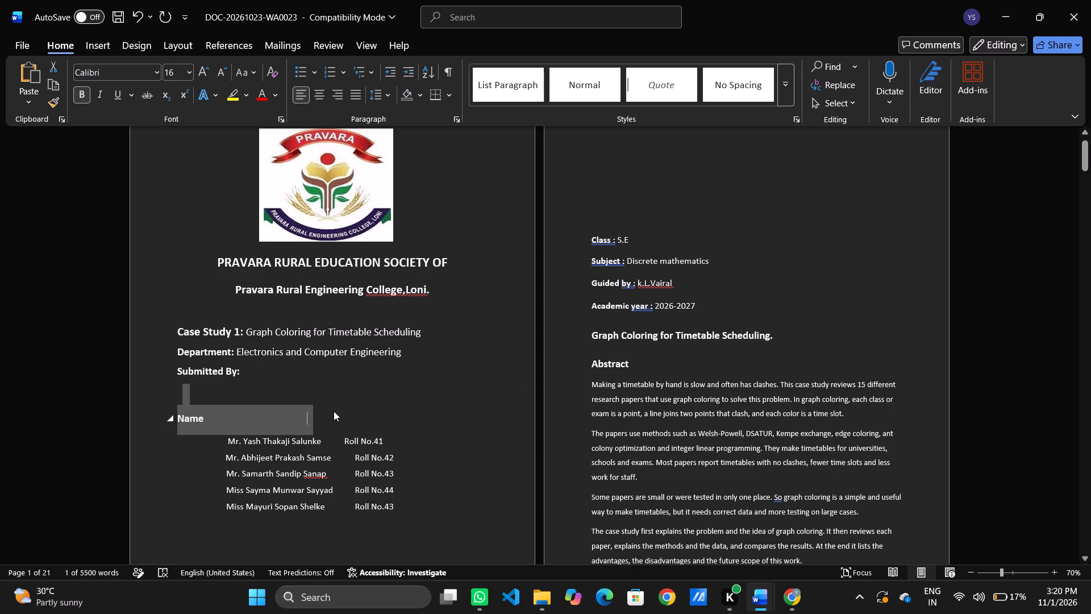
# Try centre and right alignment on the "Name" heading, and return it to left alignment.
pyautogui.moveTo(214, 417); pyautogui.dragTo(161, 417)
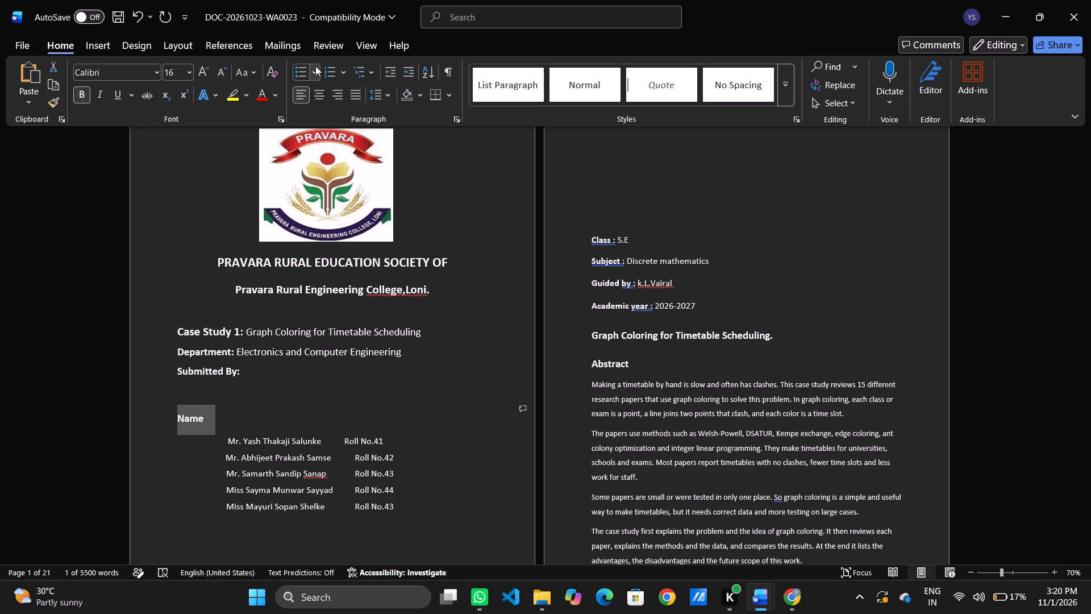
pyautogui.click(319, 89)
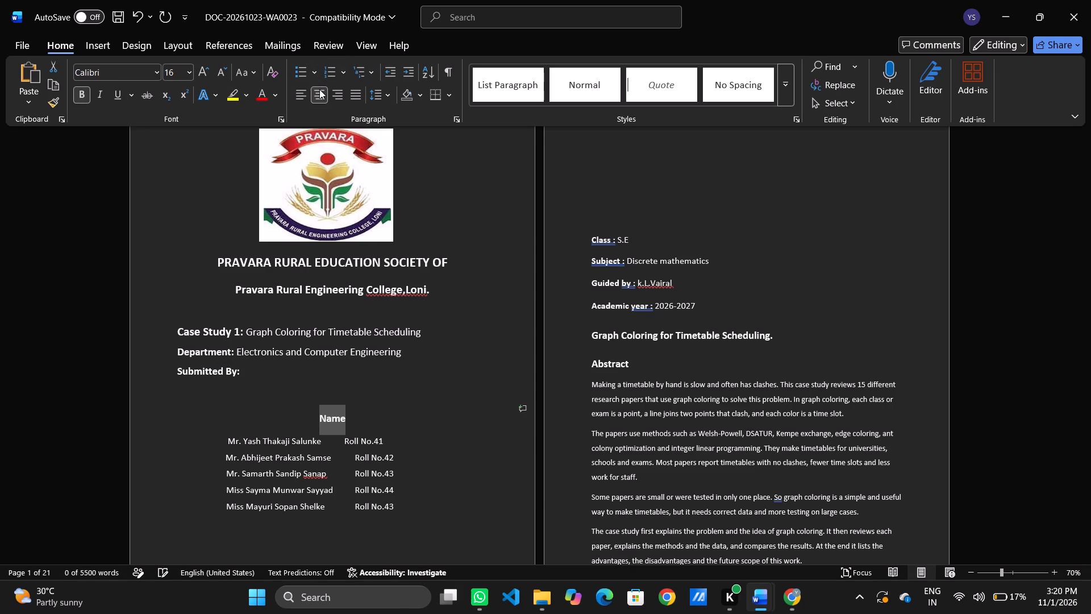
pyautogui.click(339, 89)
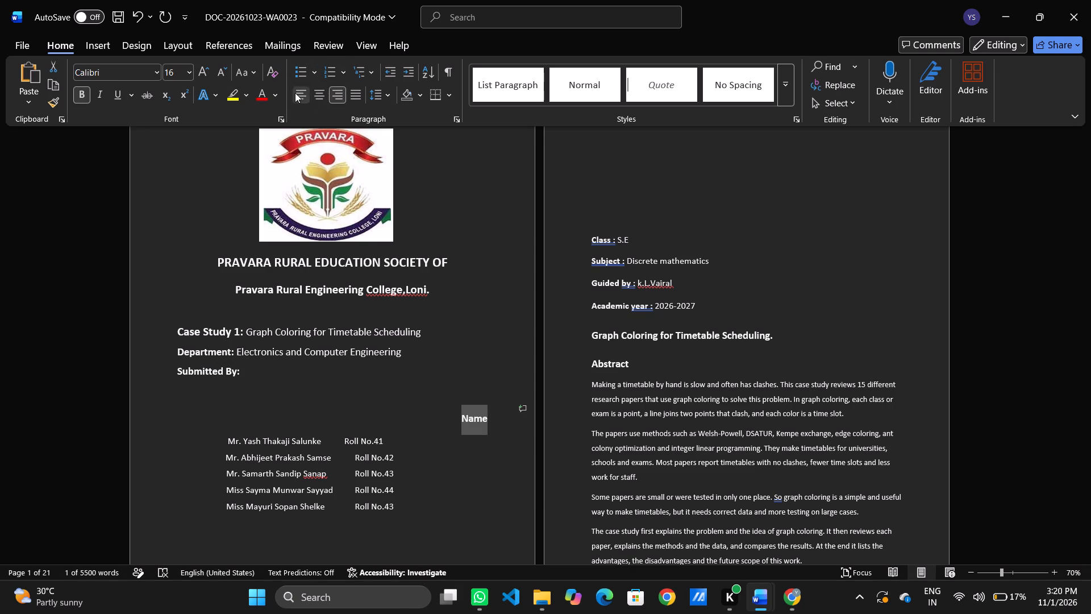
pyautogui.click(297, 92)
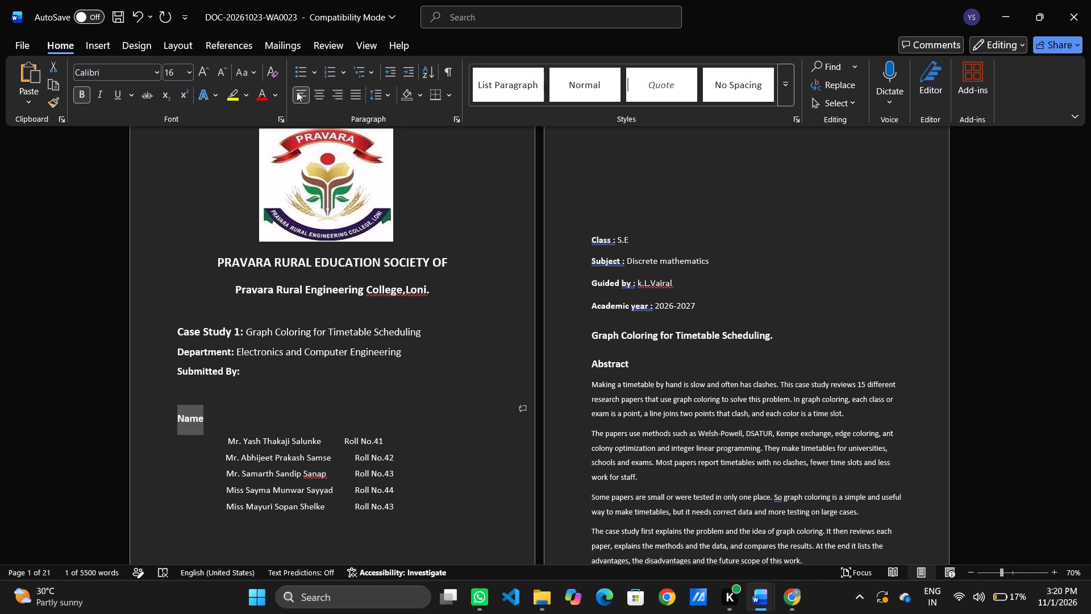
# Indent the "Name" heading with spaces so it lines up with the start of the student names below.
pyautogui.click(231, 437)
pyautogui.click(177, 416)
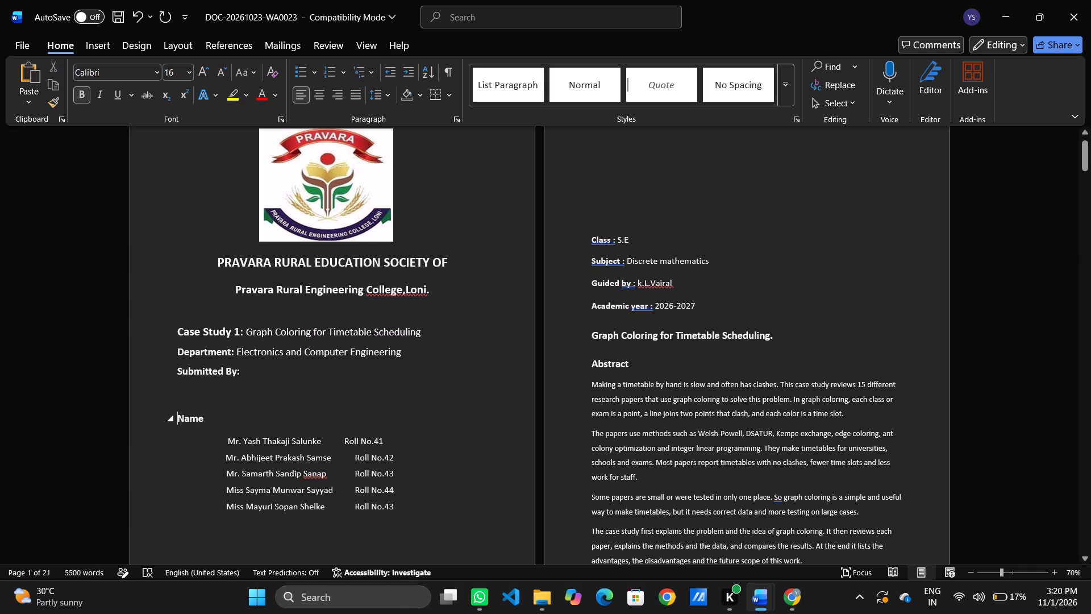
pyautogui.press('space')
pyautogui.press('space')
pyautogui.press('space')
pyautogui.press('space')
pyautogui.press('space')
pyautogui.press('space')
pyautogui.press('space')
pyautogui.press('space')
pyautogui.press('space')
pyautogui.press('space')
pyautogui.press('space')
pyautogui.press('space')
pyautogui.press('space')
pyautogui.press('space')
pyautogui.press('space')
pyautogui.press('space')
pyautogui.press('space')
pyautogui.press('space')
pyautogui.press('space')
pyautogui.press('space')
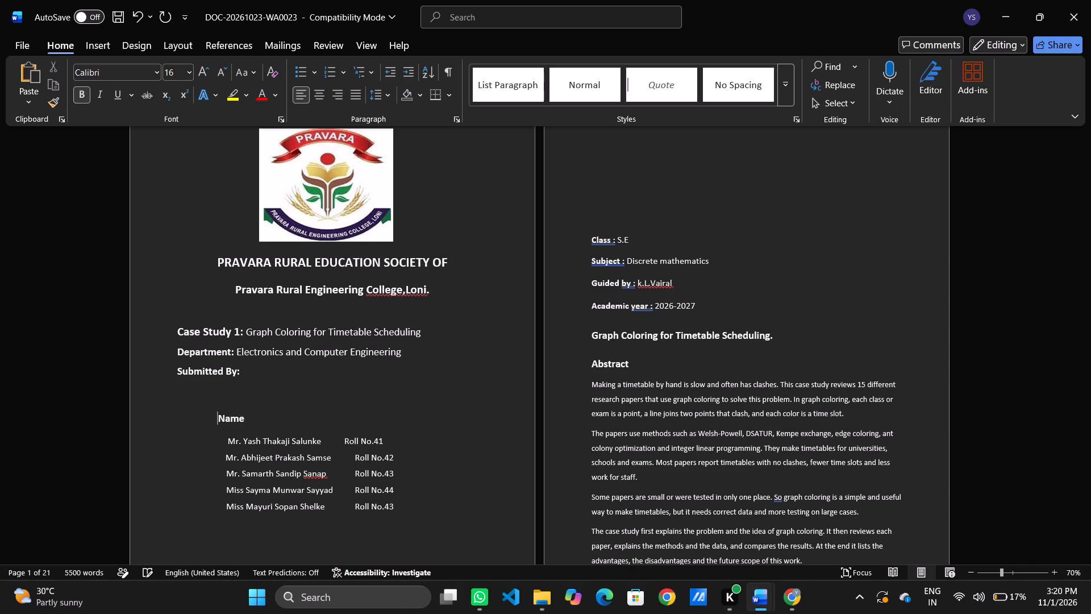
pyautogui.click(272, 421)
pyautogui.click(239, 416)
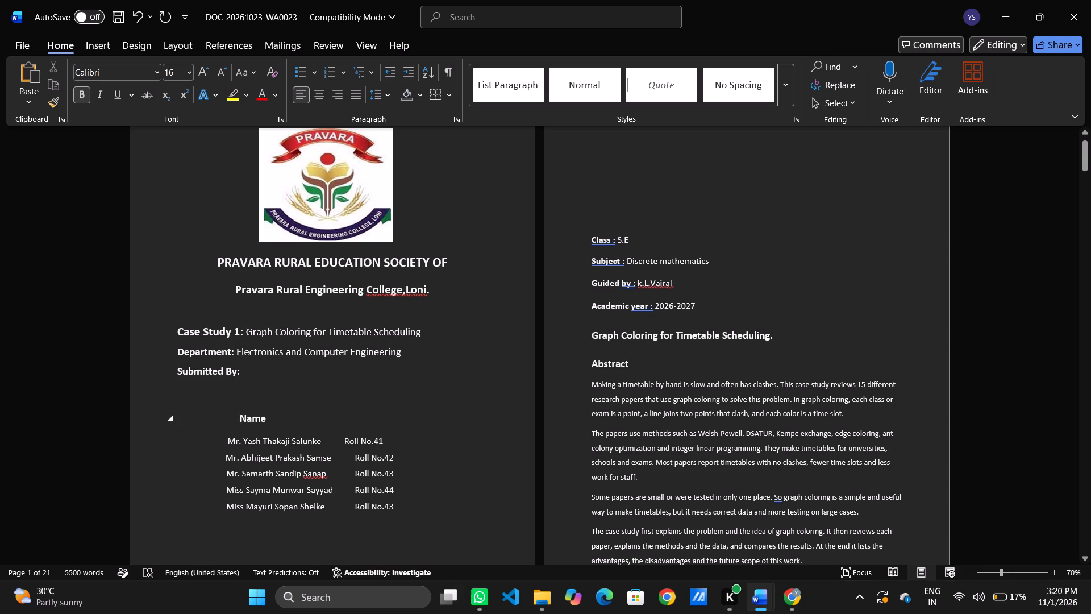
pyautogui.press('BackSpace')
pyautogui.press('BackSpace')
pyautogui.press('BackSpace')
pyautogui.press('BackSpace')
pyautogui.press('BackSpace')
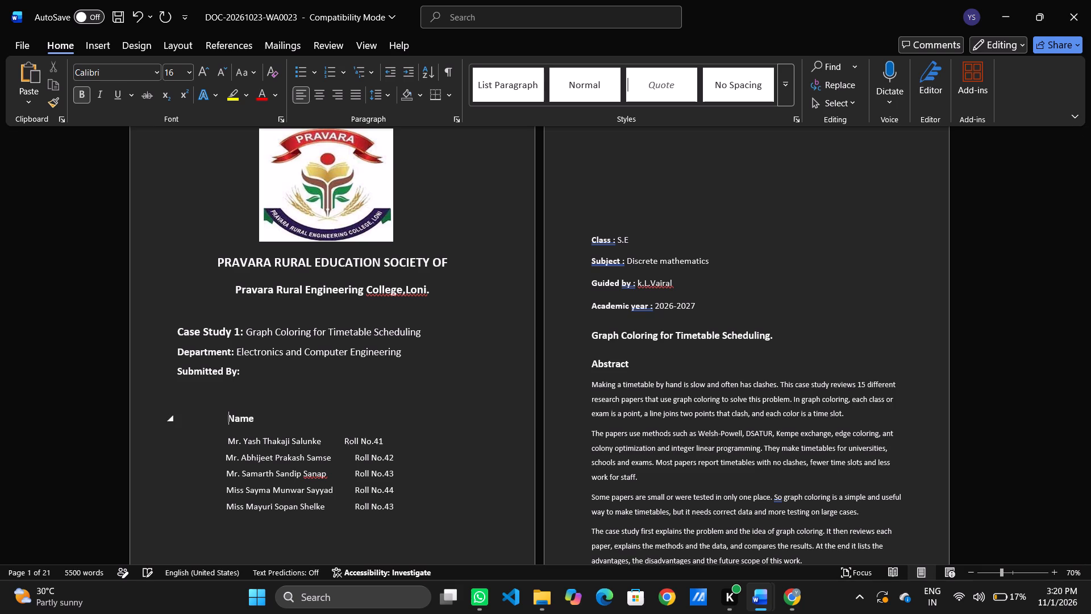
# Change the "Name" heading to "Names:".
pyautogui.click(272, 415)
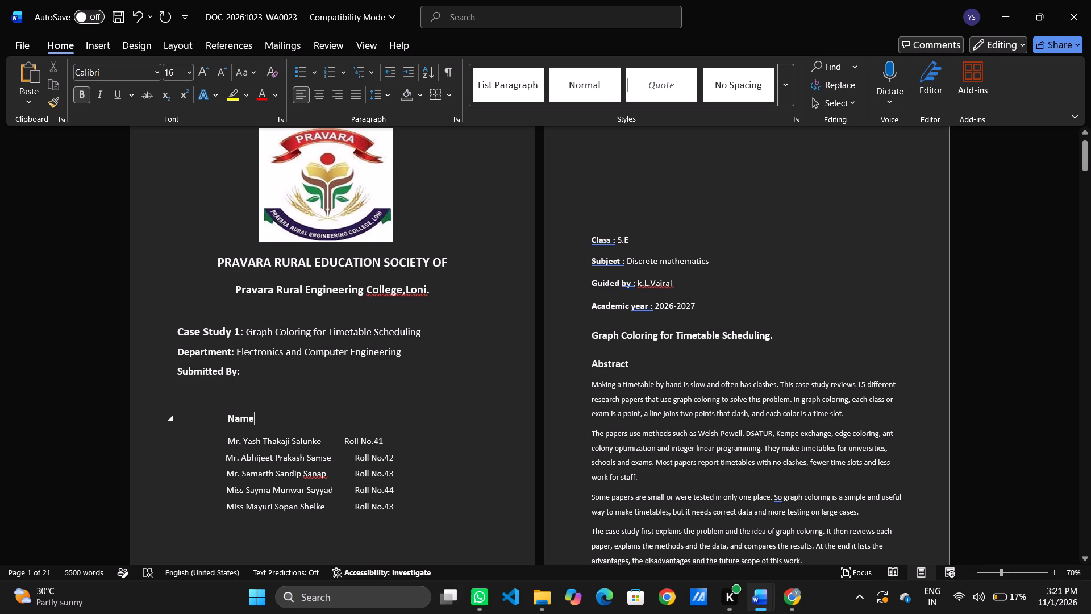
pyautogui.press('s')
pyautogui.hotkey('shift', '"')
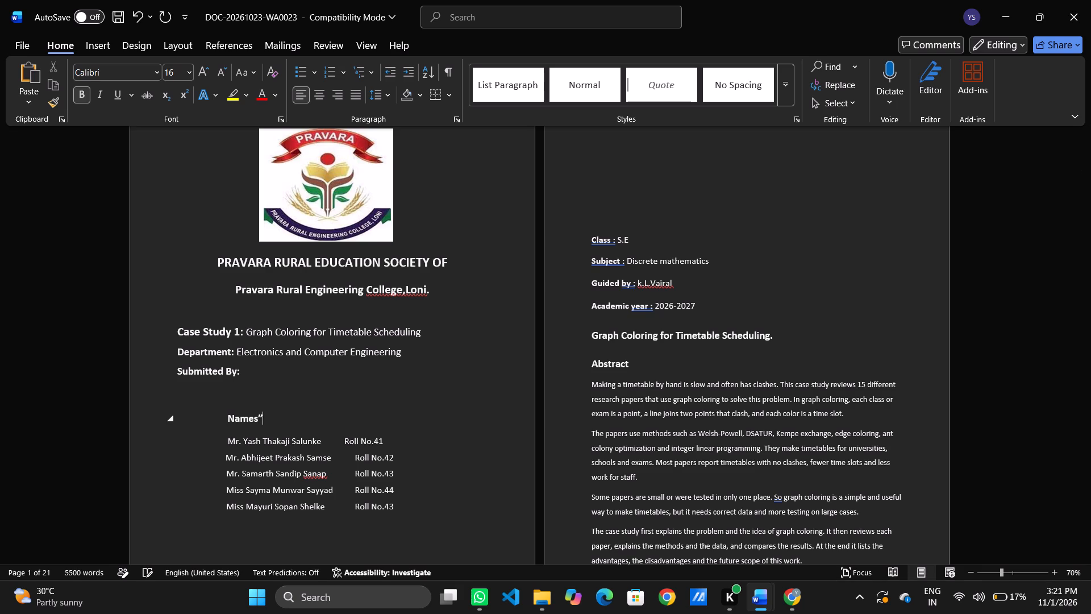
pyautogui.press('BackSpace')
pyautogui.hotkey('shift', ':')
# Add a "Roll No" column heading on the "Names:" line, spaced over above the roll numbers.
pyautogui.click(351, 422)
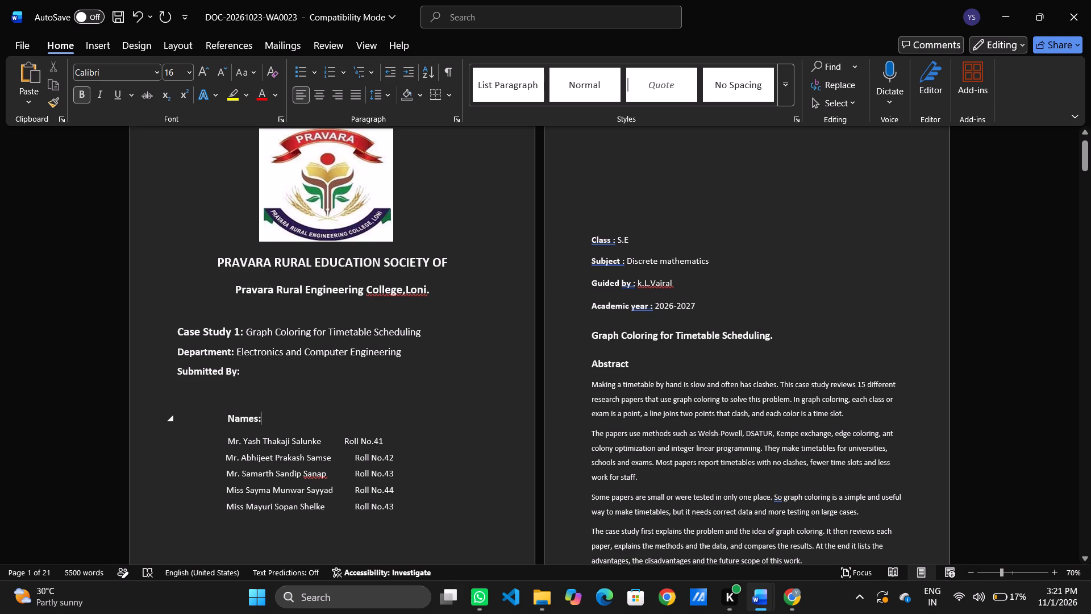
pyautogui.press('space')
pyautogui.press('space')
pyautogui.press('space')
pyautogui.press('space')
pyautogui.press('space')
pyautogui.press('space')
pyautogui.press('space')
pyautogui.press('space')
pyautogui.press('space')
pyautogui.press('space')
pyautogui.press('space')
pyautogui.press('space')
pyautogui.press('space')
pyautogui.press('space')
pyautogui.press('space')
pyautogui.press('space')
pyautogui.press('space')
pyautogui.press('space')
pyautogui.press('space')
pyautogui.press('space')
pyautogui.press('BackSpace')
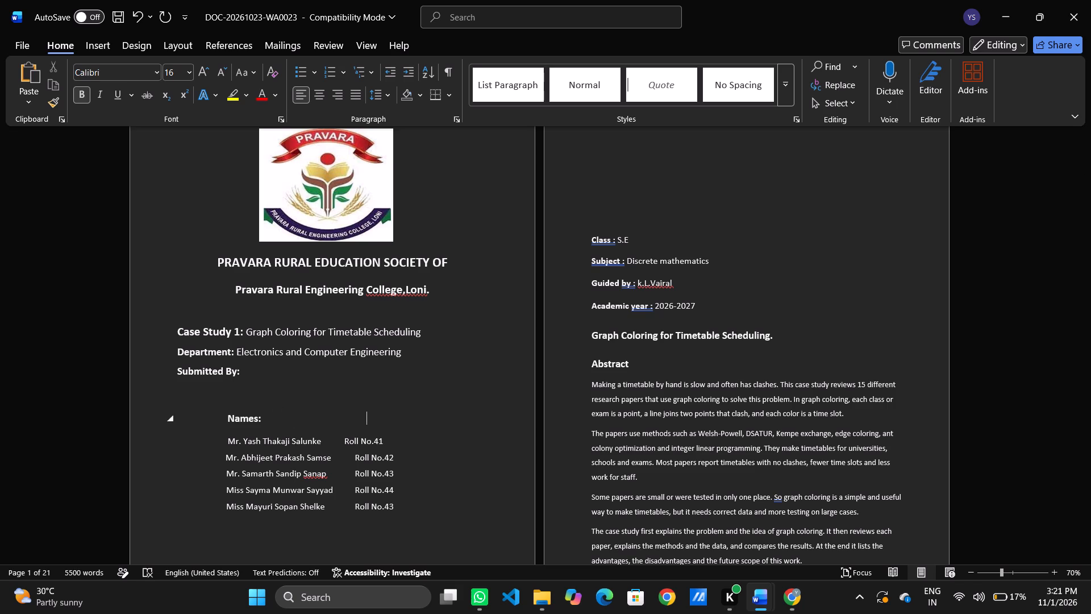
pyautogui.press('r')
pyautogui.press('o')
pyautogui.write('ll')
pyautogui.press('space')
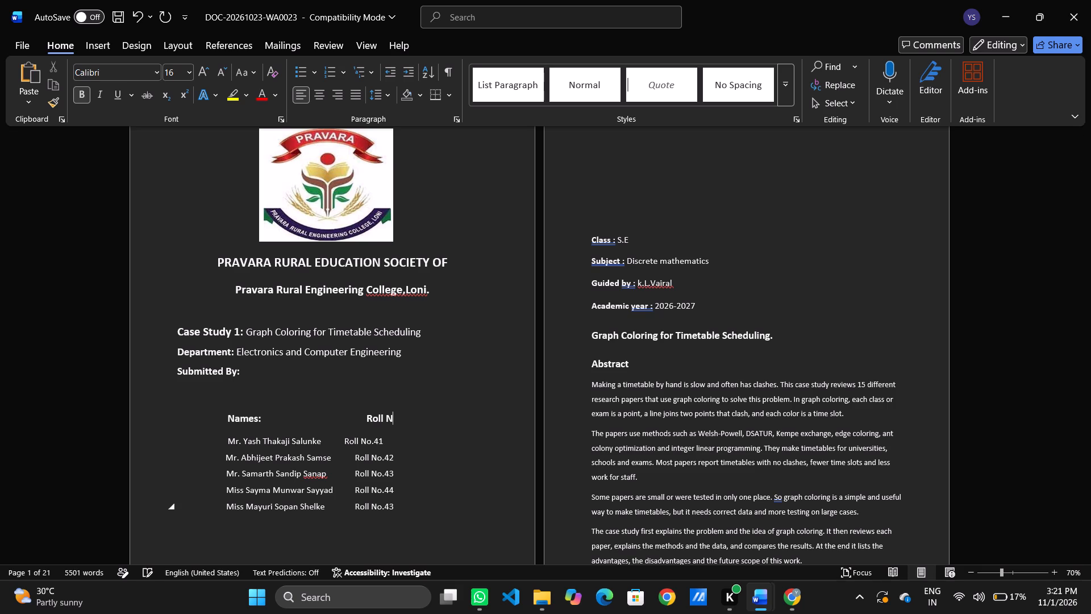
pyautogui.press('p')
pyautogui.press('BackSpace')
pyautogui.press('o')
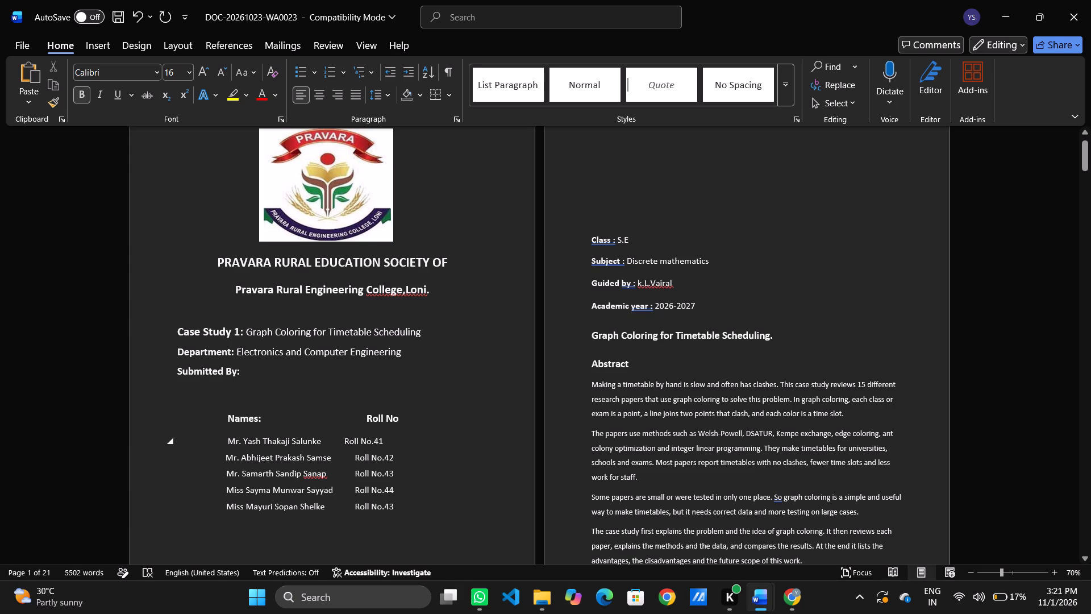
# Delete the "Roll No.41" entry beside the first student's name.
pyautogui.moveTo(339, 437); pyautogui.dragTo(388, 438)
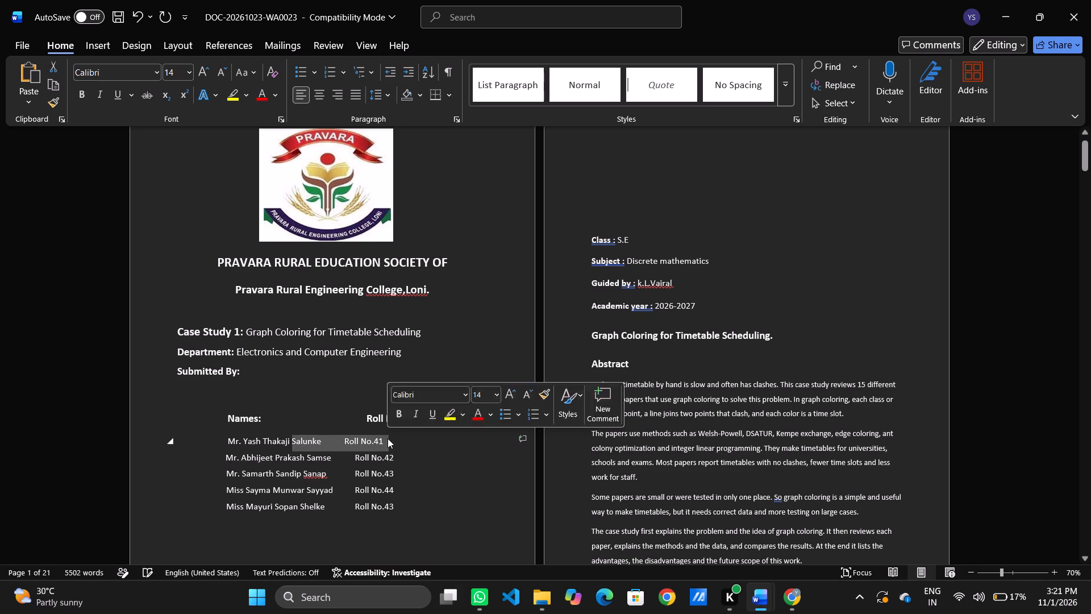
pyautogui.click(388, 438)
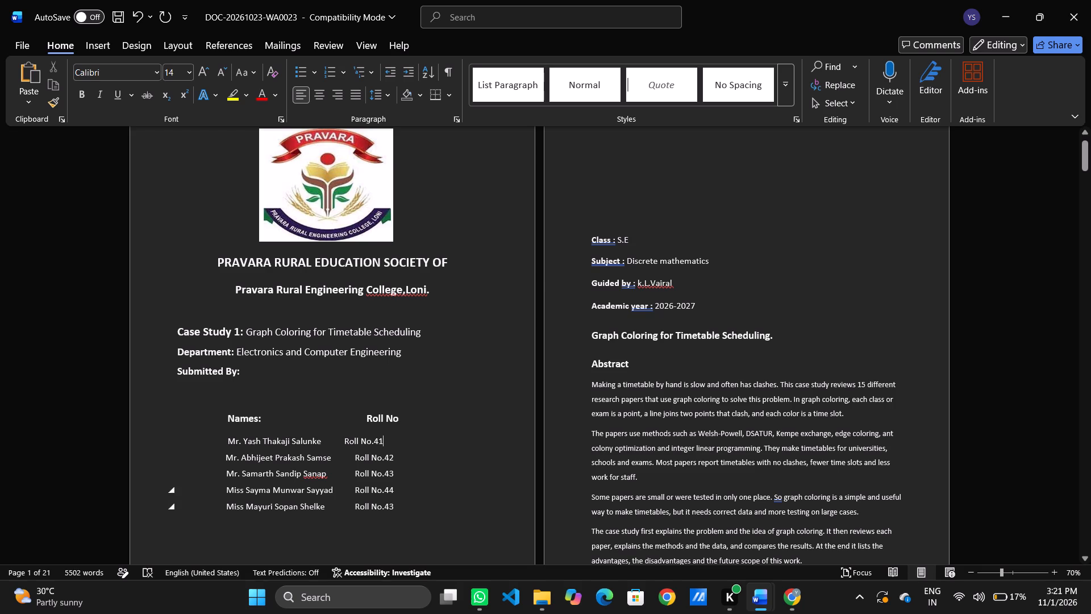
pyautogui.press('BackSpace')
pyautogui.press('BackSpace')
pyautogui.press('BackSpace')
pyautogui.press('BackSpace')
pyautogui.press('BackSpace')
pyautogui.press('BackSpace')
pyautogui.press('BackSpace')
pyautogui.press('BackSpace')
pyautogui.press('BackSpace')
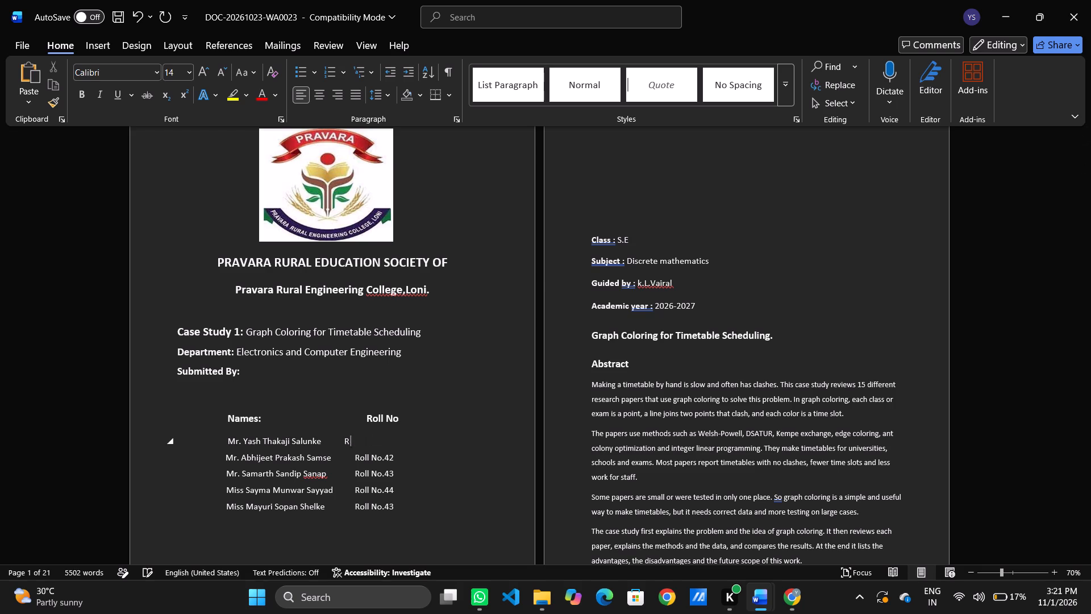
pyautogui.click(396, 439)
pyautogui.press('BackSpace')
pyautogui.moveTo(396, 439); pyautogui.dragTo(386, 449)
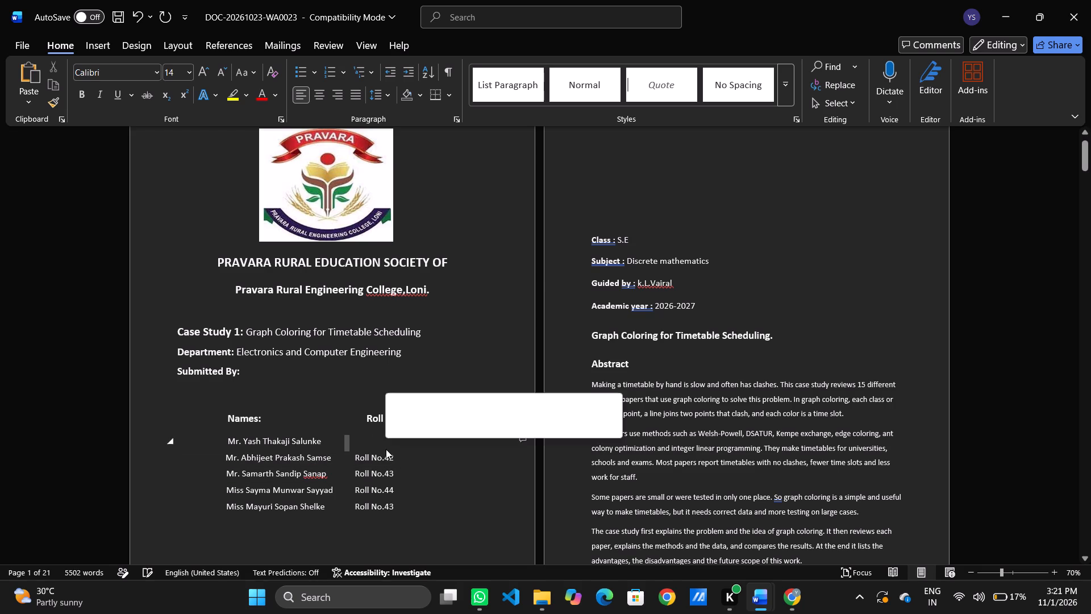
# Delete the roll number entries from the remaining student rows below the "Roll No" heading.
pyautogui.click(431, 468)
pyautogui.press('BackSpace')
pyautogui.press('BackSpace')
pyautogui.press('BackSpace')
pyautogui.press('BackSpace')
pyautogui.press('BackSpace')
pyautogui.press('BackSpace')
pyautogui.press('BackSpace')
pyautogui.press('BackSpace')
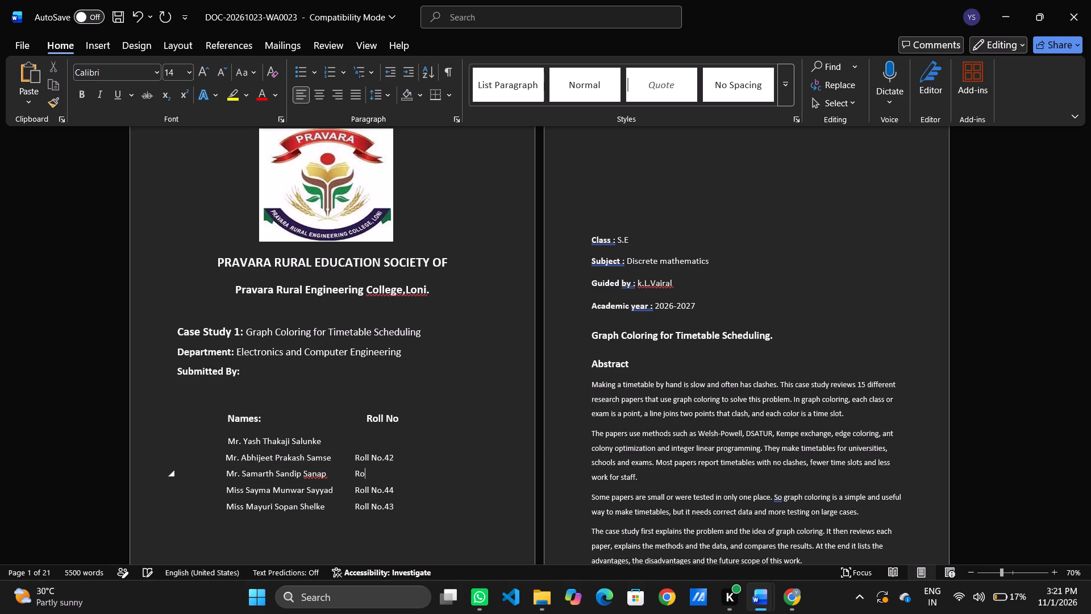
# Delete the rest of the third student's roll number entry and the "Roll No.42" entry in the second student's row.
pyautogui.press('BackSpace')
pyautogui.press('BackSpace')
pyautogui.click(419, 450)
pyautogui.press('BackSpace')
pyautogui.click(409, 462)
pyautogui.press('BackSpace')
pyautogui.press('BackSpace')
pyautogui.press('BackSpace')
pyautogui.press('BackSpace')
pyautogui.press('BackSpace')
pyautogui.press('BackSpace')
pyautogui.press('BackSpace')
pyautogui.press('BackSpace')
pyautogui.press('BackSpace')
pyautogui.press('BackSpace')
# Delete the "Roll No.44" entry from the fourth student's row.
pyautogui.click(410, 494)
pyautogui.press('BackSpace')
pyautogui.press('BackSpace')
pyautogui.press('BackSpace')
pyautogui.press('BackSpace')
pyautogui.press('BackSpace')
pyautogui.press('BackSpace')
pyautogui.press('BackSpace')
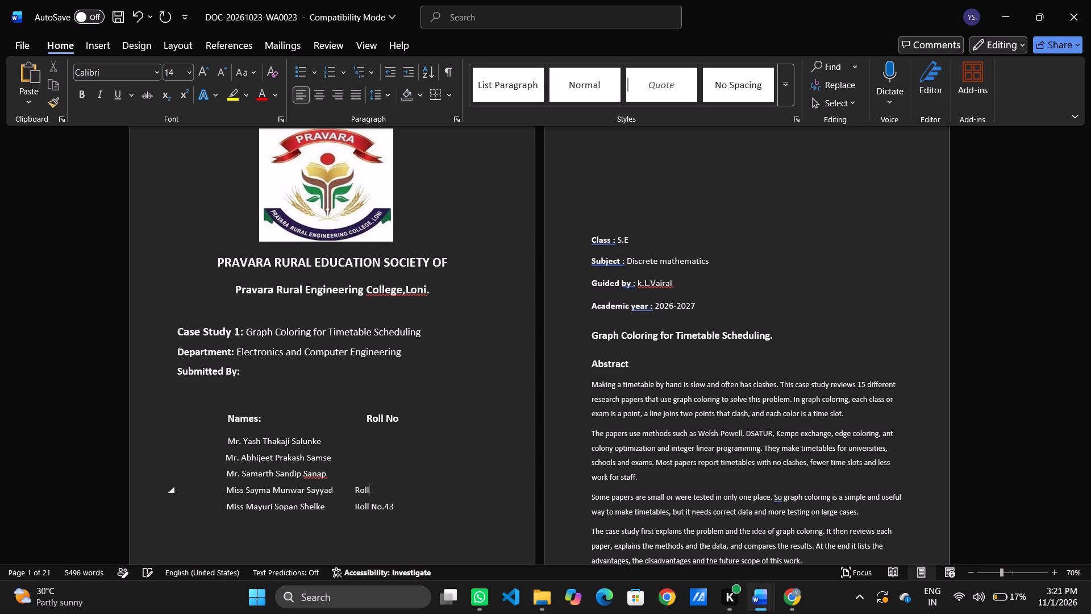
pyautogui.press('BackSpace')
pyautogui.press('BackSpace')
pyautogui.press('BackSpace')
pyautogui.press('BackSpace')
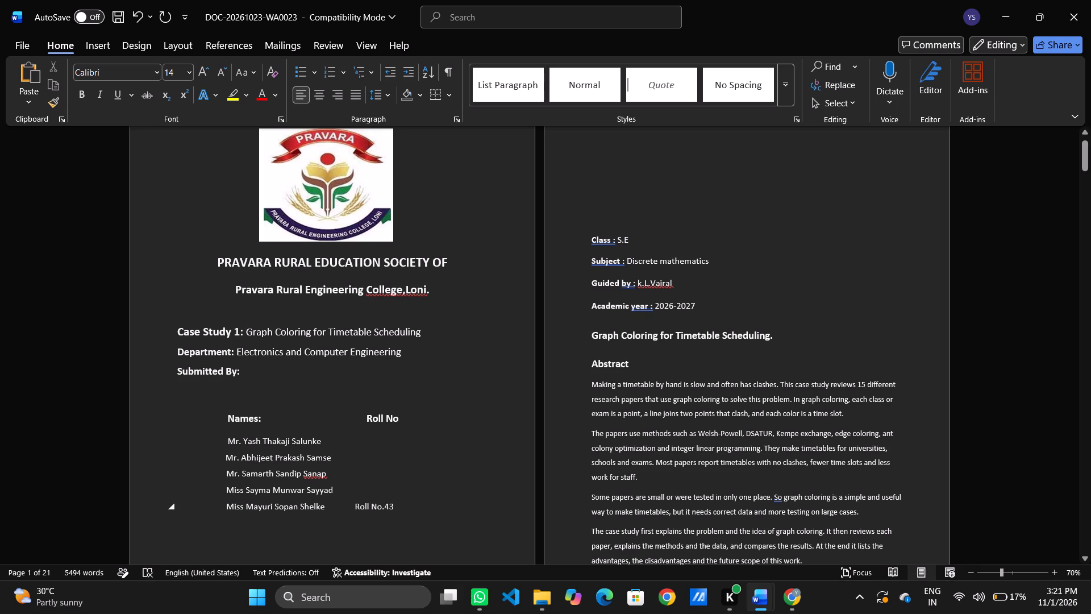
# Delete the "Roll No.43" entry from the last student's row.
pyautogui.click(407, 506)
pyautogui.press('BackSpace')
pyautogui.press('BackSpace')
pyautogui.press('BackSpace')
pyautogui.press('BackSpace')
pyautogui.press('BackSpace')
pyautogui.press('BackSpace')
pyautogui.press('BackSpace')
pyautogui.press('BackSpace')
pyautogui.press('BackSpace')
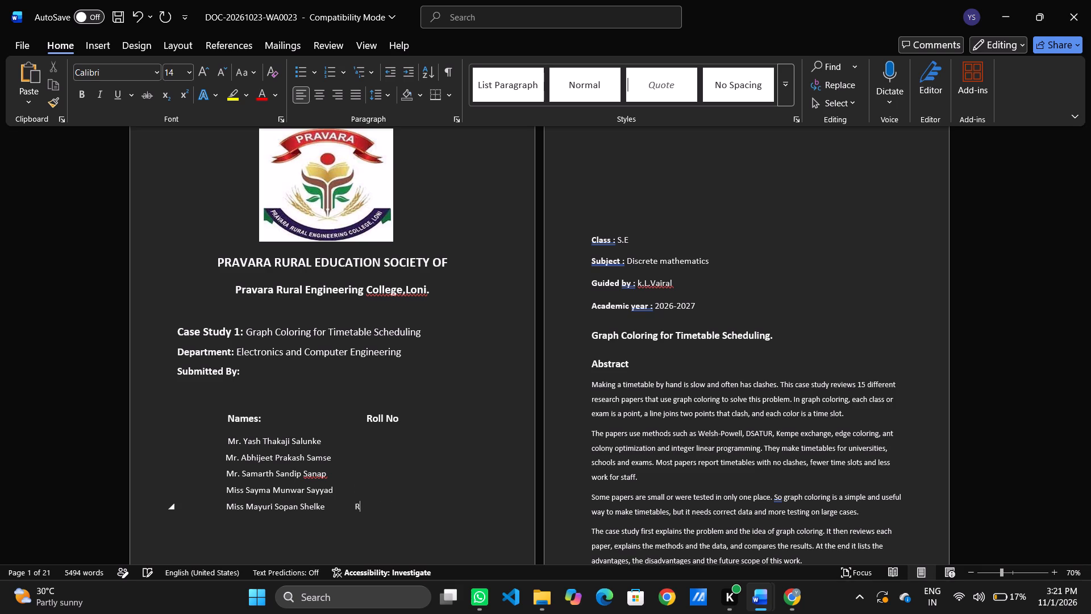
pyautogui.press('BackSpace')
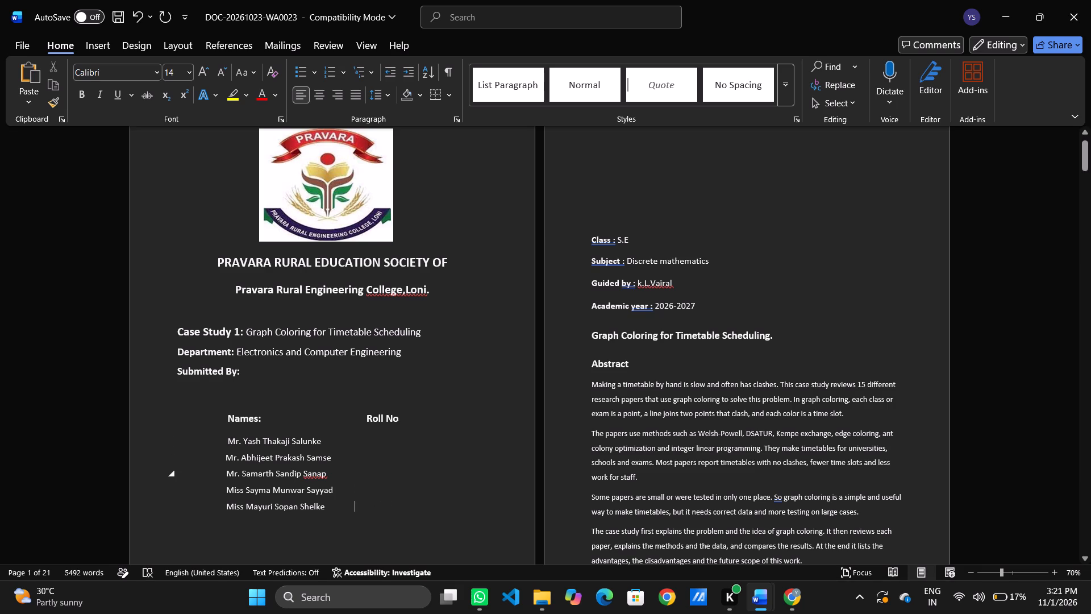
# Replace the third student's name after "Mr." with the new group member's full name.
pyautogui.click(328, 473)
pyautogui.moveTo(328, 473); pyautogui.dragTo(240, 468)
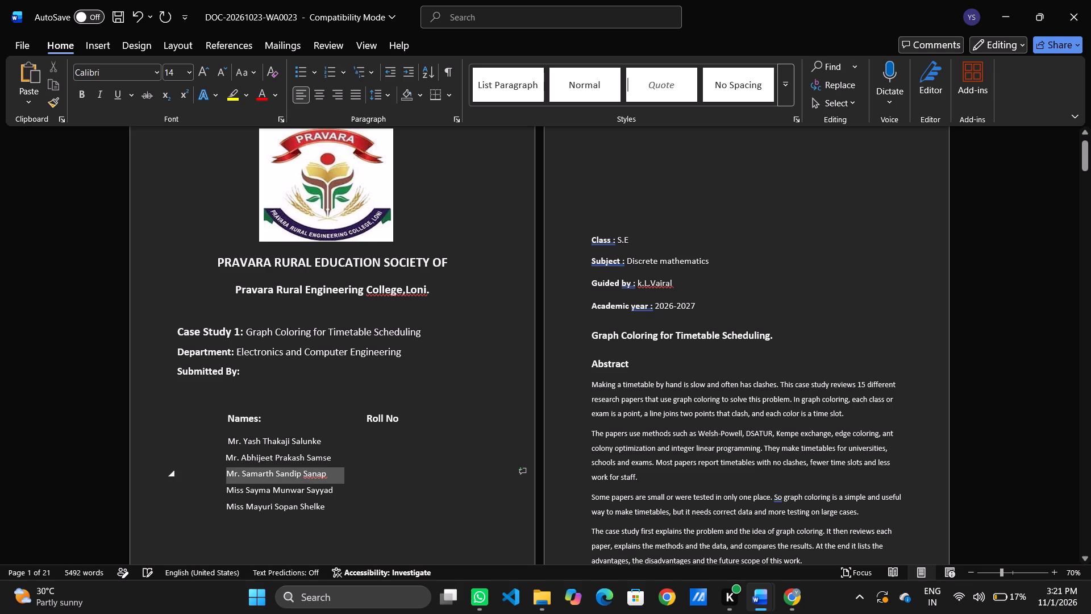
pyautogui.moveTo(240, 468); pyautogui.dragTo(244, 470)
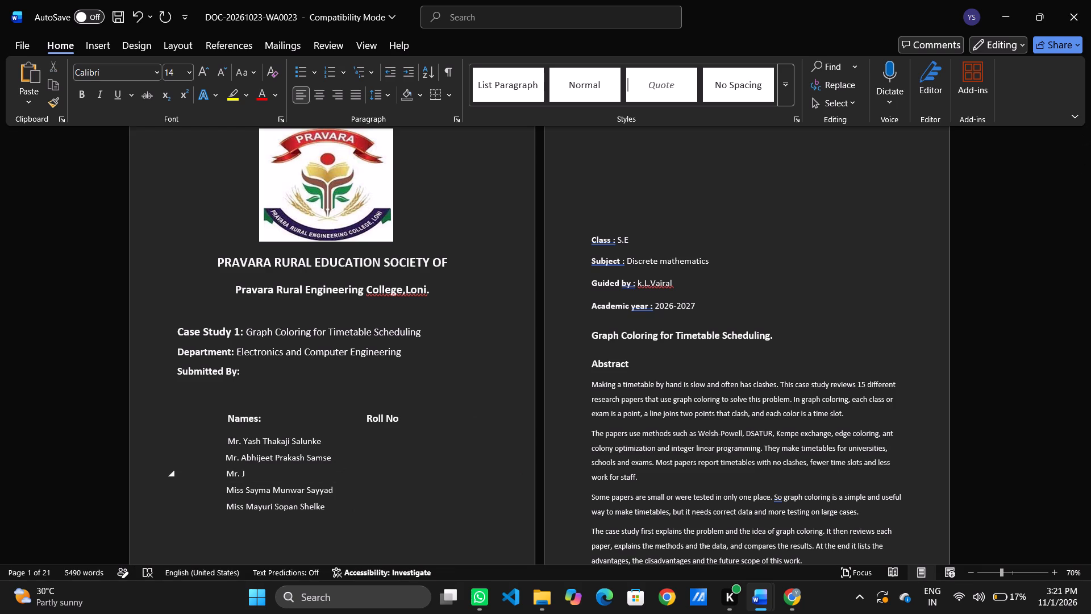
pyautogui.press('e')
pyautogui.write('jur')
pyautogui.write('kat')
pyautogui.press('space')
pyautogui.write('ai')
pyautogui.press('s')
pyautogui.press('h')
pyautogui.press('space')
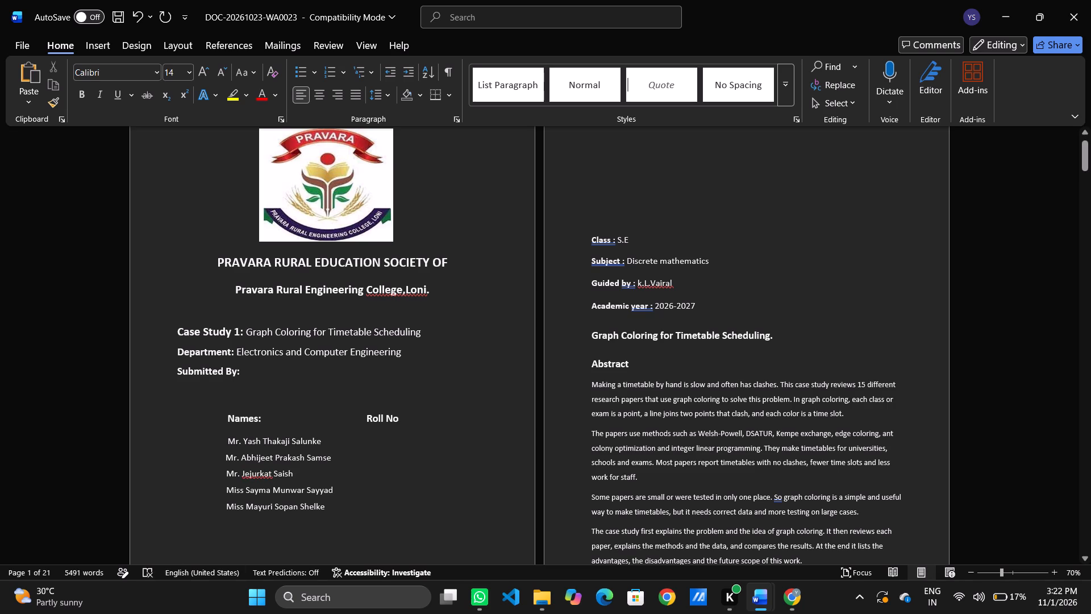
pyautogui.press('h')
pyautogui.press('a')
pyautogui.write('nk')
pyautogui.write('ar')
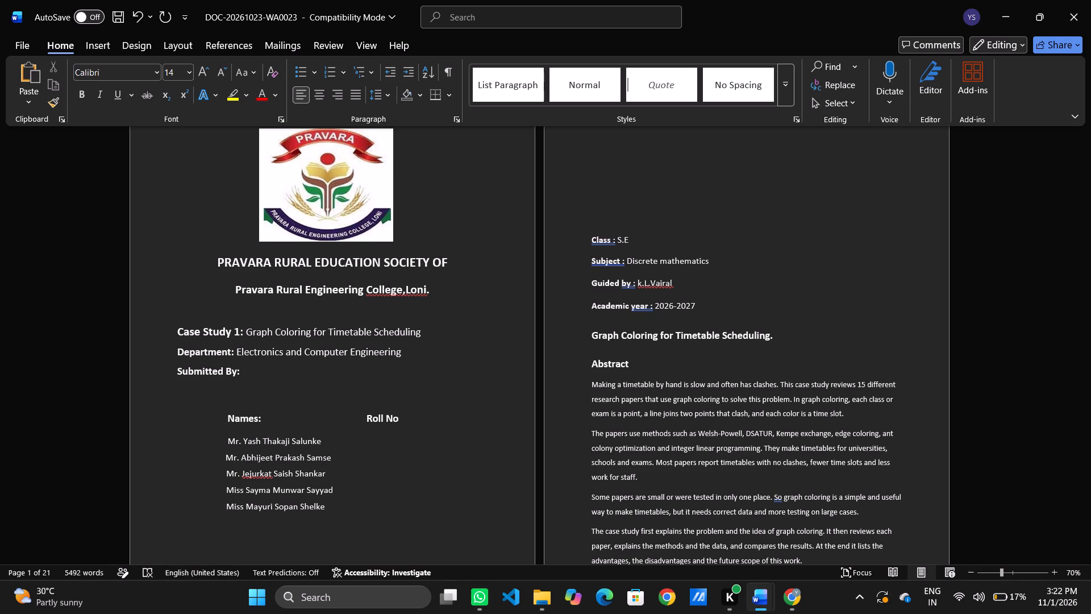
# Correct the spelling of the third student's surname by changing its last letter to "r".
pyautogui.click(269, 475)
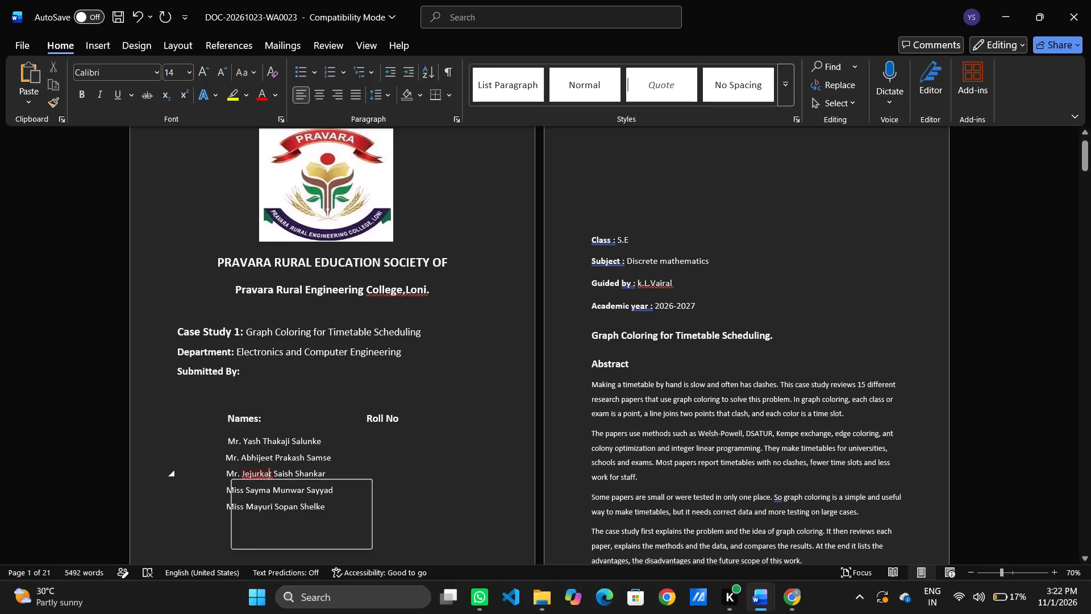
pyautogui.click(270, 474)
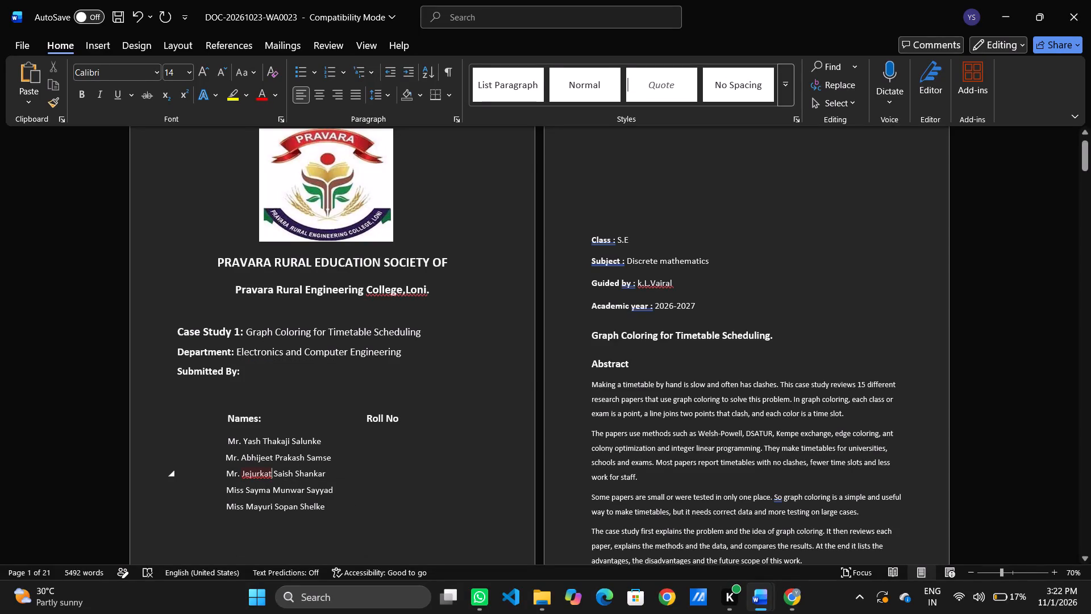
pyautogui.press('BackSpace')
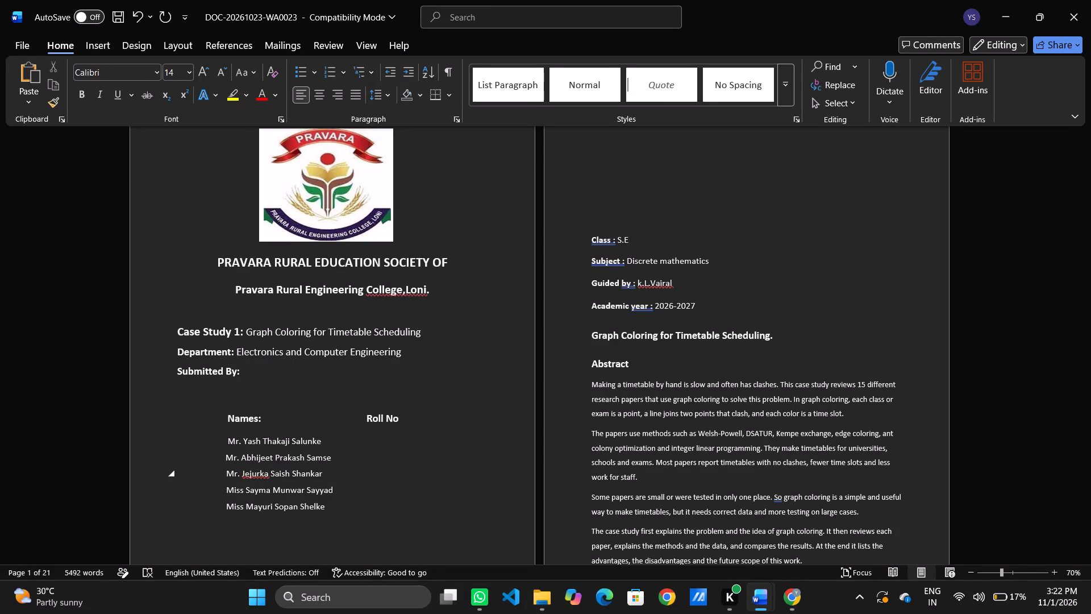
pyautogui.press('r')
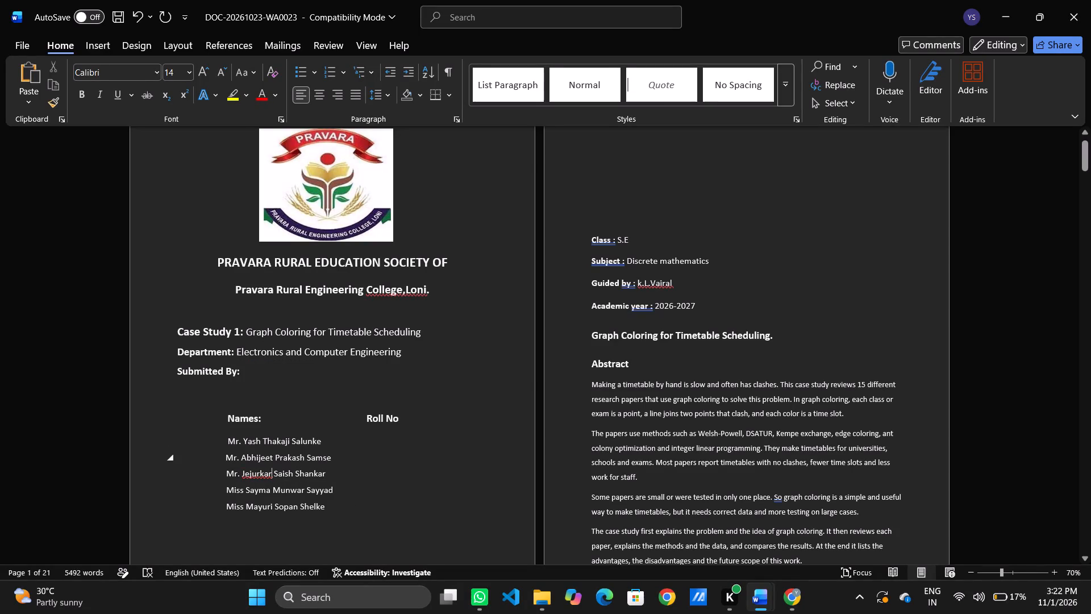
# Select the fourth student's name after "Miss" for replacement.
pyautogui.moveTo(338, 488); pyautogui.dragTo(324, 487)
pyautogui.moveTo(324, 487); pyautogui.dragTo(253, 489)
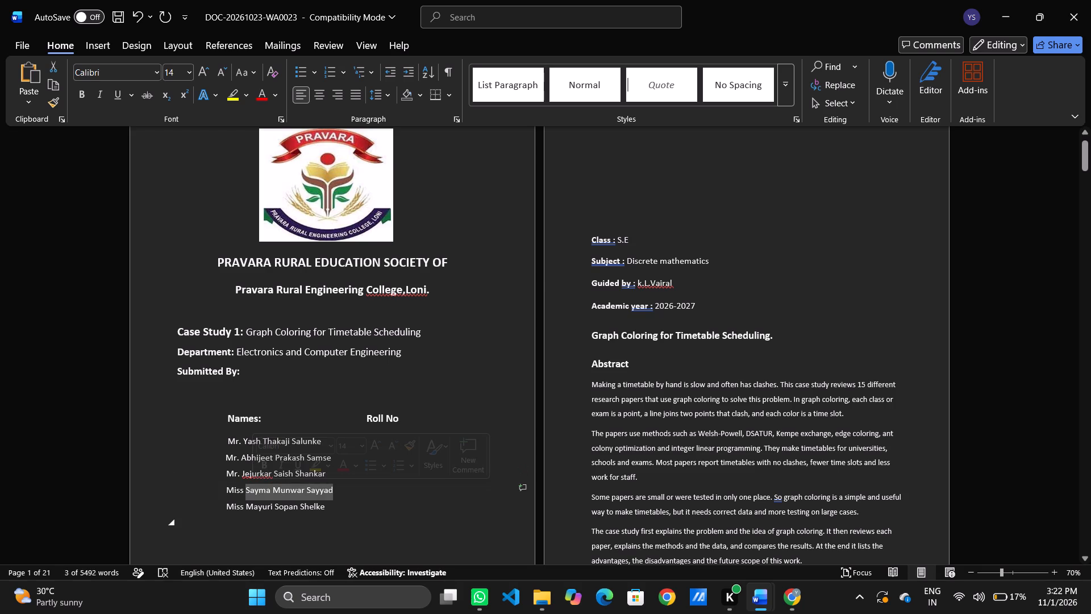
# Replace the fourth student's name with the new student's surname and first name, keeping the title "Miss".
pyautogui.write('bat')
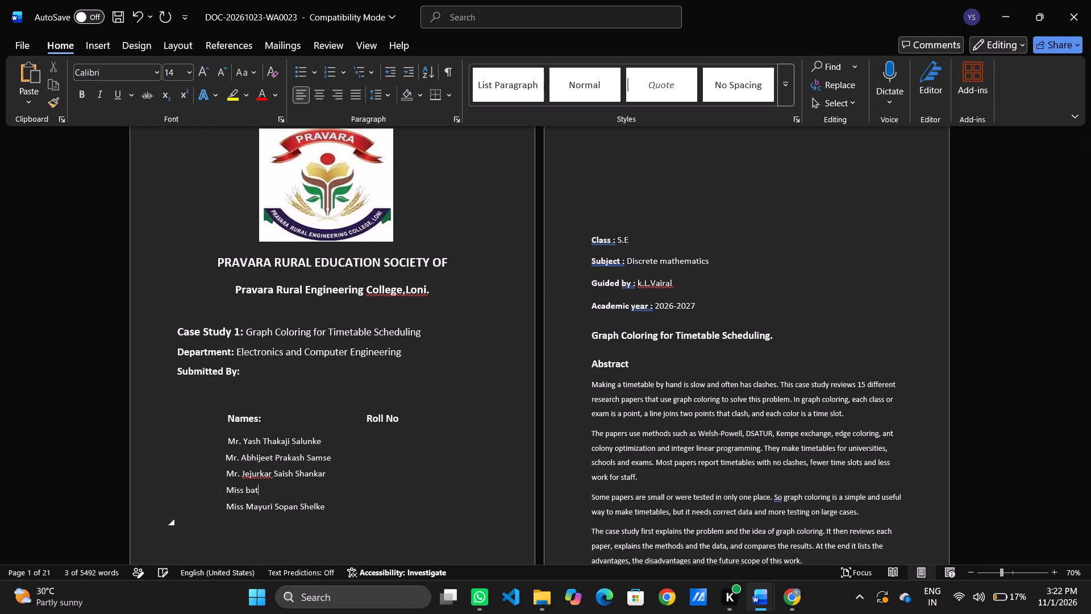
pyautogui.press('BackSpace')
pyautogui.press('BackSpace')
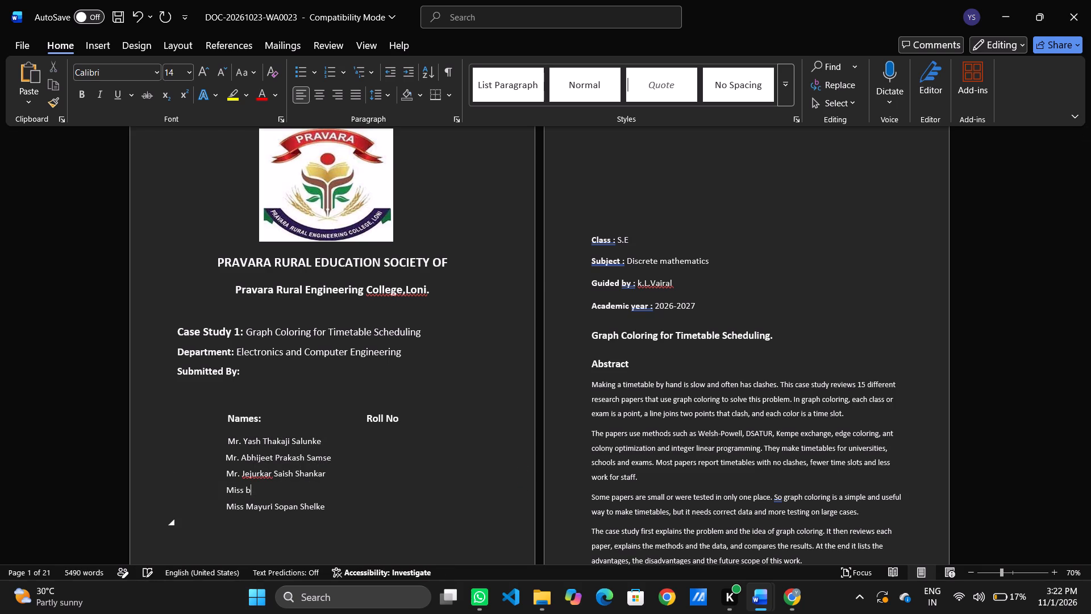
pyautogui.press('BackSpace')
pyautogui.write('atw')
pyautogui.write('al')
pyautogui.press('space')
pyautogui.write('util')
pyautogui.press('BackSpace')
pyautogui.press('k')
# Replace the fifth student's name with the new student's surname and first name, keeping the title "Miss".
pyautogui.moveTo(330, 501); pyautogui.dragTo(312, 511)
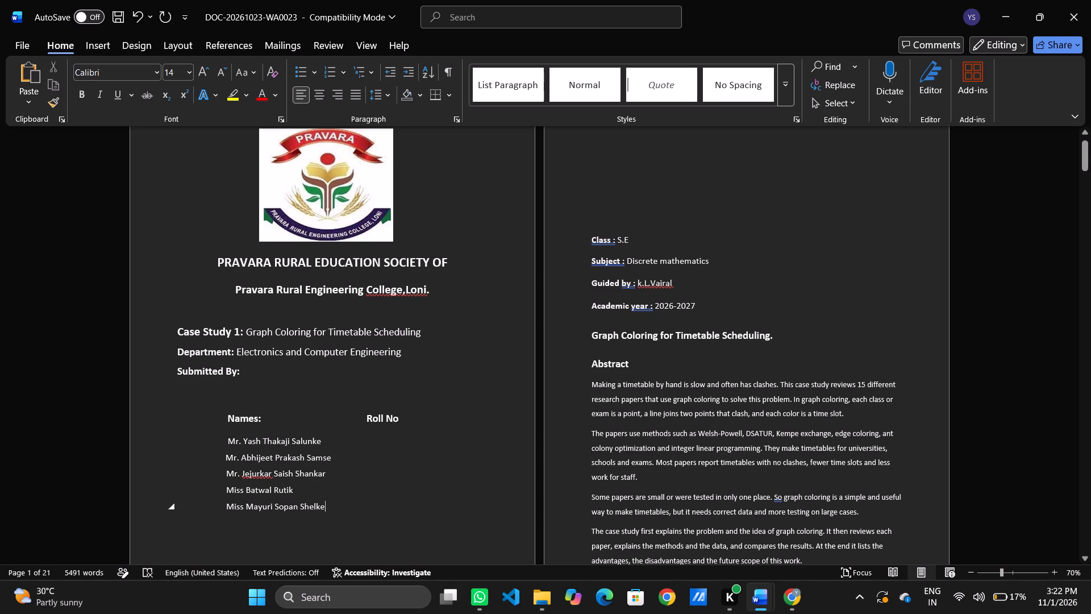
pyautogui.moveTo(312, 511); pyautogui.dragTo(263, 507)
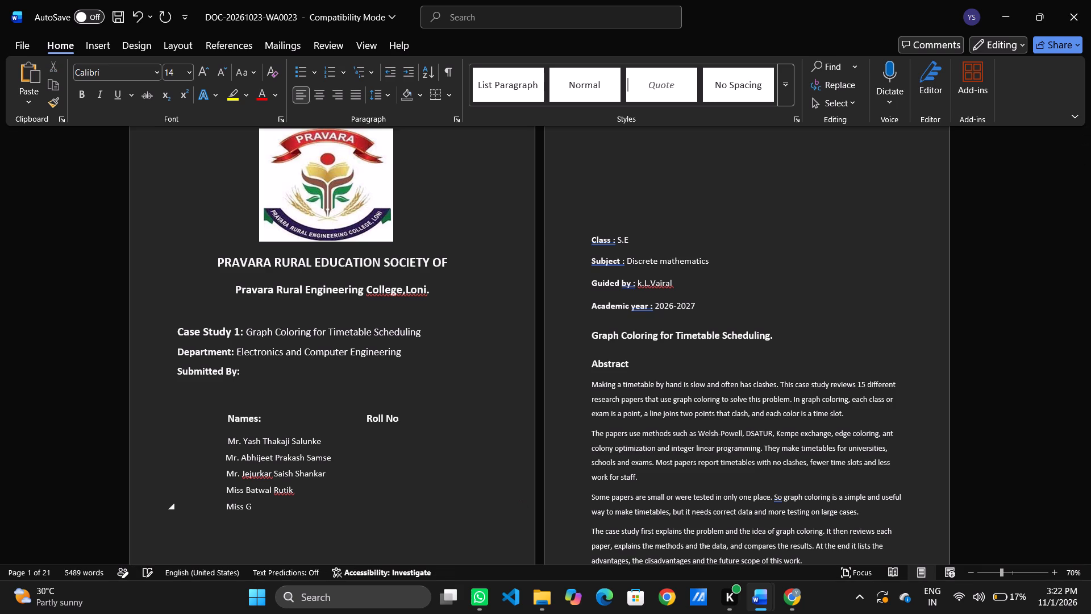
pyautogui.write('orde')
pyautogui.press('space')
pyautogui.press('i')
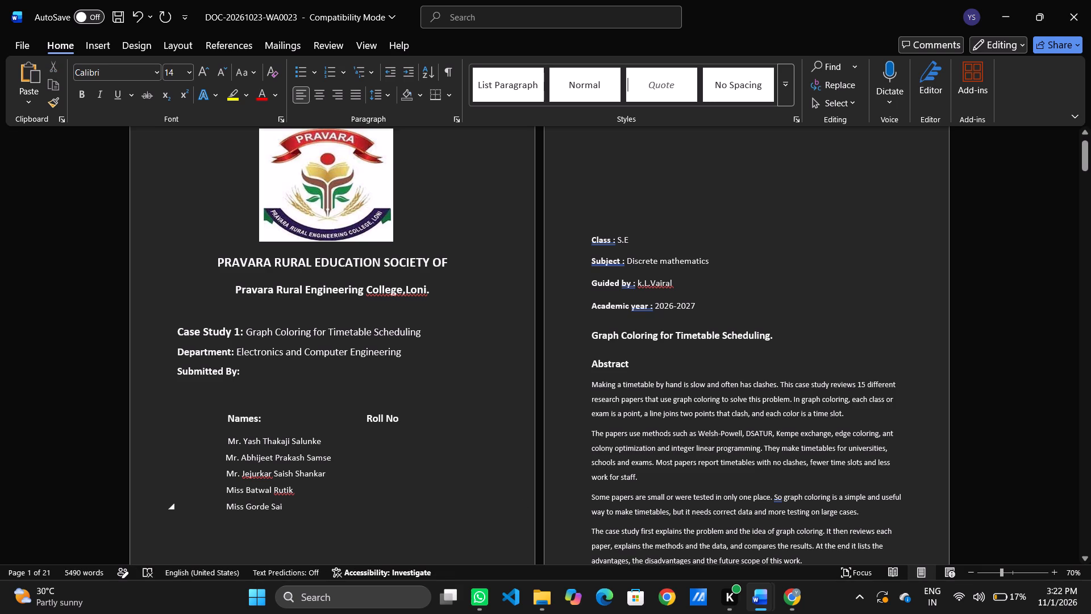
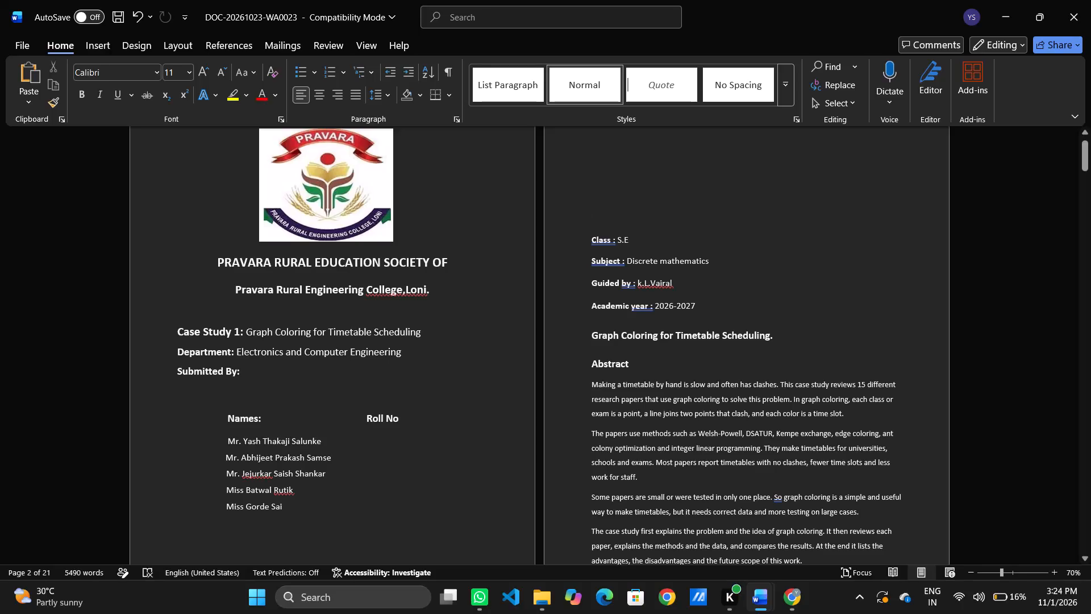
# Remove the extra blank lines above the "Class :" line at the start of the second page.
pyautogui.press('BackSpace')
pyautogui.press('BackSpace')
pyautogui.press('BackSpace')
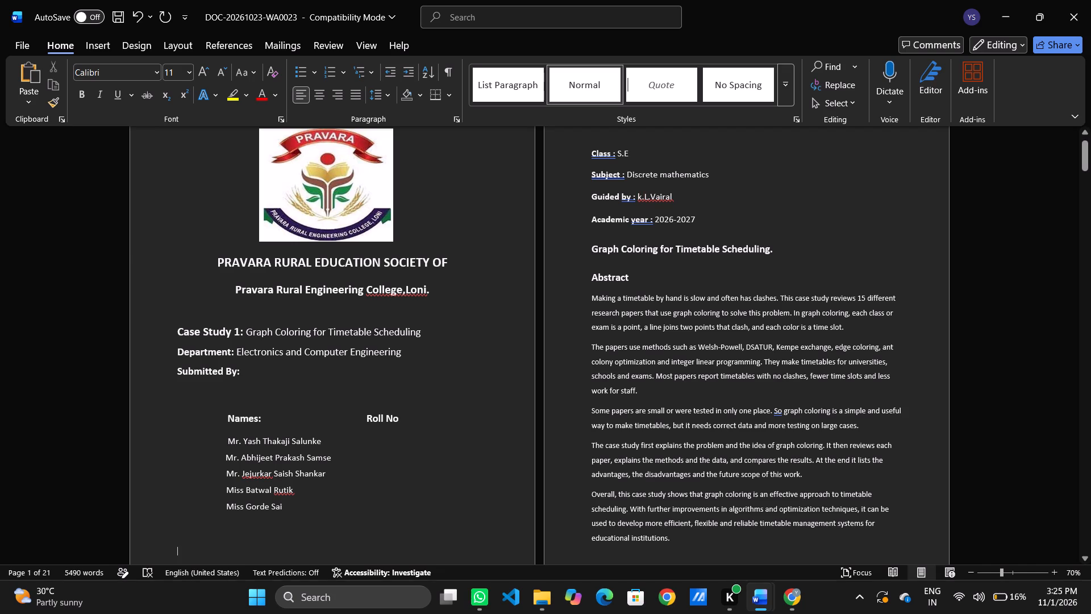
# Correct the spelling of the fourth student's first name by adding an "h" and append the student's middle name.
pyautogui.click(280, 491)
pyautogui.press('h')
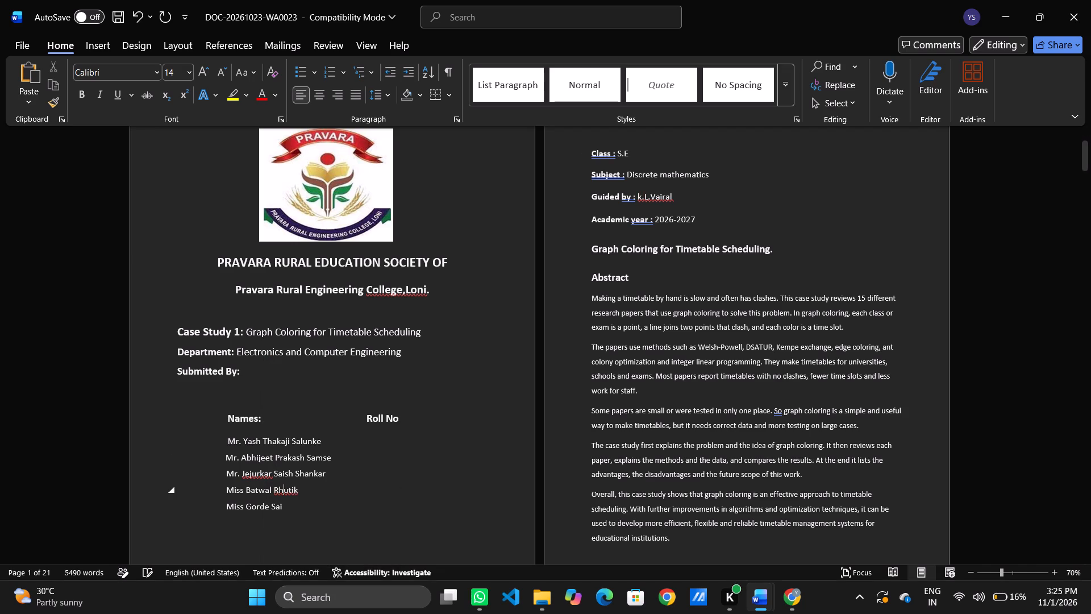
pyautogui.click(306, 490)
pyautogui.press('space')
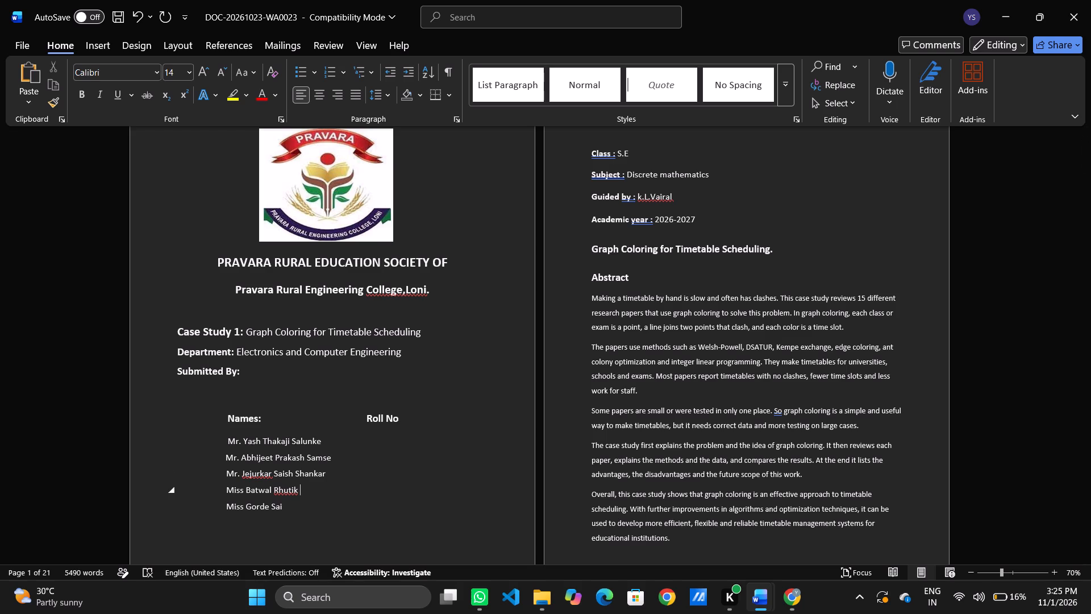
pyautogui.press('a')
pyautogui.write('bb')
pyautogui.press('BackSpace')
pyautogui.press('BackSpace')
pyautogui.write('nn')
pyautogui.write('asa')
pyautogui.write('he')
pyautogui.press('b')
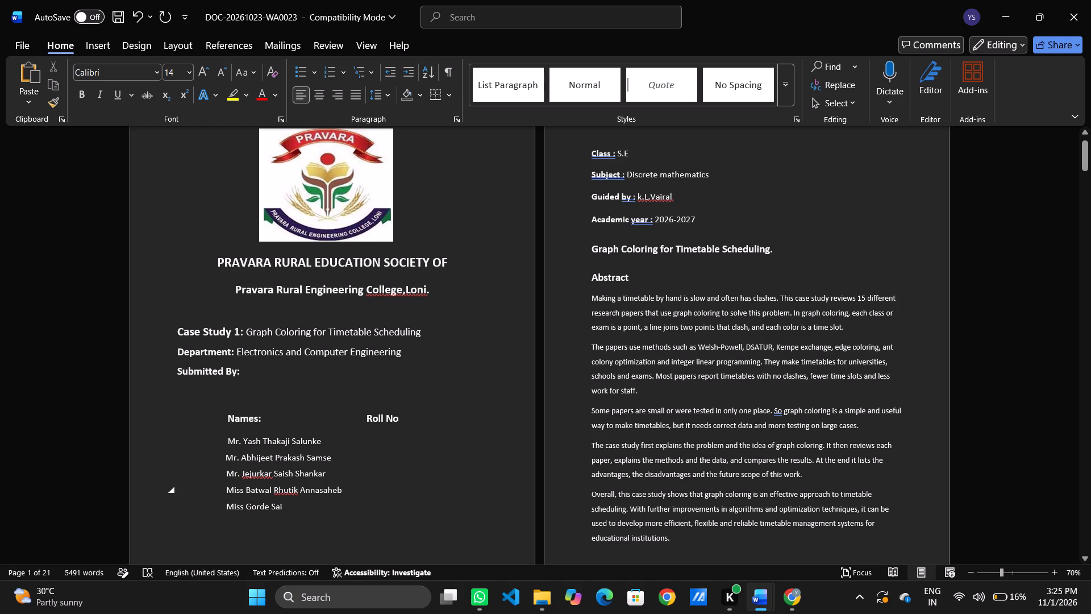
# Enter roll number 3 in the fourth student's row, spaced out to sit under the "Roll No" heading.
pyautogui.press('space')
pyautogui.press('space')
pyautogui.press('space')
pyautogui.press('space')
pyautogui.press('space')
pyautogui.press('space')
pyautogui.press('space')
pyautogui.press('space')
pyautogui.press('space')
pyautogui.press('space')
pyautogui.press('space')
pyautogui.press('space')
pyautogui.press('space')
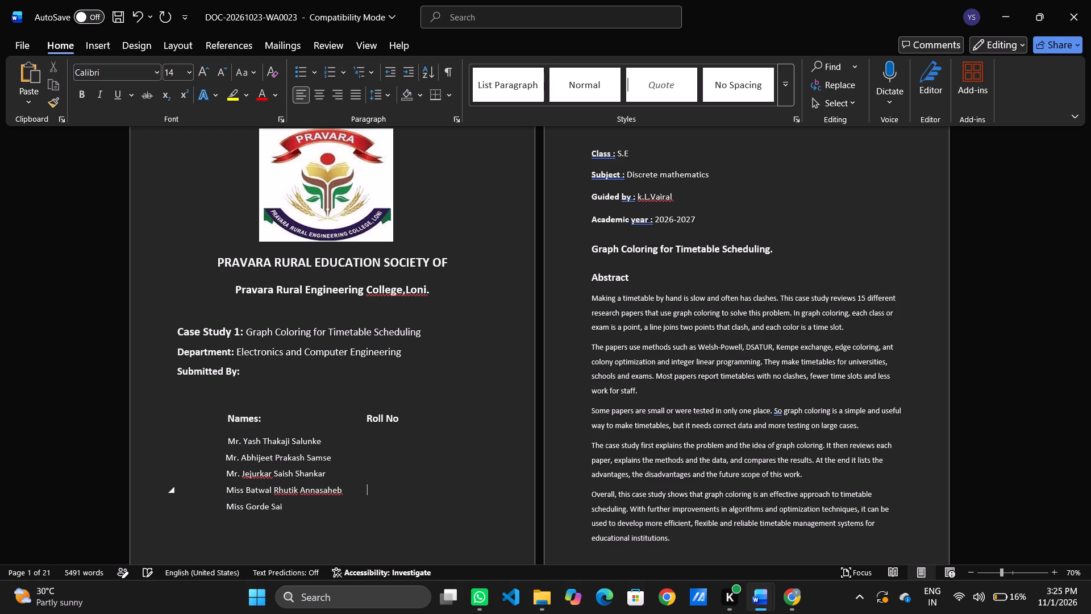
pyautogui.press('space')
pyautogui.press('BackSpace')
pyautogui.press('2')
pyautogui.press('BackSpace')
pyautogui.press('3')
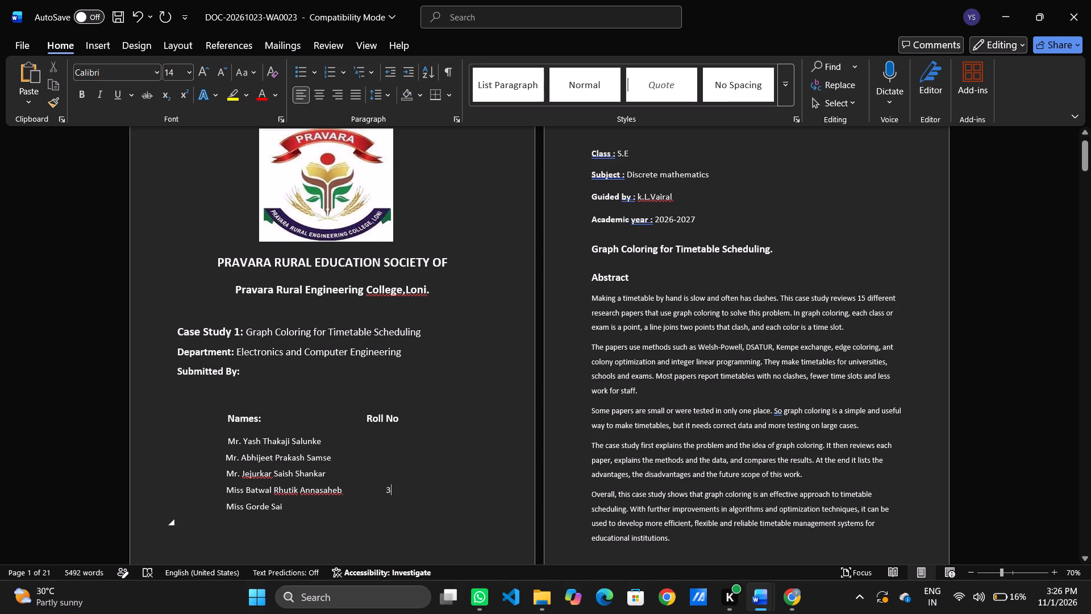
# Append the middle name to the fifth student's name in the cover page list.
pyautogui.click(291, 511)
pyautogui.press('BackSpace')
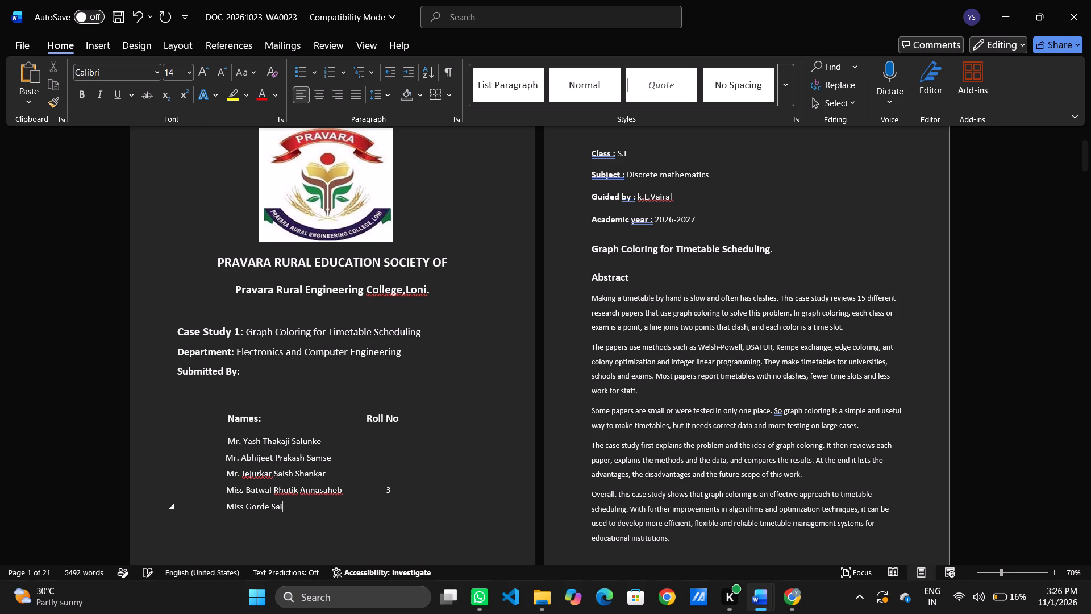
pyautogui.press('space')
pyautogui.press('p')
pyautogui.write('ea')
pyautogui.press('BackSpace')
pyautogui.press('BackSpace')
pyautogui.write('ravin')
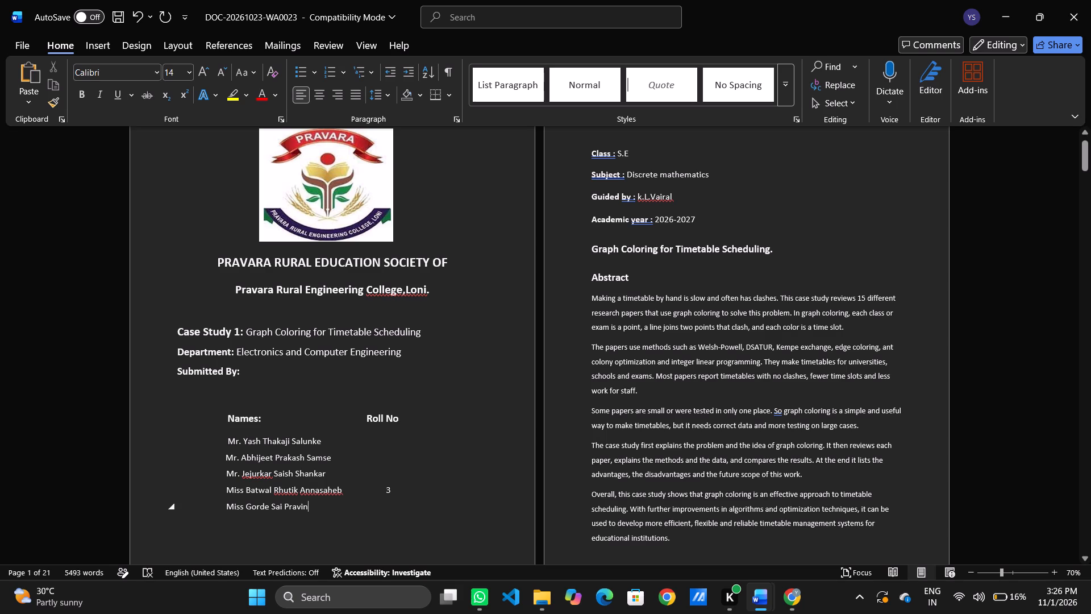
# Enter roll number 16 in the fifth student's row, spaced out to sit under the "Roll No" heading.
pyautogui.click(390, 511)
pyautogui.doubleClick(390, 511)
pyautogui.press('BackSpace')
pyautogui.press('space')
pyautogui.press('space')
pyautogui.press('space')
pyautogui.press('space')
pyautogui.press('space')
pyautogui.press('space')
pyautogui.press('space')
pyautogui.press('space')
pyautogui.press('space')
pyautogui.press('space')
pyautogui.press('space')
pyautogui.press('space')
pyautogui.press('space')
pyautogui.press('space')
pyautogui.press('space')
pyautogui.press('space')
pyautogui.press('space')
pyautogui.press('space')
pyautogui.press('space')
pyautogui.press('space')
pyautogui.press('space')
pyautogui.press('space')
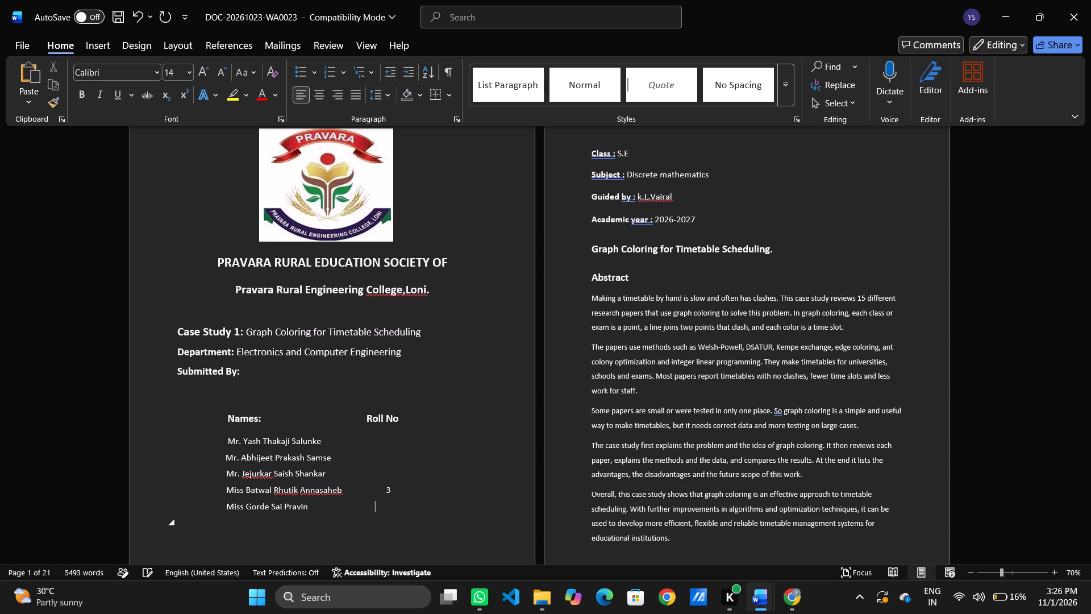
pyautogui.press('space')
pyautogui.press('space')
pyautogui.press('space')
pyautogui.press('space')
pyautogui.press('1')
pyautogui.press('6')
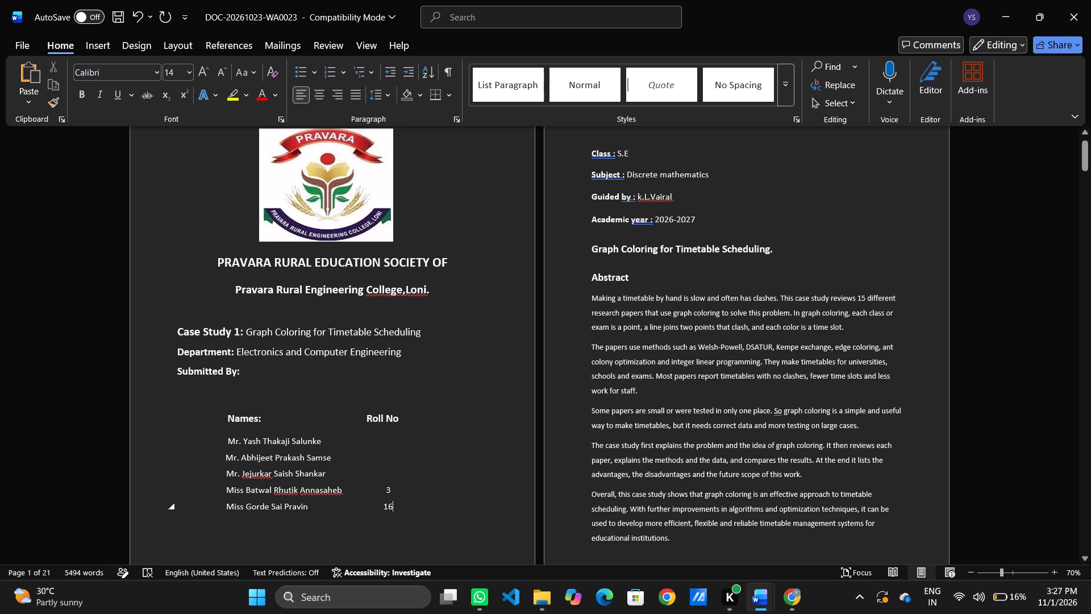
# Replace the first student's row with a copy of the fourth student's name and roll number.
pyautogui.moveTo(398, 491); pyautogui.dragTo(234, 497)
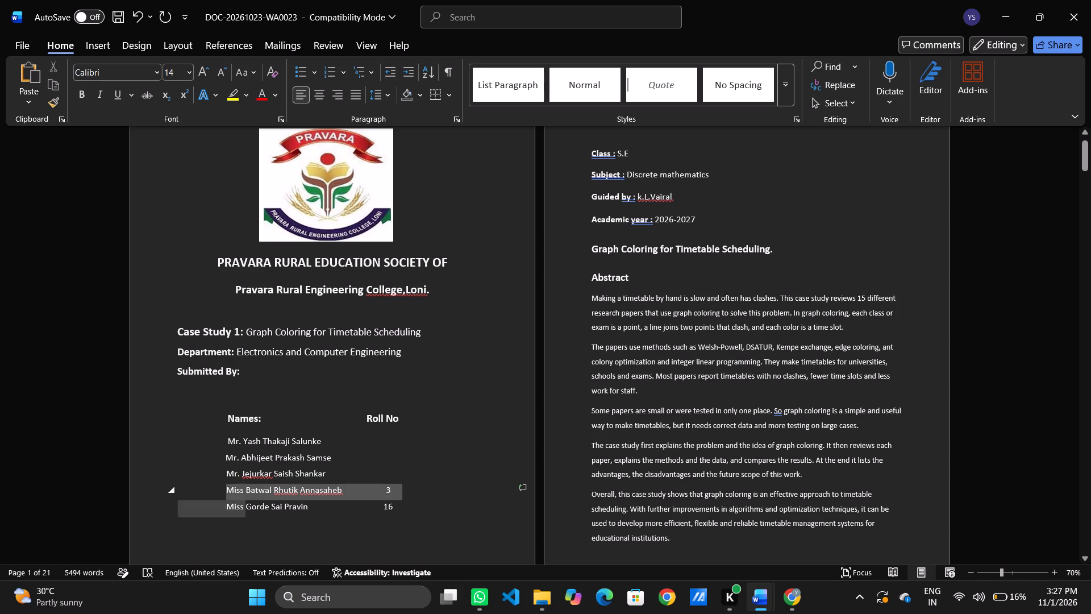
pyautogui.moveTo(234, 497); pyautogui.dragTo(225, 492)
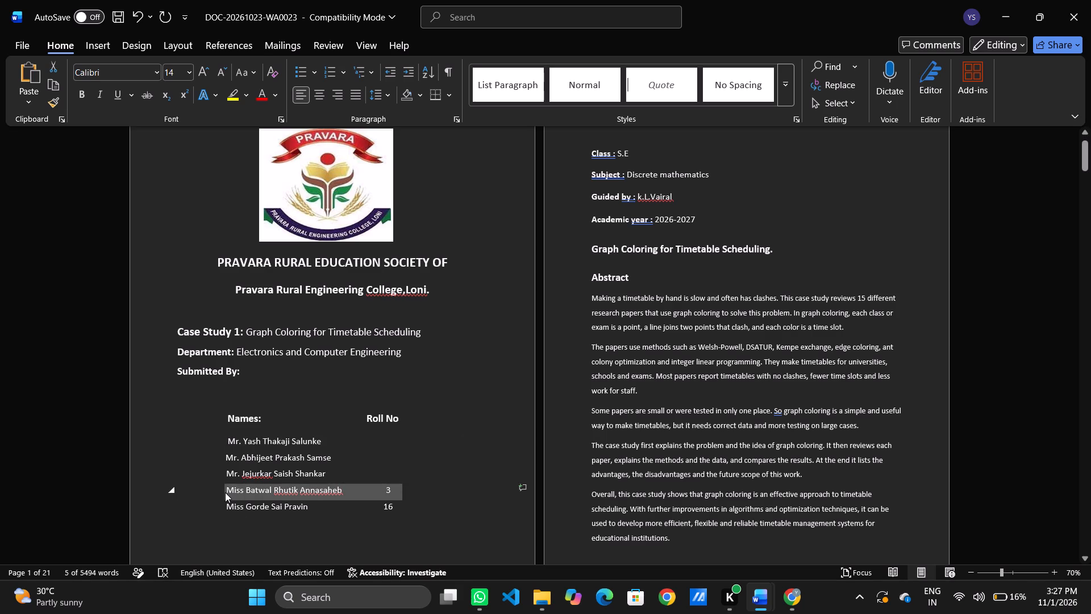
pyautogui.hotkey('ctrl', 'c')
pyautogui.moveTo(327, 439); pyautogui.dragTo(181, 437)
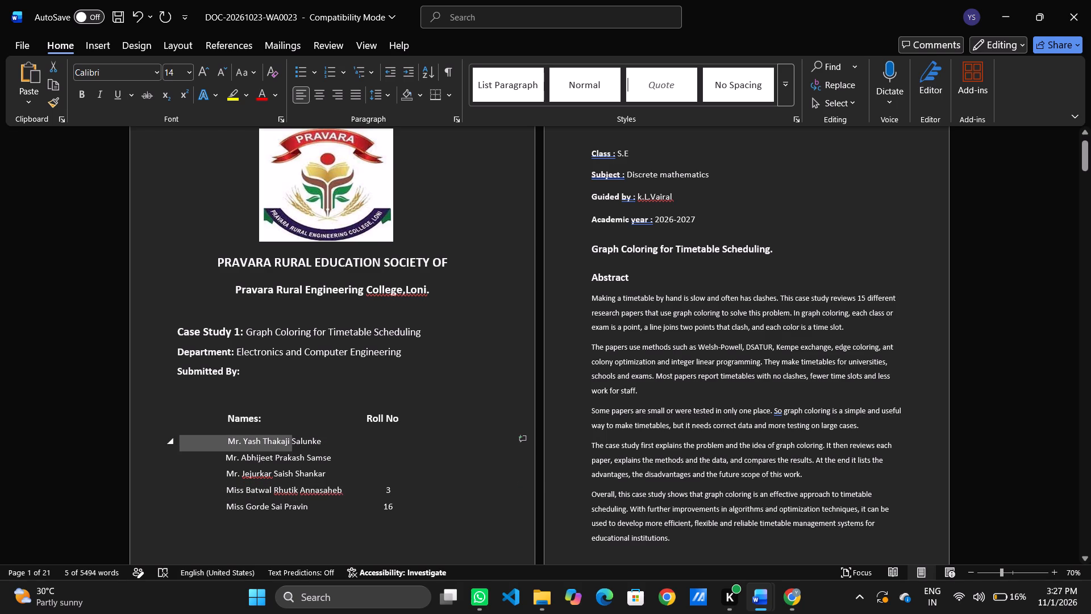
pyautogui.moveTo(181, 437); pyautogui.dragTo(310, 428)
pyautogui.click(328, 441)
pyautogui.moveTo(328, 441); pyautogui.dragTo(312, 442)
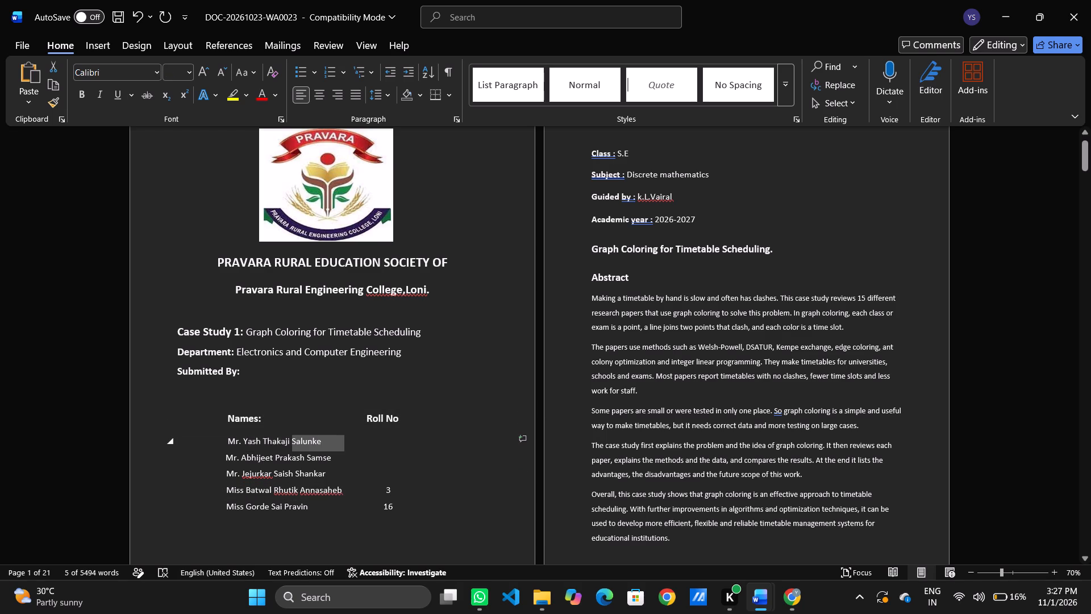
pyautogui.moveTo(312, 442); pyautogui.dragTo(226, 442)
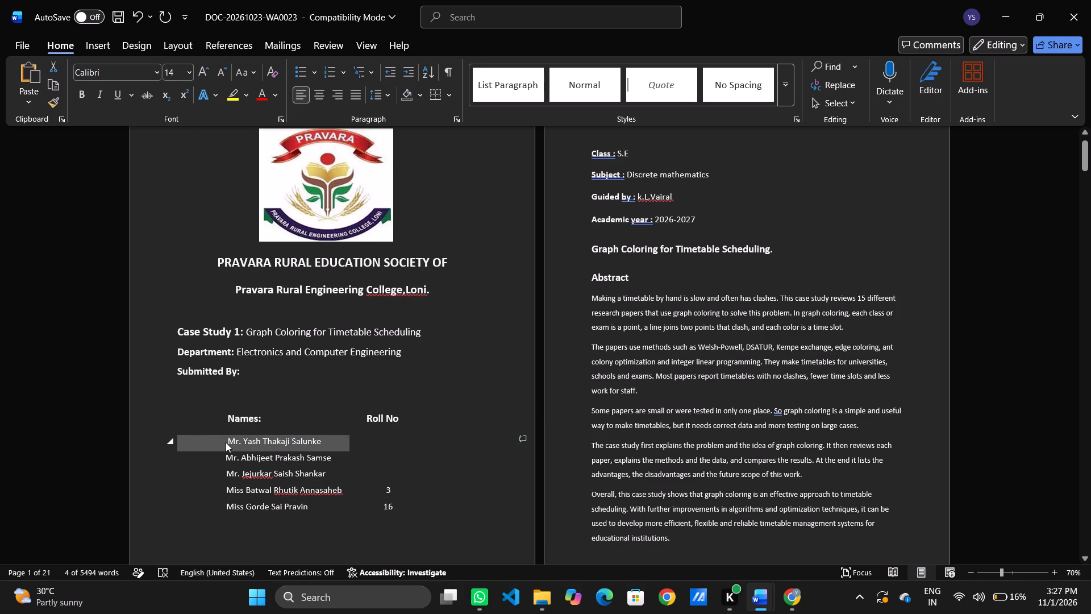
pyautogui.hotkey('ctrl', 'c')
pyautogui.click(226, 442)
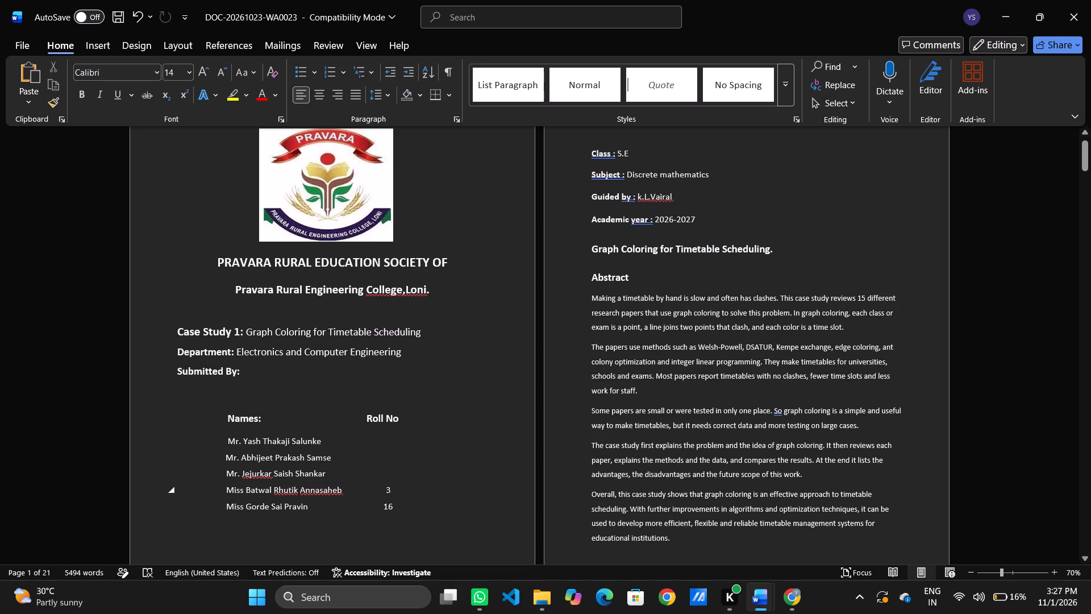
pyautogui.moveTo(328, 437); pyautogui.dragTo(220, 448)
pyautogui.press('super+v')
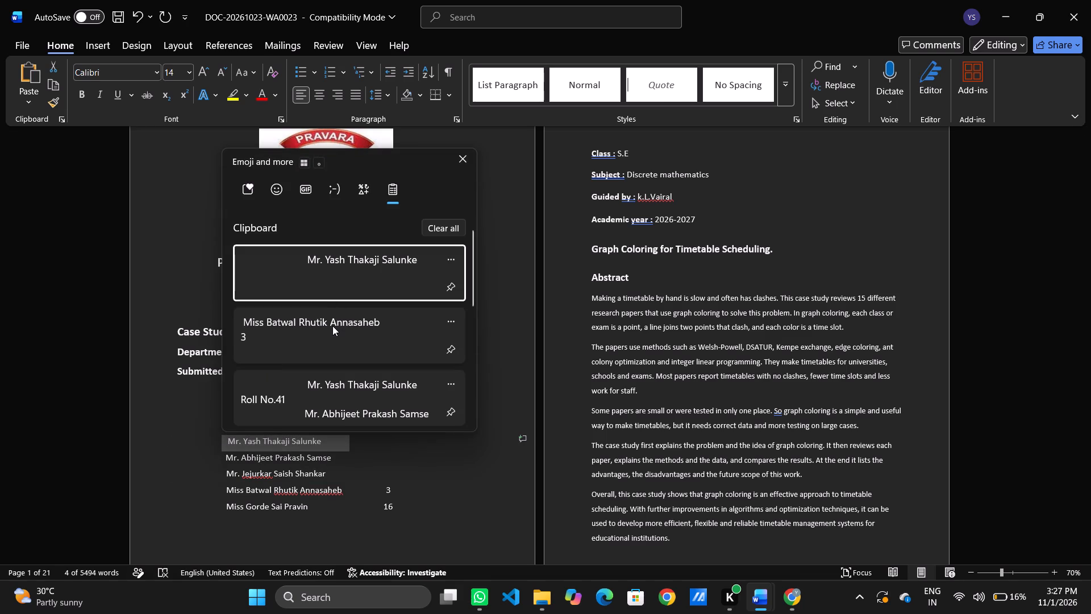
pyautogui.click(332, 326)
pyautogui.hotkey('ctrl', 'v')
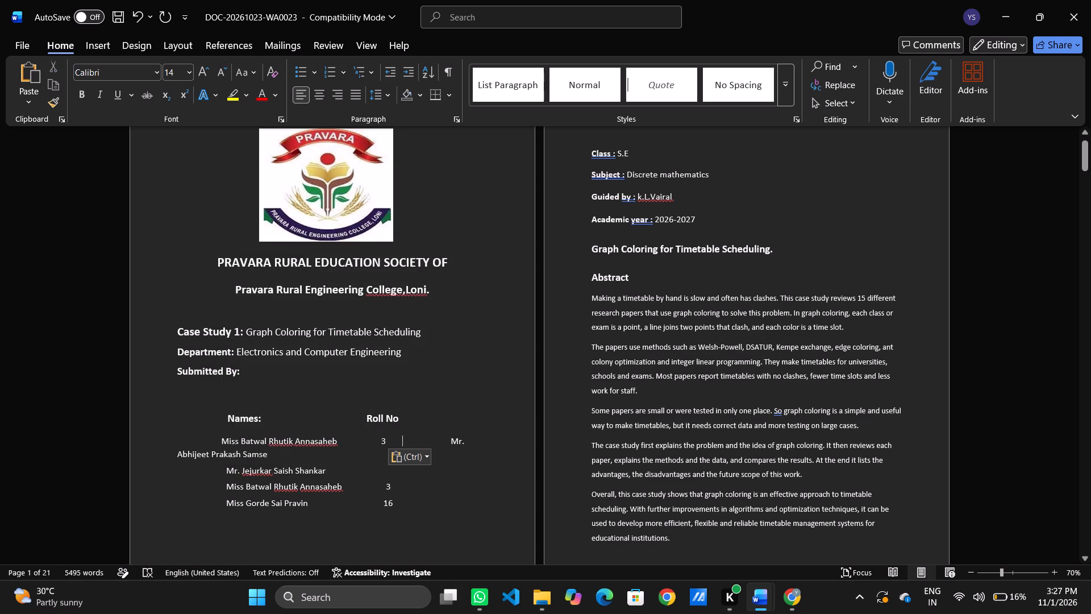
# Change the title of the student pasted into the first row from "Miss" to "Mr".
pyautogui.click(239, 439)
pyautogui.press('BackSpace')
pyautogui.press('BackSpace')
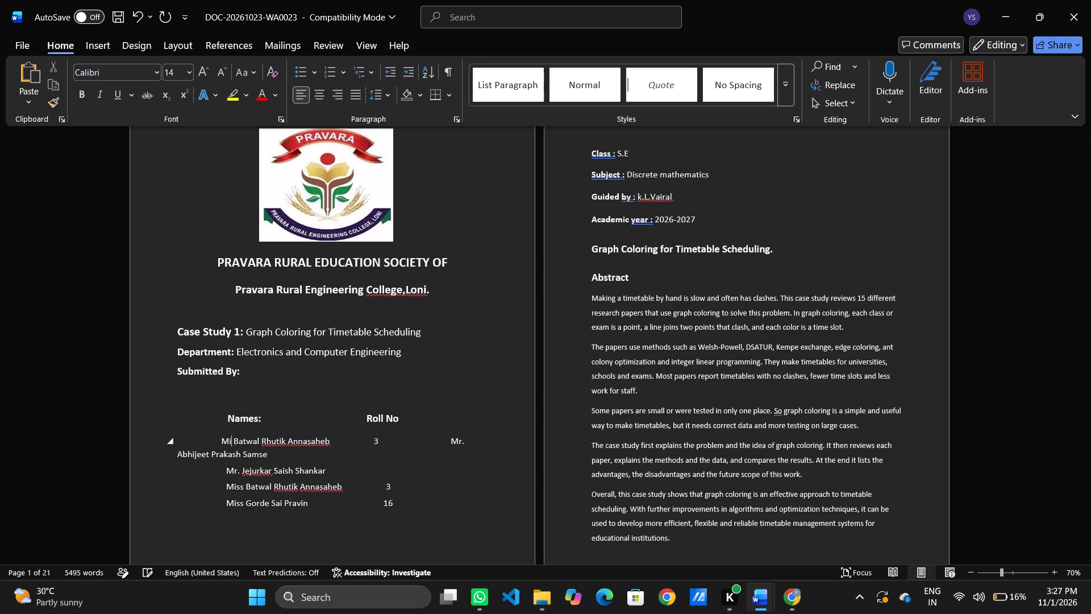
pyautogui.press('BackSpace')
pyautogui.press('e')
pyautogui.press('BackSpace')
pyautogui.press('r')
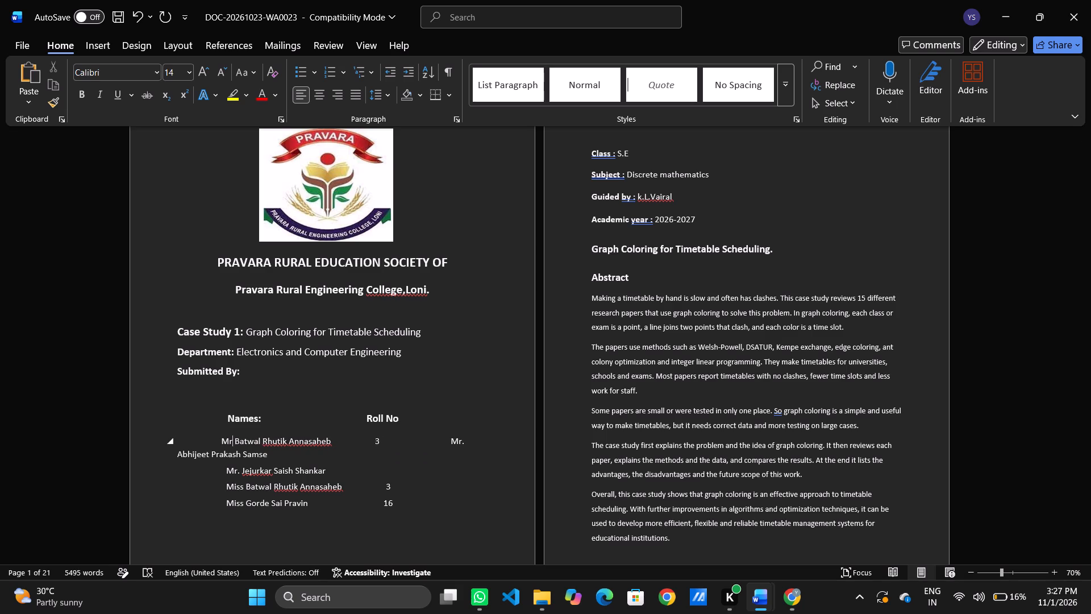
# Add a period after the "Mr" title in the first student's row.
pyautogui.press('.')
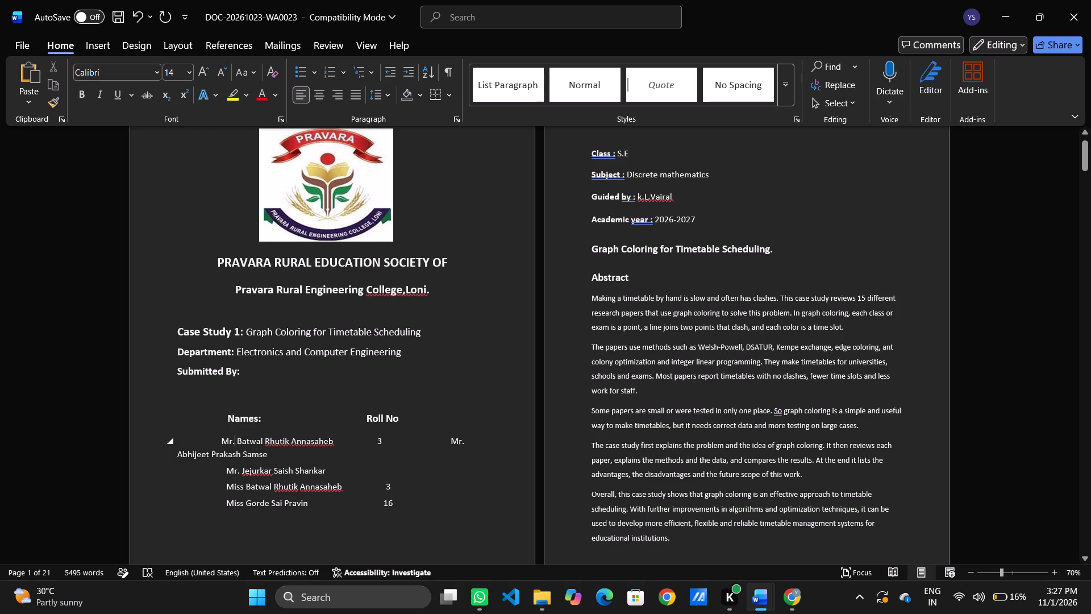
# Remove the leftover gap and stray "Mr." after roll number 3, and move the remaining student name onto its own line.
pyautogui.click(483, 437)
pyautogui.moveTo(483, 437); pyautogui.dragTo(436, 446)
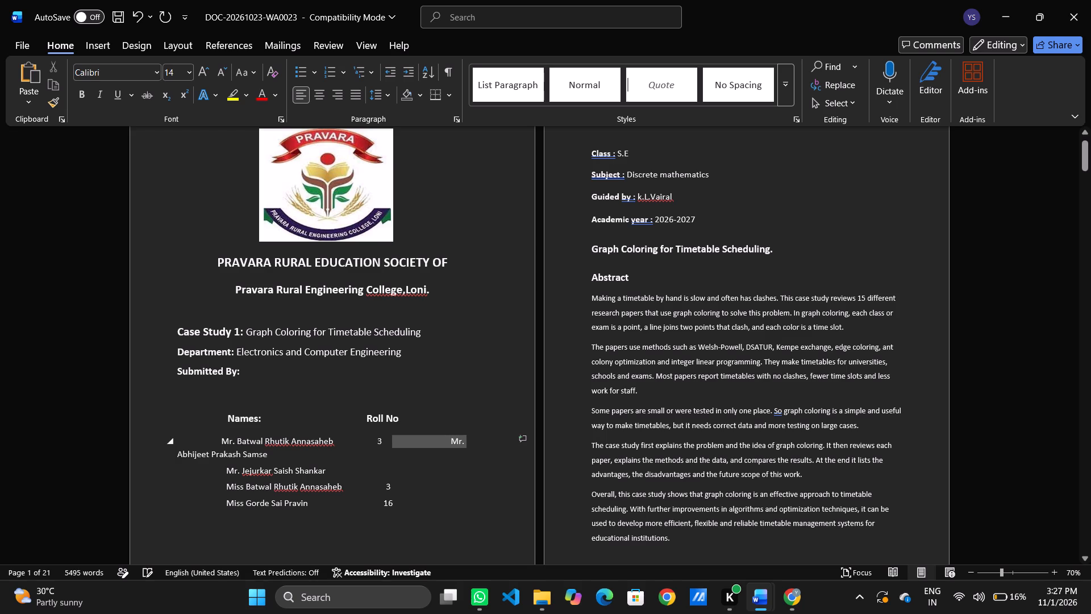
pyautogui.moveTo(436, 446); pyautogui.dragTo(440, 444)
pyautogui.press('BackSpace')
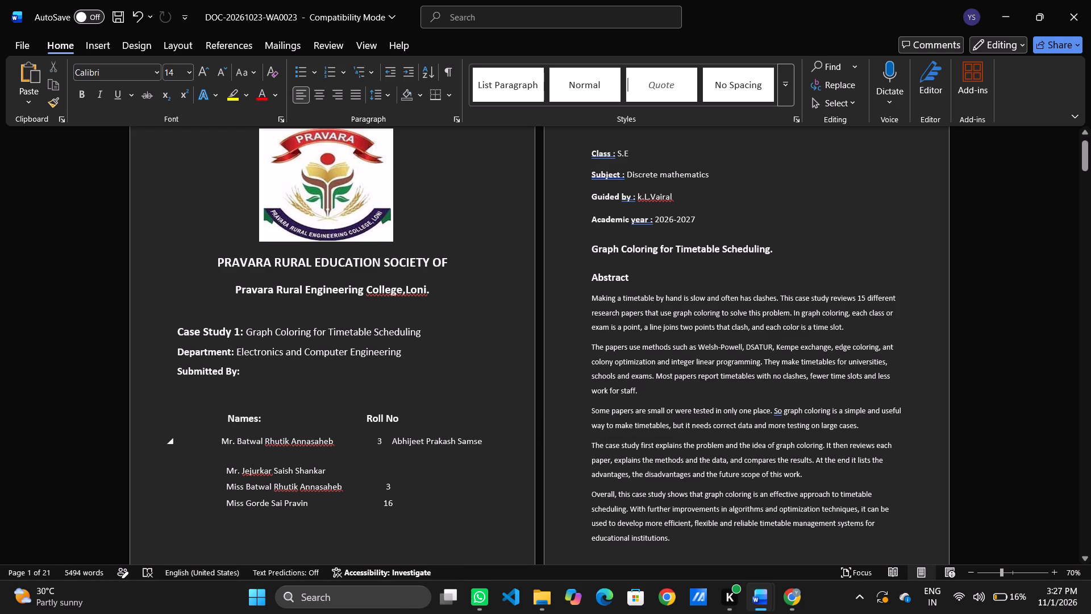
pyautogui.press('Return')
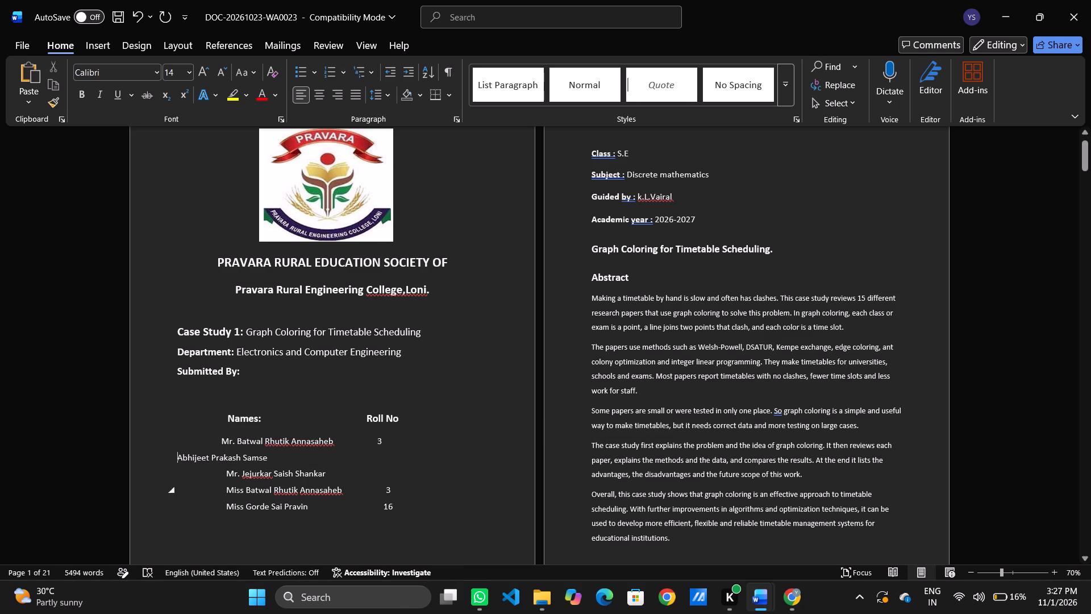
# Delete the duplicate "Miss" row with roll number 3 from the student list.
pyautogui.moveTo(394, 490); pyautogui.dragTo(249, 484)
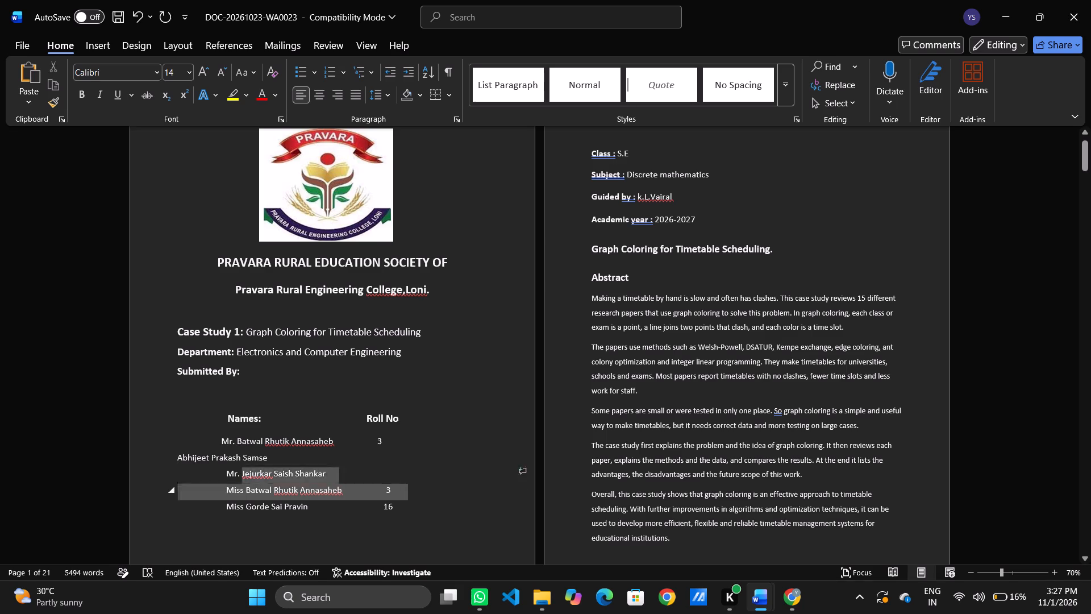
pyautogui.moveTo(249, 484); pyautogui.dragTo(224, 492)
pyautogui.press('BackSpace')
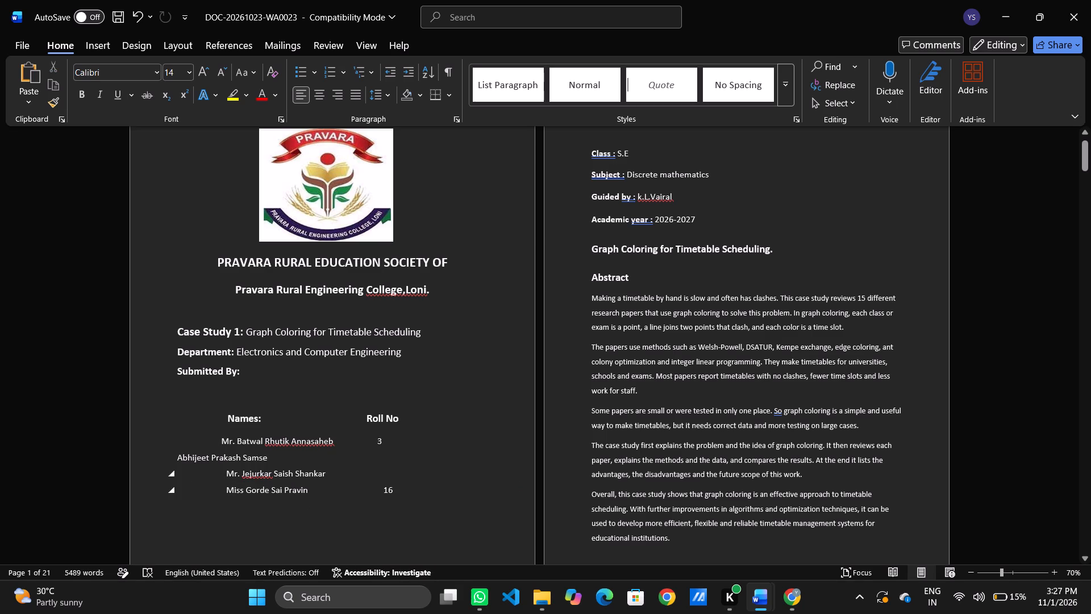
# Replace the student name in the list's second row with a copy of the last row's "Miss" name and roll number.
pyautogui.moveTo(411, 484); pyautogui.dragTo(226, 489)
pyautogui.hotkey('ctrl', 'c')
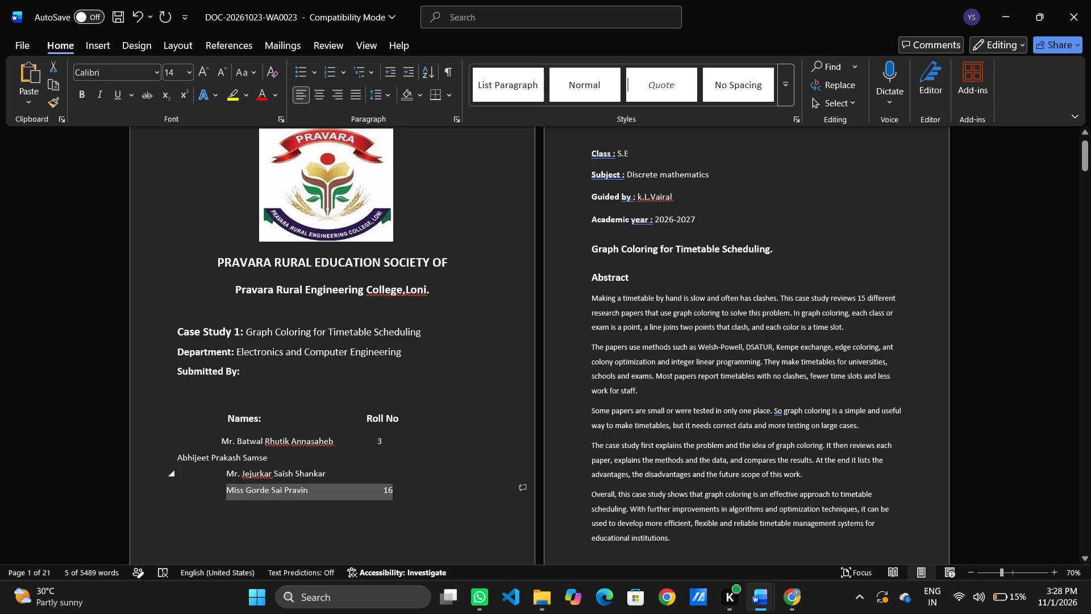
pyautogui.moveTo(179, 457); pyautogui.dragTo(195, 453)
pyautogui.moveTo(195, 453); pyautogui.dragTo(273, 457)
pyautogui.hotkey('ctrl', 'v')
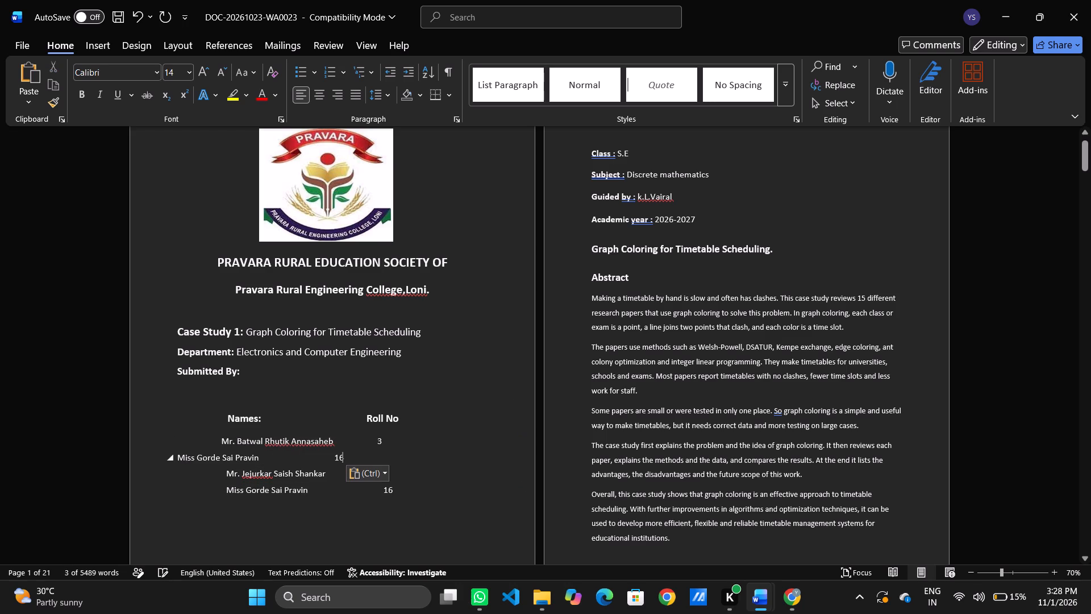
# Change the title of the student pasted into the second row from "Miss" to "Mr.".
pyautogui.click(193, 459)
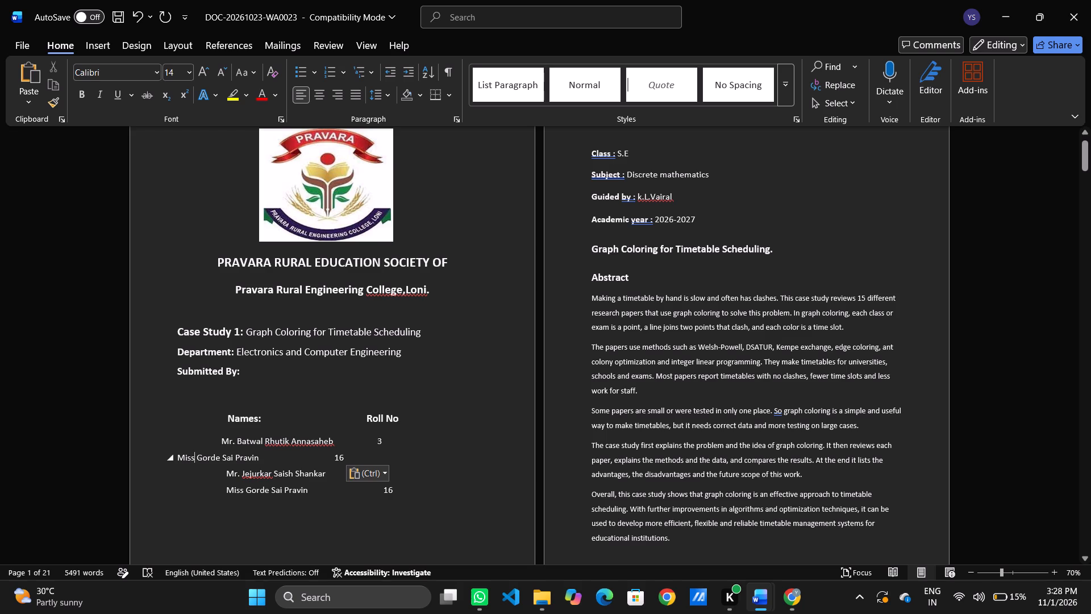
pyautogui.press('BackSpace')
pyautogui.press('BackSpace')
pyautogui.press('BackSpace')
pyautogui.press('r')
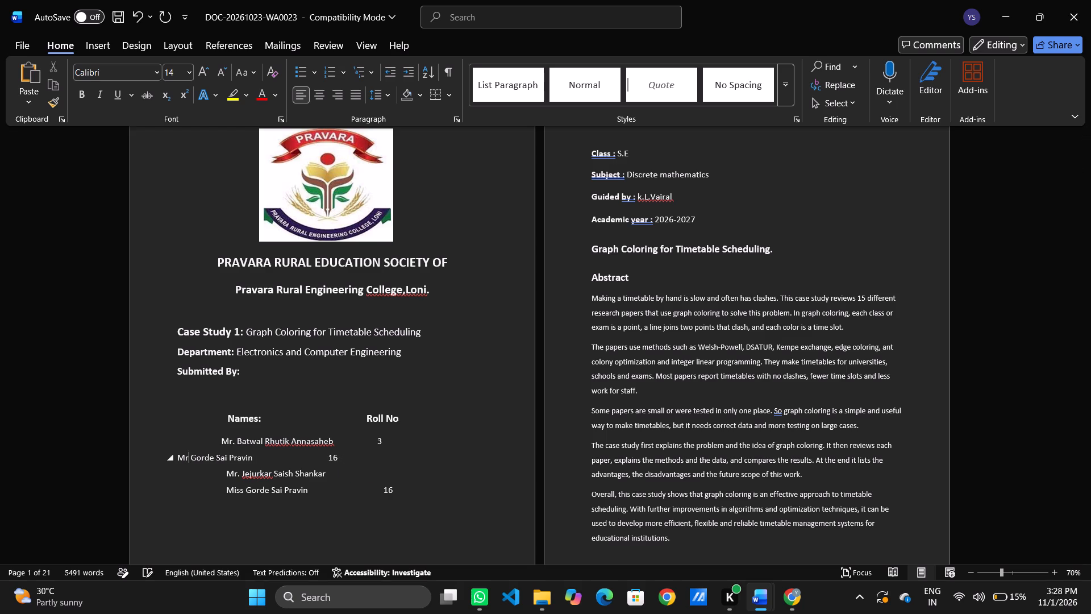
pyautogui.press(';')
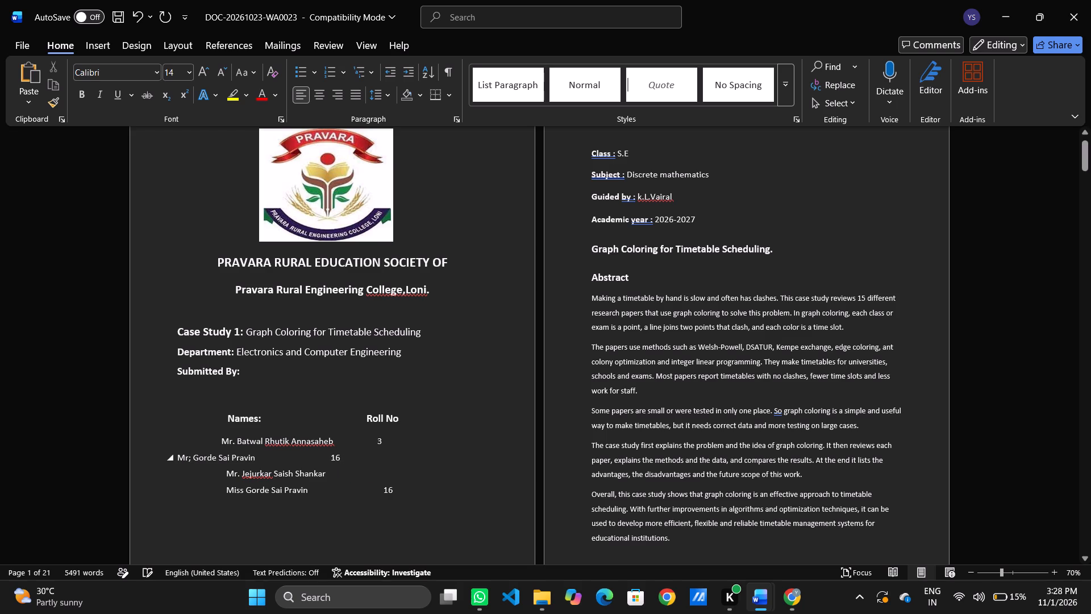
pyautogui.press('BackSpace')
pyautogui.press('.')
# Indent the second student's row with spaces so its name lines up with the first student's name.
pyautogui.click(176, 458)
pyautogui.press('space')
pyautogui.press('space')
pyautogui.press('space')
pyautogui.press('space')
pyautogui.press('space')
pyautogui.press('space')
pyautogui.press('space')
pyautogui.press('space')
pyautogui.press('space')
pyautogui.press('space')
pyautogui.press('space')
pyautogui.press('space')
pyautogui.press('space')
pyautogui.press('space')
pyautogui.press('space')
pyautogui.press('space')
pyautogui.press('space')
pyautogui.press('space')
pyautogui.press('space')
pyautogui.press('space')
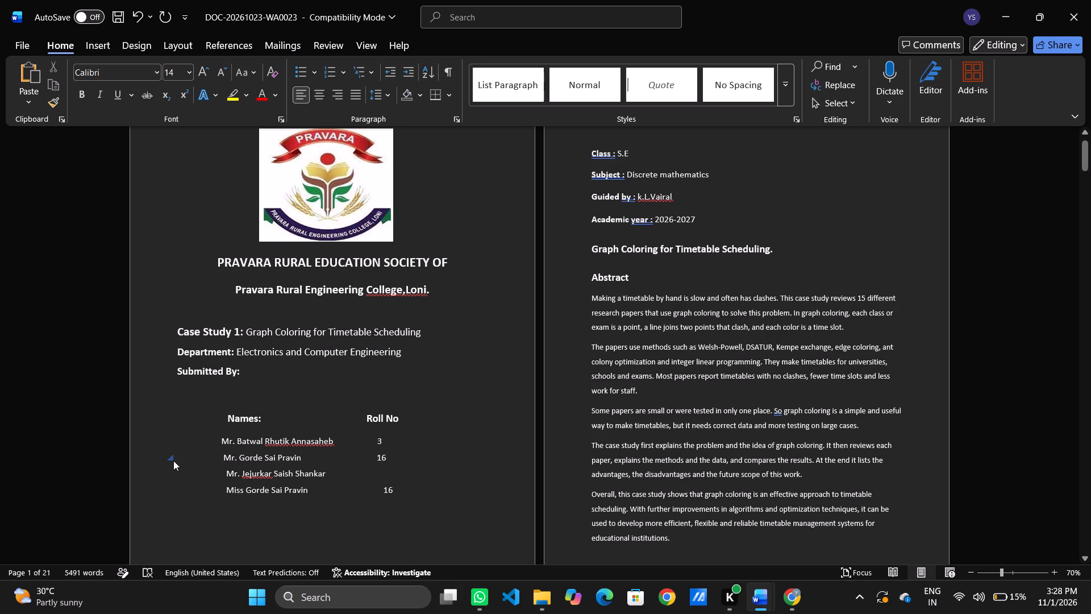
pyautogui.press('BackSpace')
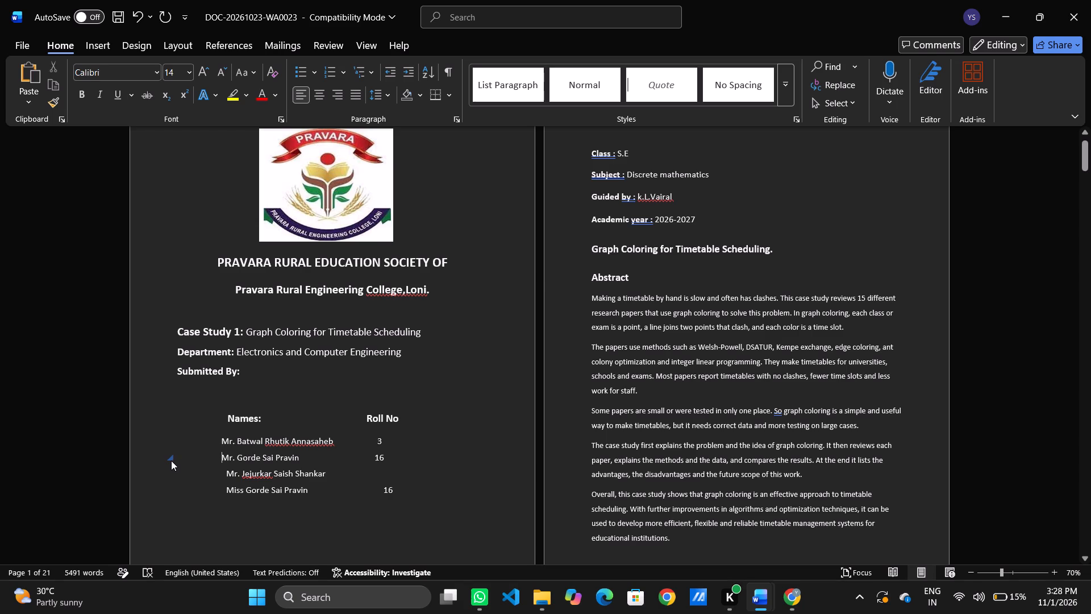
# Remove the extra spaces before the third student's name so it lines up with the names above.
pyautogui.click(225, 475)
pyautogui.press('BackSpace')
pyautogui.press('BackSpace')
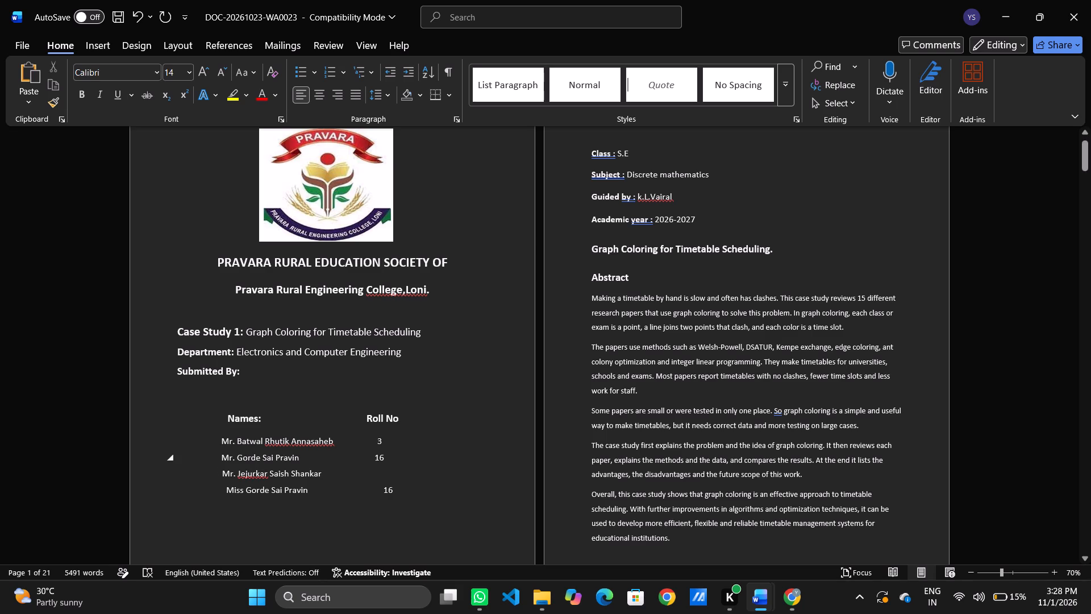
# Copy the second student's row, including the name and roll number 16.
pyautogui.moveTo(397, 458); pyautogui.dragTo(239, 471)
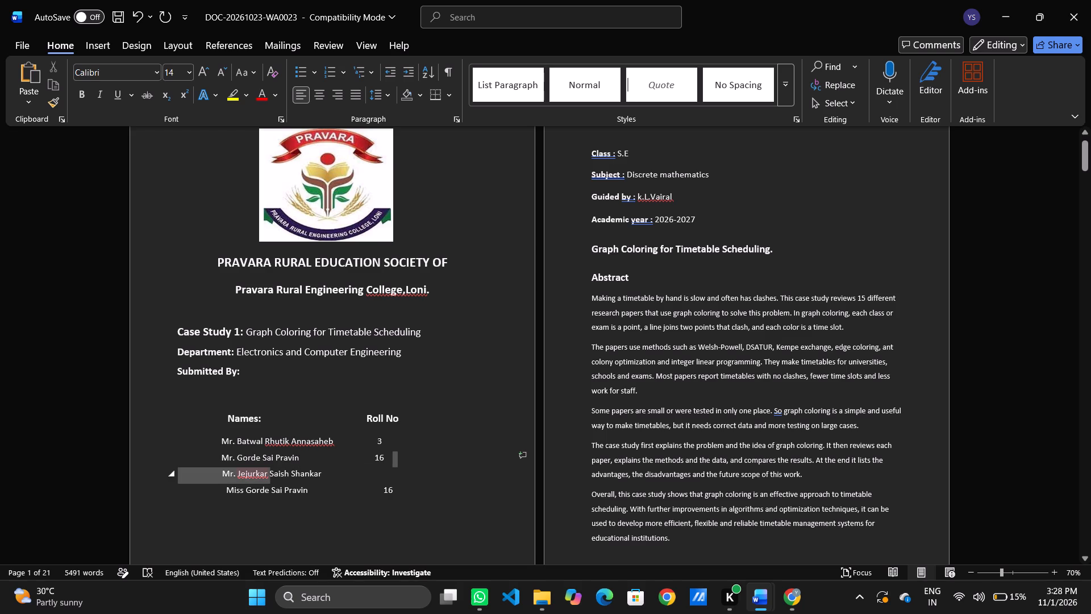
pyautogui.moveTo(239, 471); pyautogui.dragTo(221, 461)
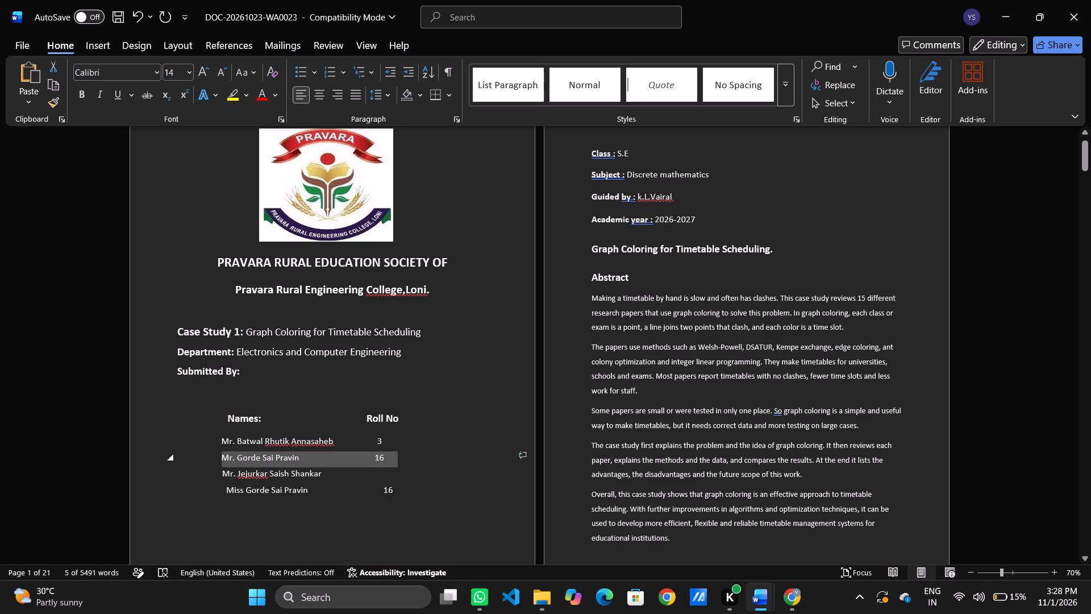
pyautogui.hotkey('ctrl', 'c')
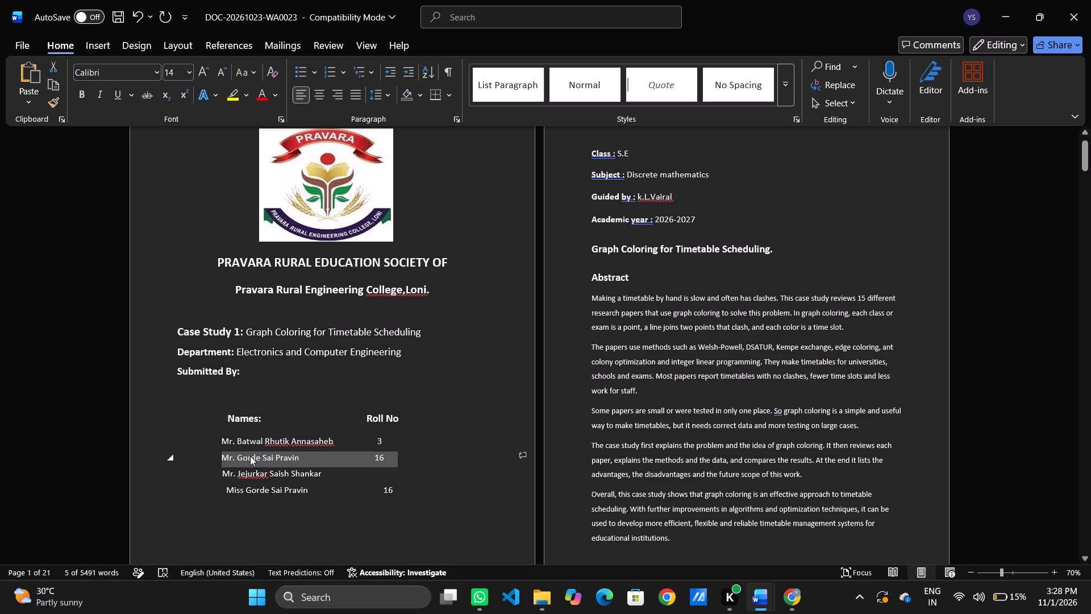
# Replace the student name in the second row with the new group member's name, keeping the "Mr." title.
pyautogui.click(282, 452)
pyautogui.click(307, 457)
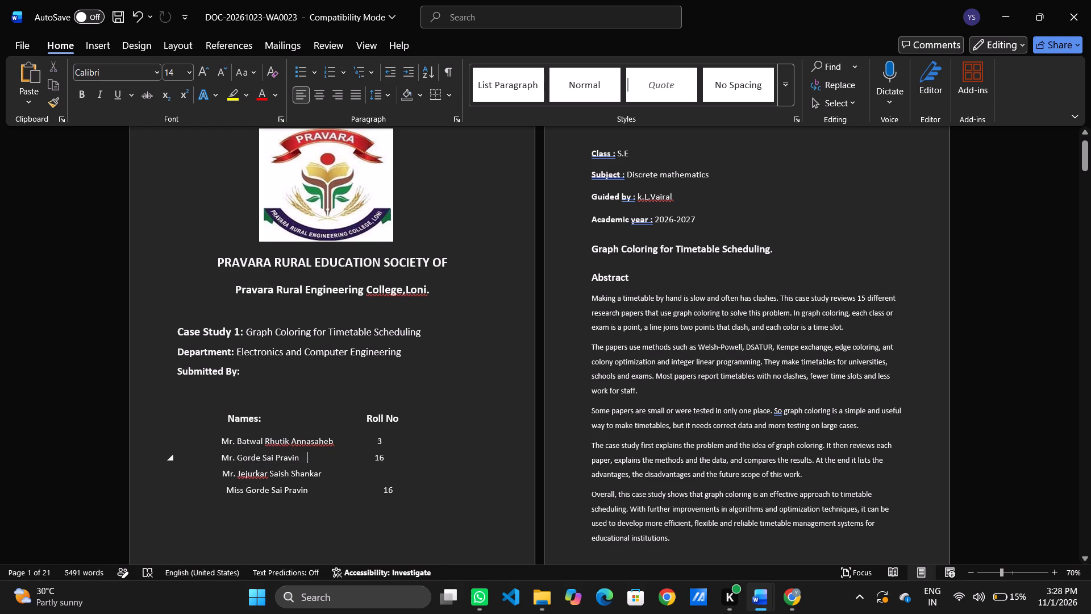
pyautogui.press('BackSpace')
pyautogui.press('BackSpace')
pyautogui.press('BackSpace')
pyautogui.press('BackSpace')
pyautogui.press('BackSpace')
pyautogui.press('BackSpace')
pyautogui.press('BackSpace')
pyautogui.press('BackSpace')
pyautogui.press('BackSpace')
pyautogui.press('BackSpace')
pyautogui.press('BackSpace')
pyautogui.press('BackSpace')
pyautogui.press('BackSpace')
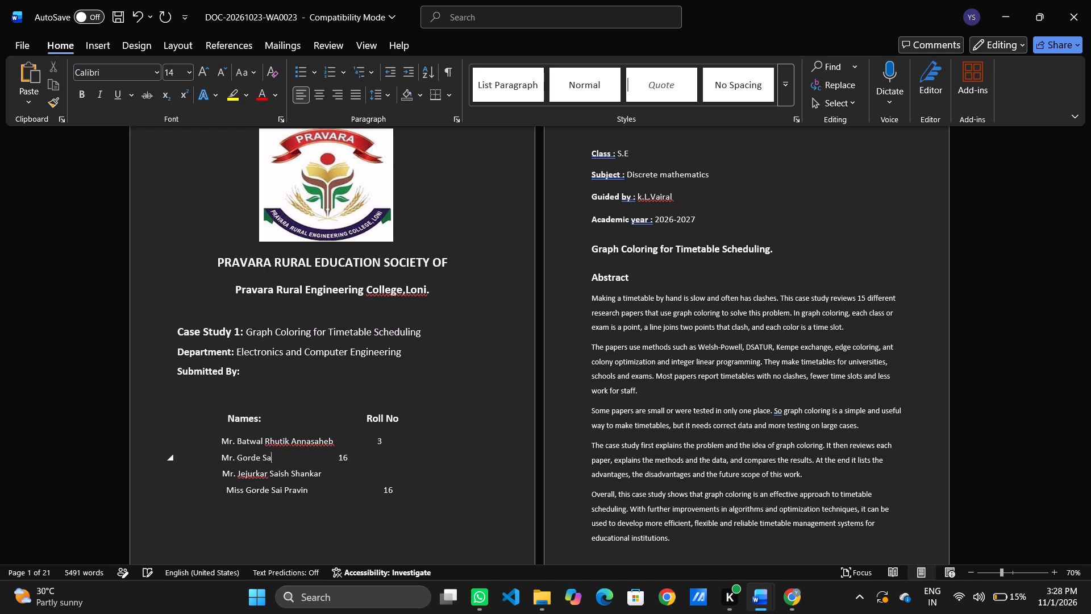
pyautogui.press('BackSpace')
pyautogui.press('BackSpace')
pyautogui.press('BackSpace')
pyautogui.press('BackSpace')
pyautogui.press('BackSpace')
pyautogui.press('BackSpace')
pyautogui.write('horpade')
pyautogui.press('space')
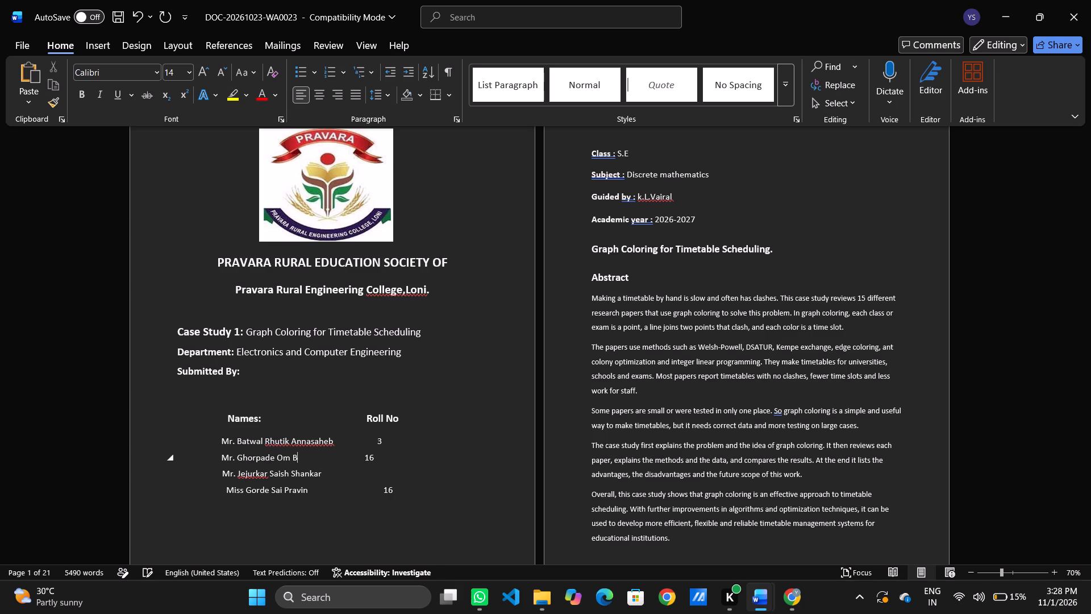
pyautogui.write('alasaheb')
# Replace the second student's roll number with 15 and remove extra spaces so it sits under the "Roll No" heading.
pyautogui.click(434, 453)
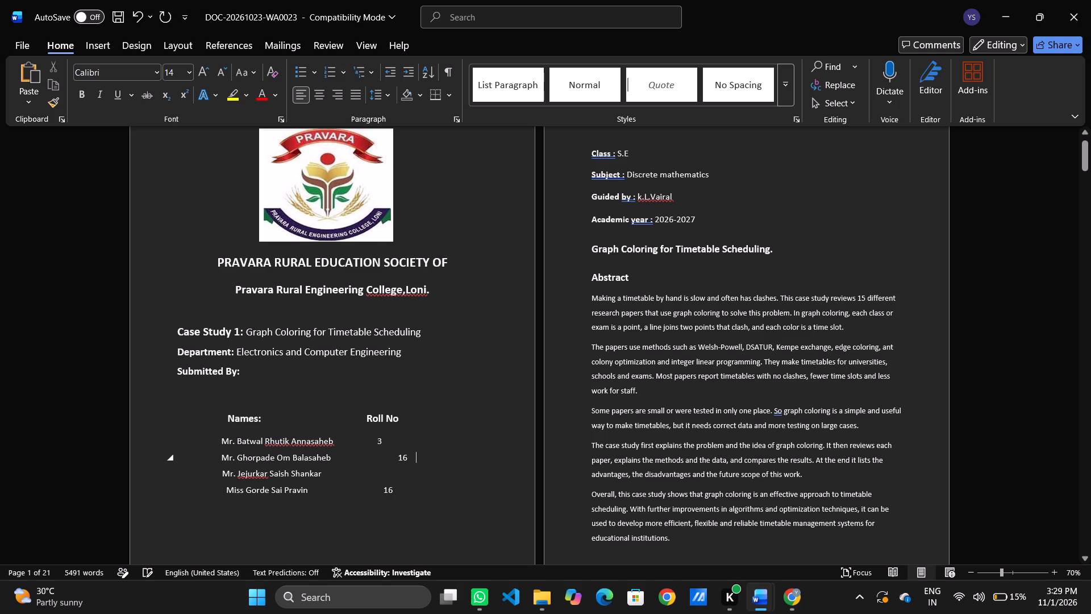
pyautogui.press('BackSpace')
pyautogui.press('BackSpace')
pyautogui.press('BackSpace')
pyautogui.press('BackSpace')
pyautogui.press('BackSpace')
pyautogui.press('BackSpace')
pyautogui.press('BackSpace')
pyautogui.press('BackSpace')
pyautogui.press('BackSpace')
pyautogui.press('BackSpace')
pyautogui.press('BackSpace')
pyautogui.press('BackSpace')
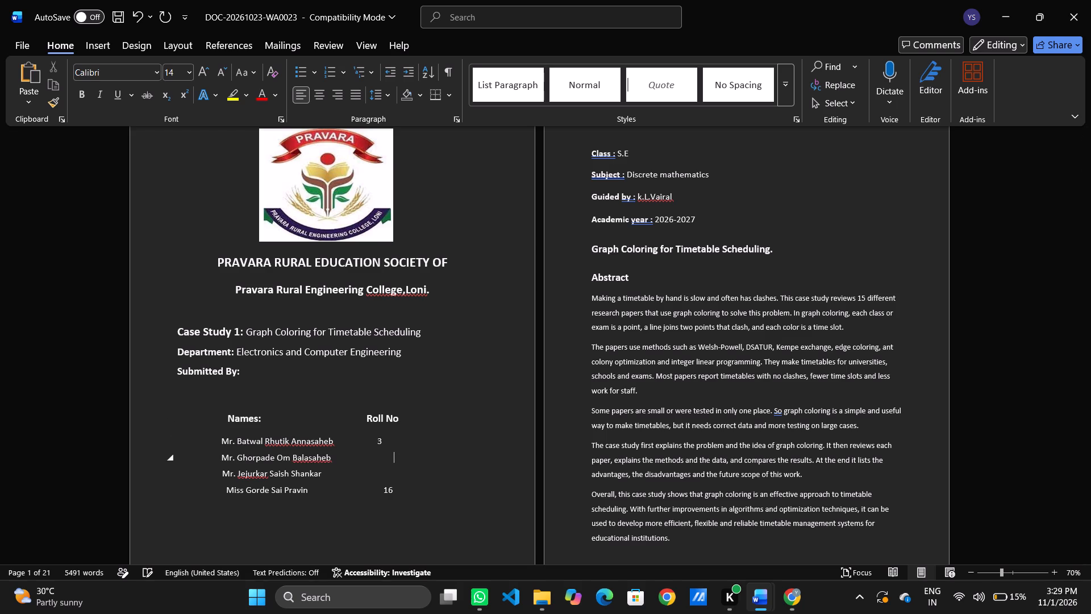
pyautogui.press('BackSpace')
pyautogui.press('BackSpace')
pyautogui.press('BackSpace')
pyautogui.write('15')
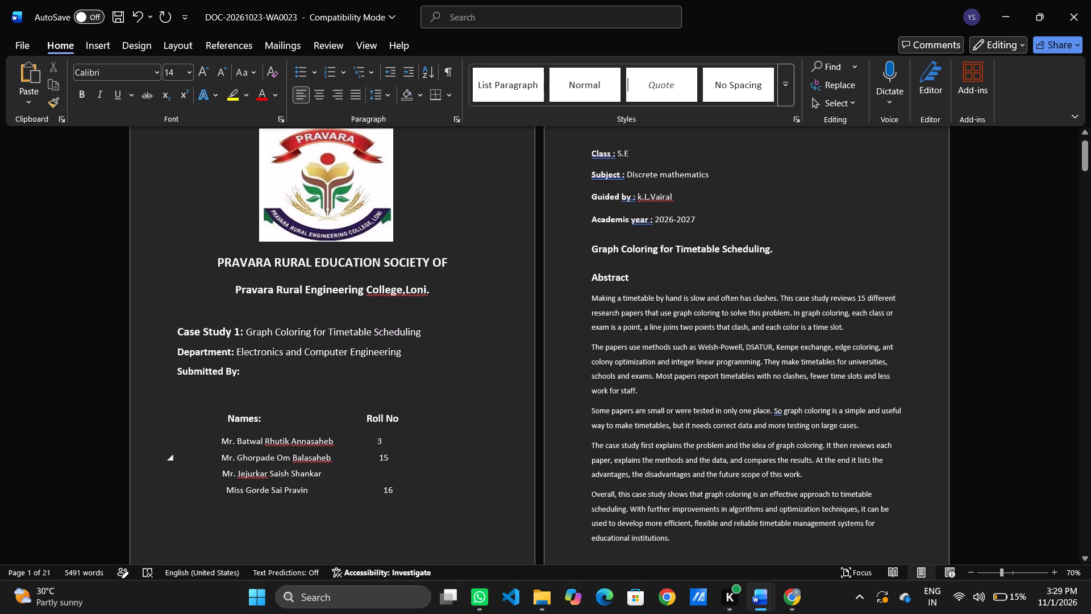
# Paste the copied student row with roll number 16 on a new line below the roll number 15 row.
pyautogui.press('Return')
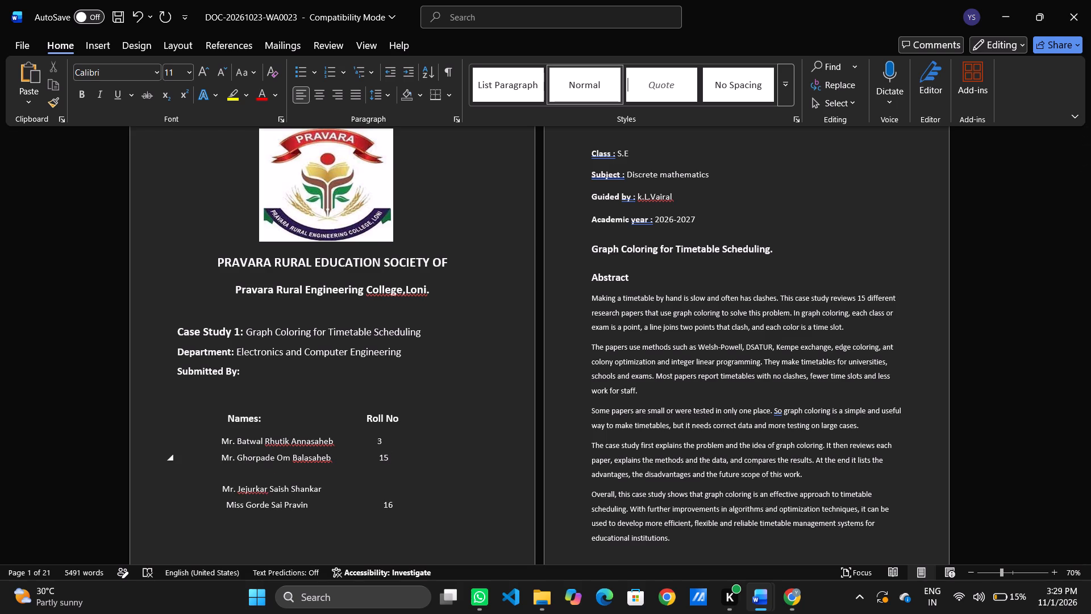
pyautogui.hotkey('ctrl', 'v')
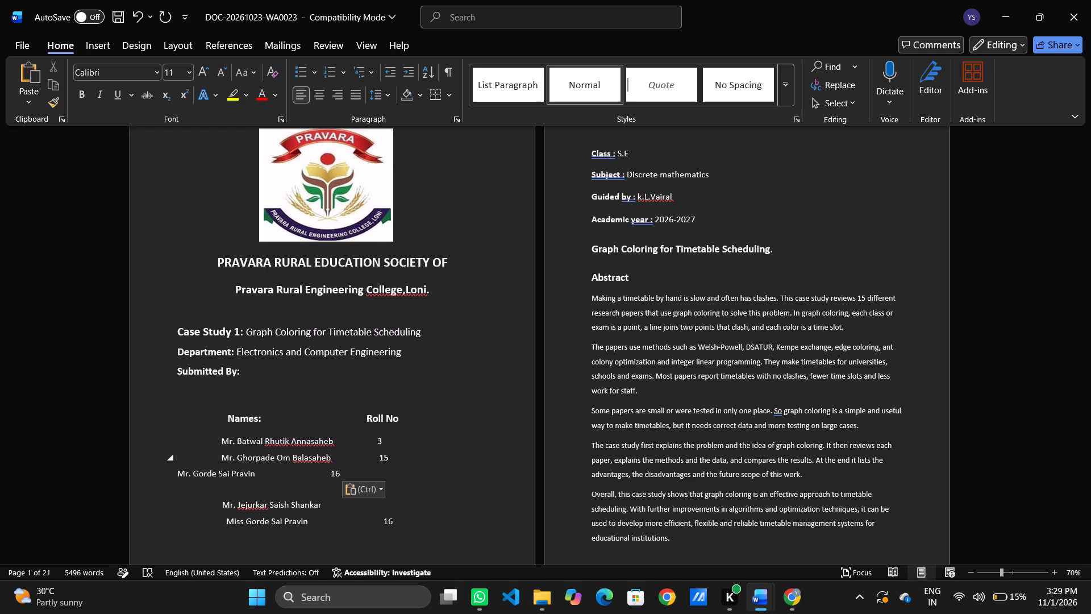
# Indent the pasted roll number 16 row with spaces so its name lines up with the names above.
pyautogui.hscroll(-1, 237, 493)
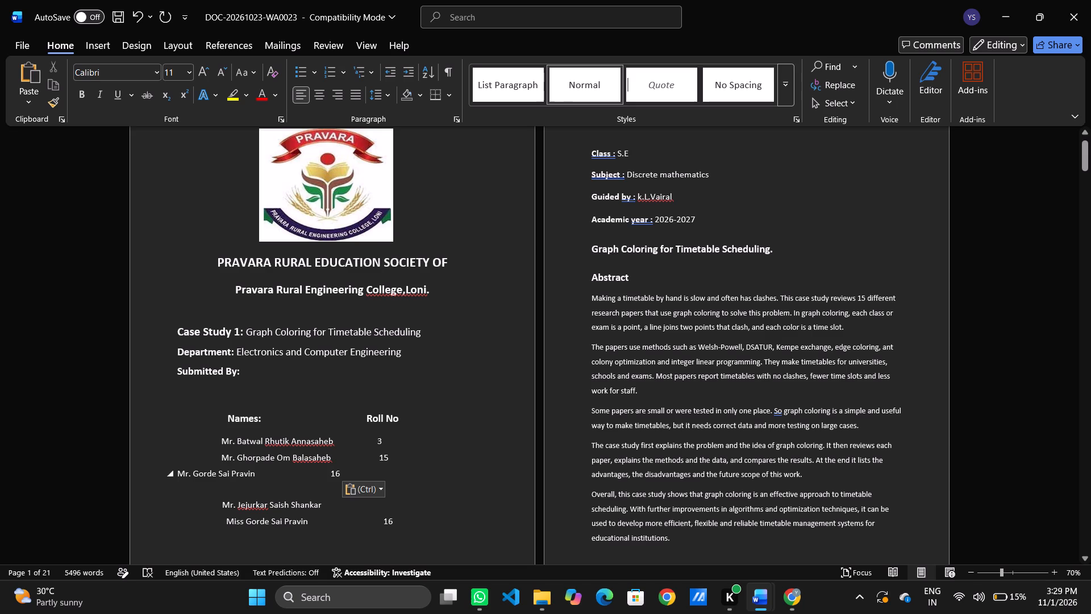
pyautogui.click(177, 472)
pyautogui.click(177, 472)
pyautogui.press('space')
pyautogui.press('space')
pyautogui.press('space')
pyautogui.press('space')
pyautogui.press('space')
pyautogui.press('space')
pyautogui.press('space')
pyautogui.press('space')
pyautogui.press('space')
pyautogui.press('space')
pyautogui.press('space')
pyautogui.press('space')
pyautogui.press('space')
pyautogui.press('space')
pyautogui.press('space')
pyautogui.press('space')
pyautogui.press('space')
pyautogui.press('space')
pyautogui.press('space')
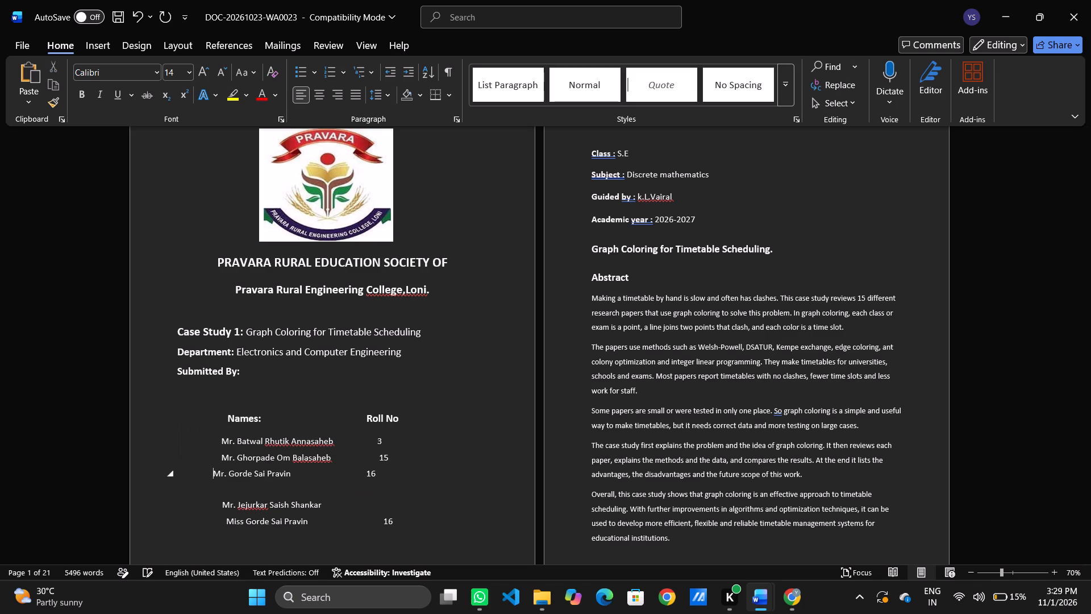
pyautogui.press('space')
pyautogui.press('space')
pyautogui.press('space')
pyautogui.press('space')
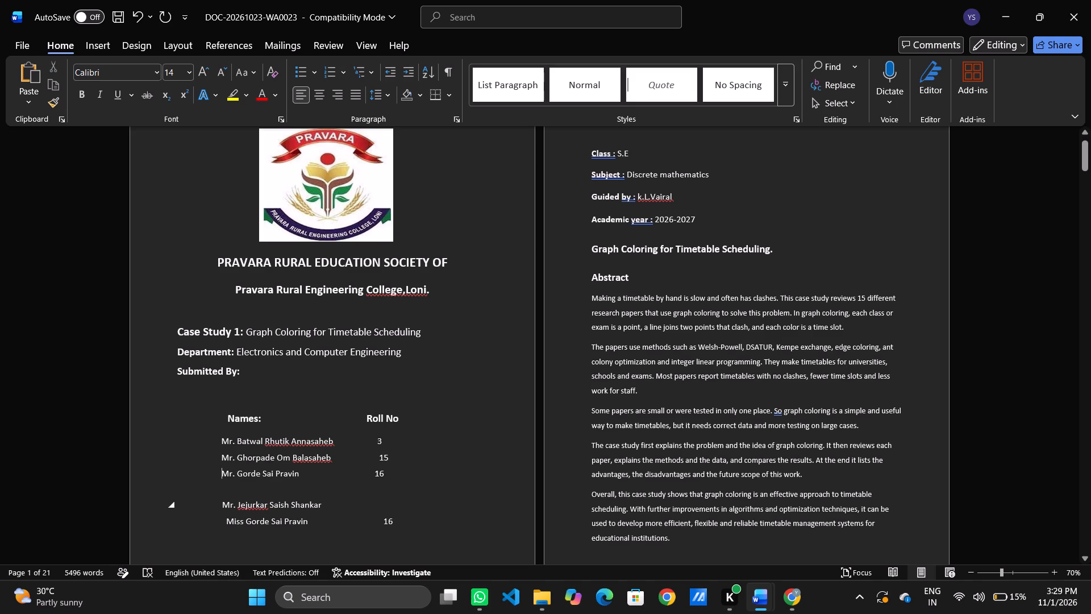
# Remove the empty space between the third and fourth students' rows.
pyautogui.click(223, 508)
pyautogui.press('BackSpace')
pyautogui.press('BackSpace')
pyautogui.press('BackSpace')
pyautogui.press('BackSpace')
pyautogui.press('BackSpace')
pyautogui.press('BackSpace')
pyautogui.press('BackSpace')
pyautogui.press('BackSpace')
pyautogui.press('BackSpace')
pyautogui.press('BackSpace')
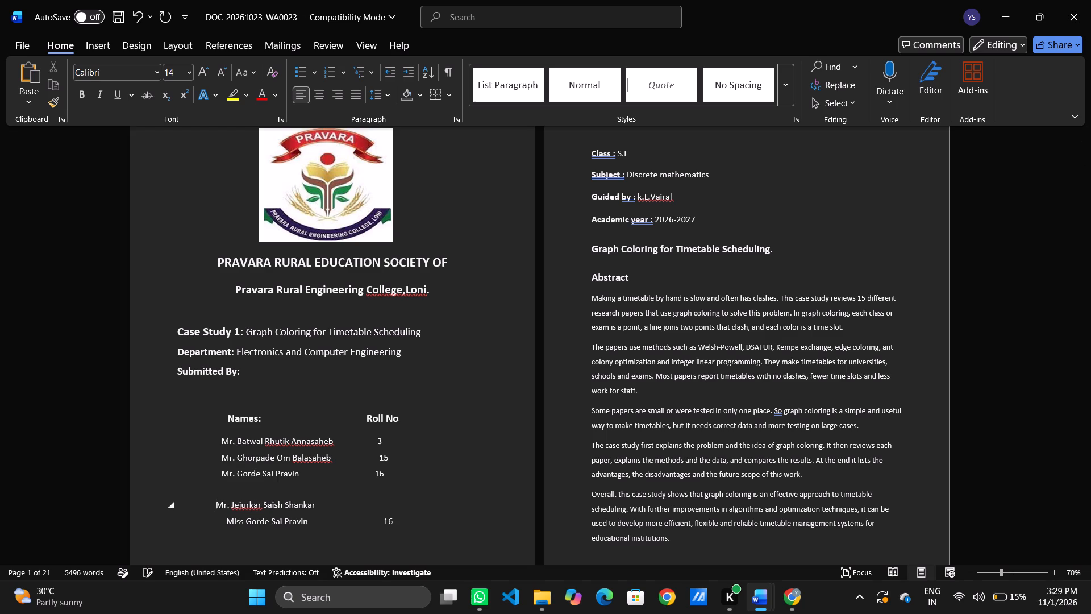
# Remove the gap above the fourth student's row and indent the name to line up with the names above.
pyautogui.press('BackSpace')
pyautogui.press('BackSpace')
pyautogui.press('BackSpace')
pyautogui.press('BackSpace')
pyautogui.press('BackSpace')
pyautogui.press('BackSpace')
pyautogui.press('BackSpace')
pyautogui.press('BackSpace')
pyautogui.press('BackSpace')
pyautogui.press('BackSpace')
pyautogui.press('BackSpace')
pyautogui.press('BackSpace')
pyautogui.press('BackSpace')
pyautogui.press('BackSpace')
pyautogui.press('BackSpace')
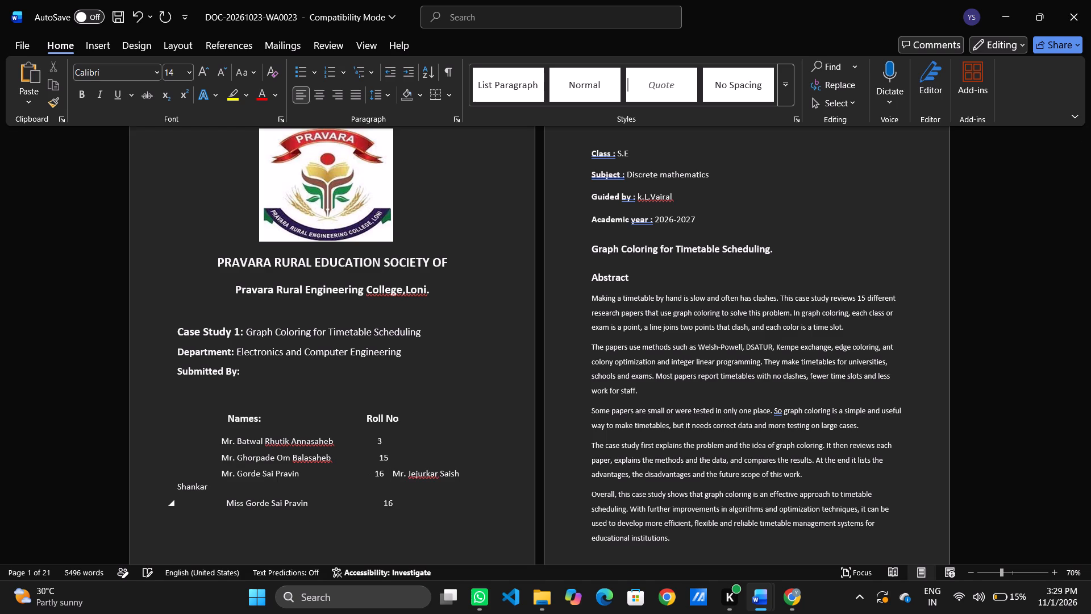
pyautogui.press('Return')
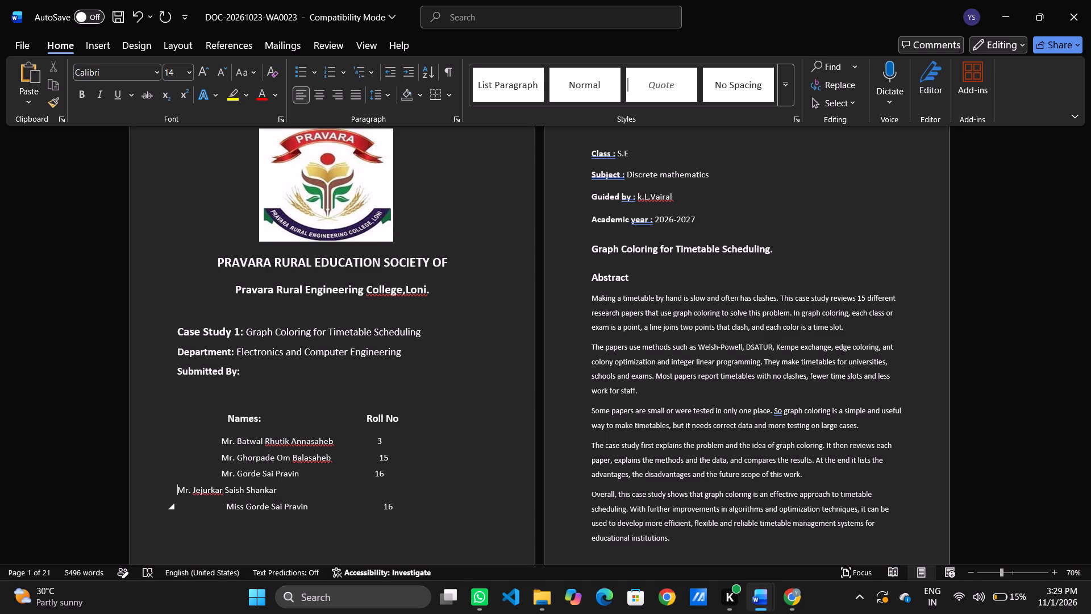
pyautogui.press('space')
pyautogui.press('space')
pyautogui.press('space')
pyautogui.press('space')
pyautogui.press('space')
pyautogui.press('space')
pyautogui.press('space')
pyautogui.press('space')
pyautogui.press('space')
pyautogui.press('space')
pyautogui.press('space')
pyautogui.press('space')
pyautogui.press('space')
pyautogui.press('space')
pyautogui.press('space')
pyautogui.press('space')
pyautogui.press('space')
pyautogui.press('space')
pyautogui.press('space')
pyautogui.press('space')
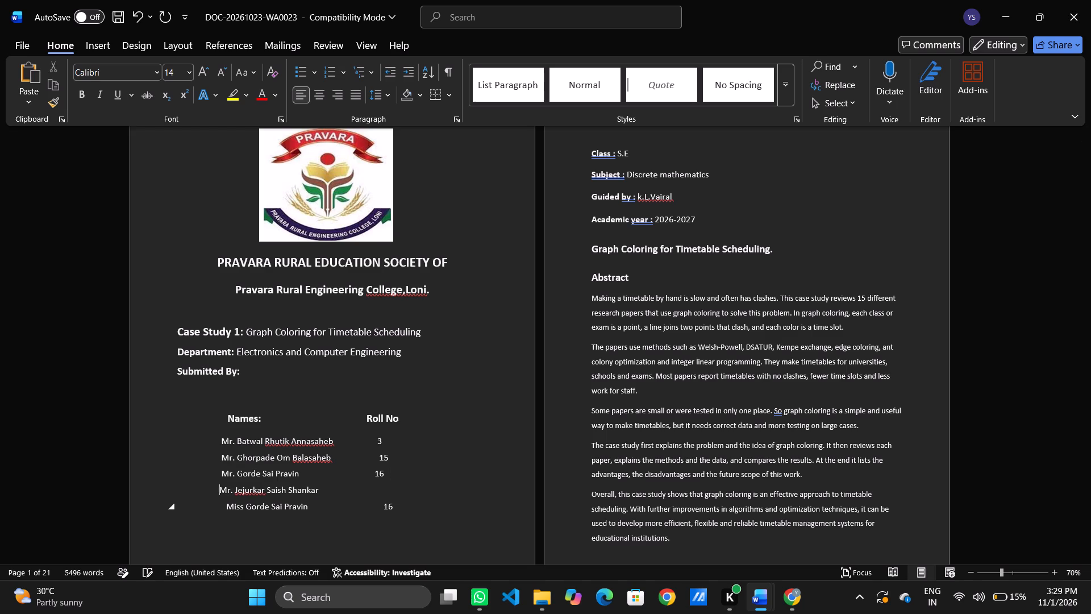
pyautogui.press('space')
# Add roll number 24 to the fourth student's row, spaced over to the Roll No column.
pyautogui.click(382, 487)
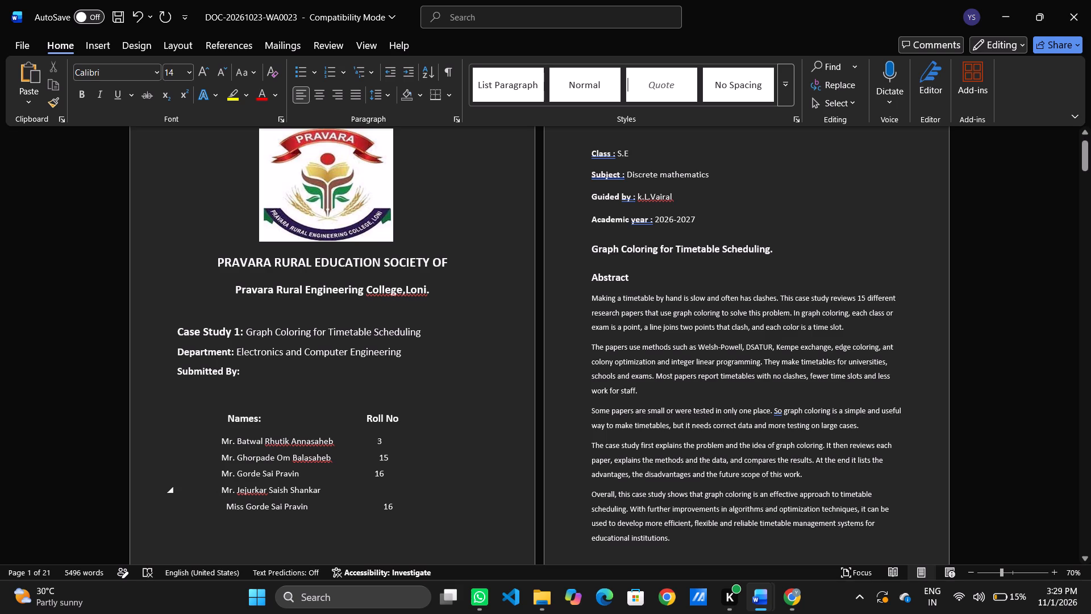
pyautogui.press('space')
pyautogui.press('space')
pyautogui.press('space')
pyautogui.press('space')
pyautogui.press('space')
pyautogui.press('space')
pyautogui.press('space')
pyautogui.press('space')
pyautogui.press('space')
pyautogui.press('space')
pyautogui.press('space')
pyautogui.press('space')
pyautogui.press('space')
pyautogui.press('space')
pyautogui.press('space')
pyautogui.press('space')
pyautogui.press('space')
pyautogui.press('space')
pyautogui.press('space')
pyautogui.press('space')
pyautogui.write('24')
# Adjust the spacing before the roll numbers in all five rows so they line up under the Roll No heading.
pyautogui.click(382, 455)
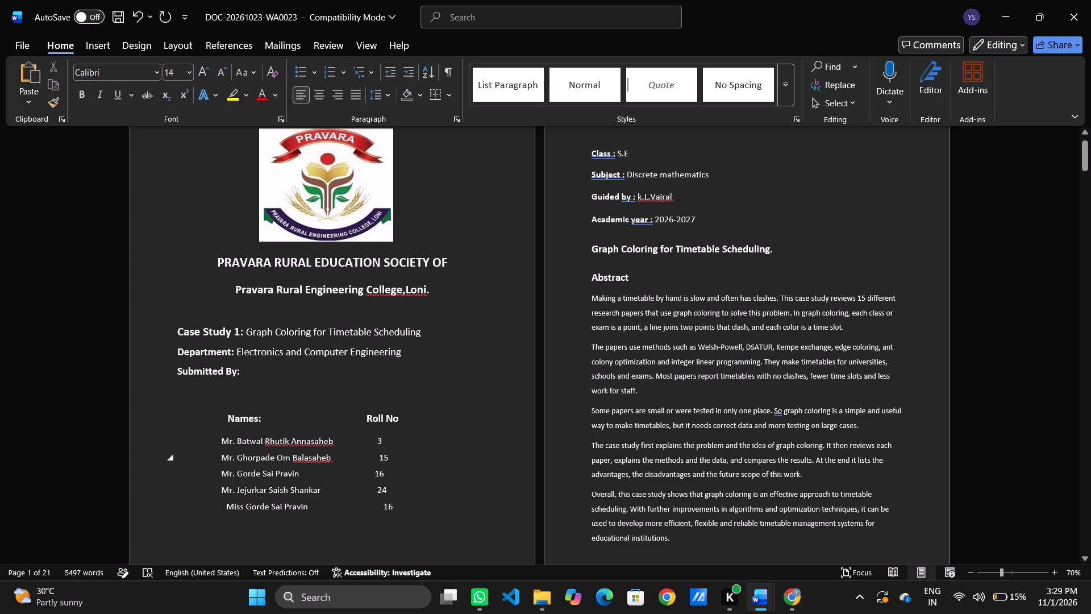
pyautogui.click(377, 458)
pyautogui.press('BackSpace')
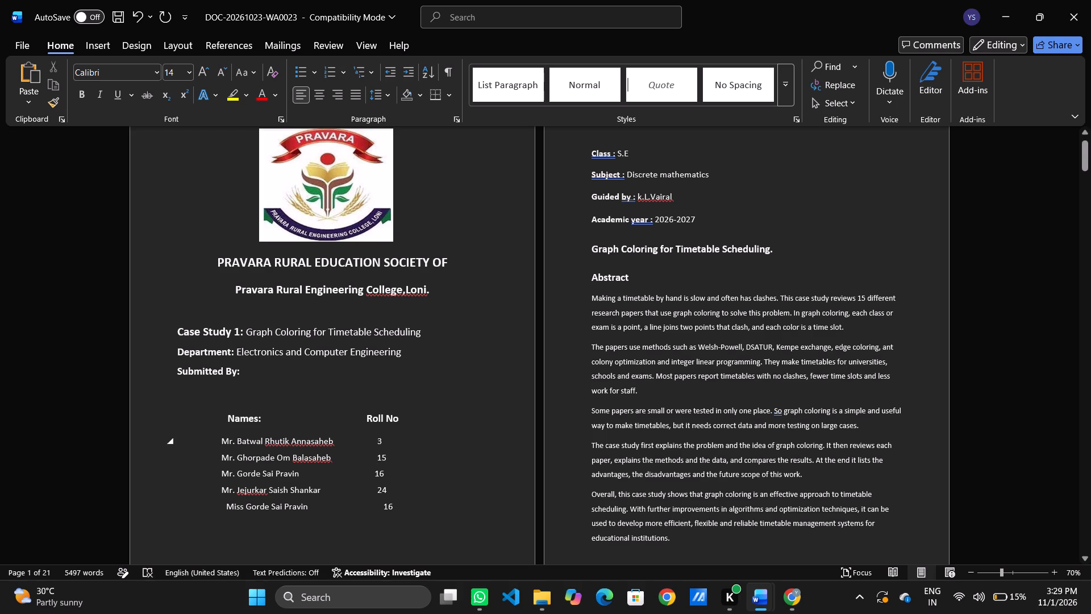
pyautogui.click(374, 438)
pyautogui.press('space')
pyautogui.click(374, 471)
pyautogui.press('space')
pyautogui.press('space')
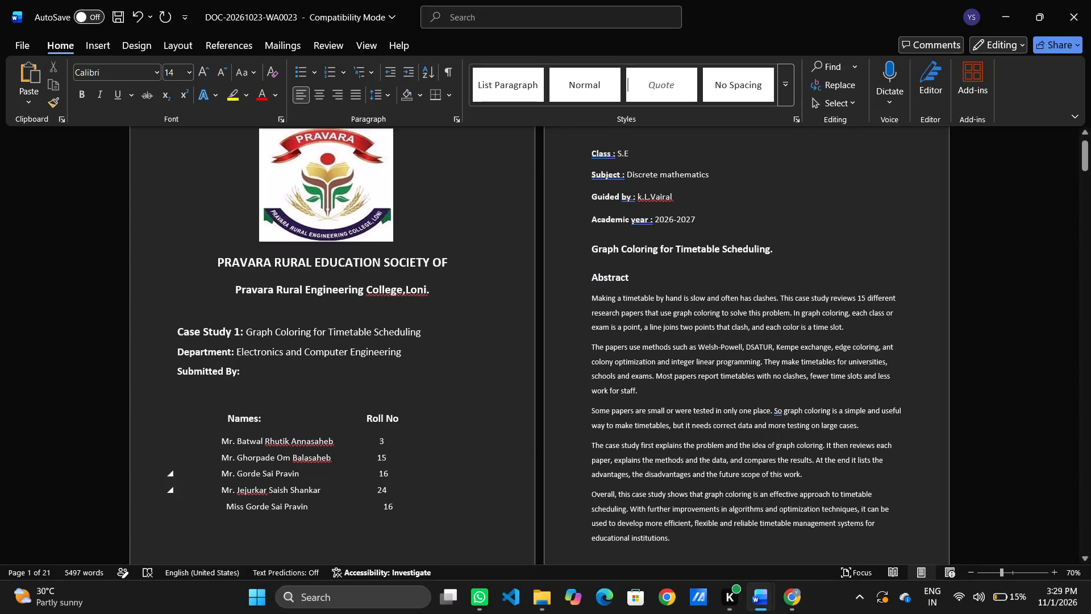
pyautogui.click(377, 495)
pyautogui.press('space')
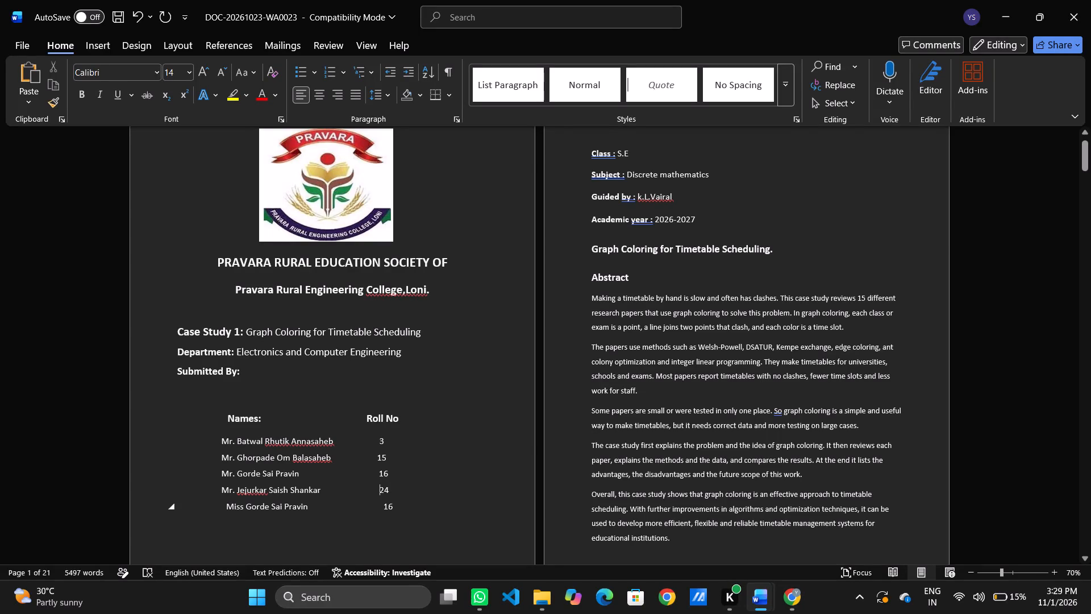
pyautogui.click(385, 510)
pyautogui.click(381, 508)
pyautogui.press('BackSpace')
pyautogui.press('BackSpace')
pyautogui.click(374, 453)
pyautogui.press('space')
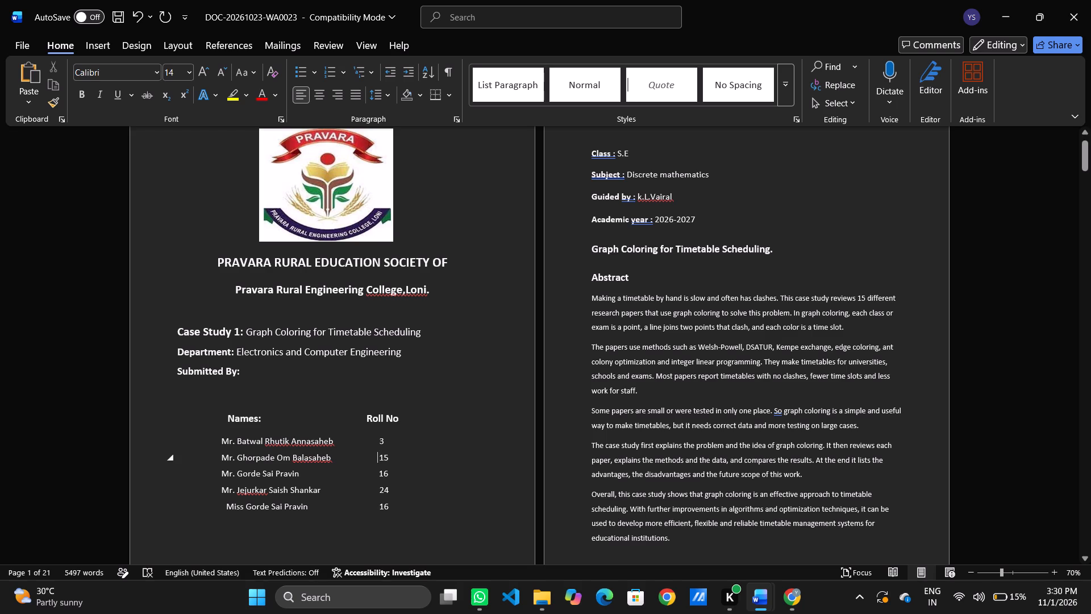
# Change the title "Miss" to "Mr." in the last student row and line the name up with those above.
pyautogui.scroll(-1, 404, 464)
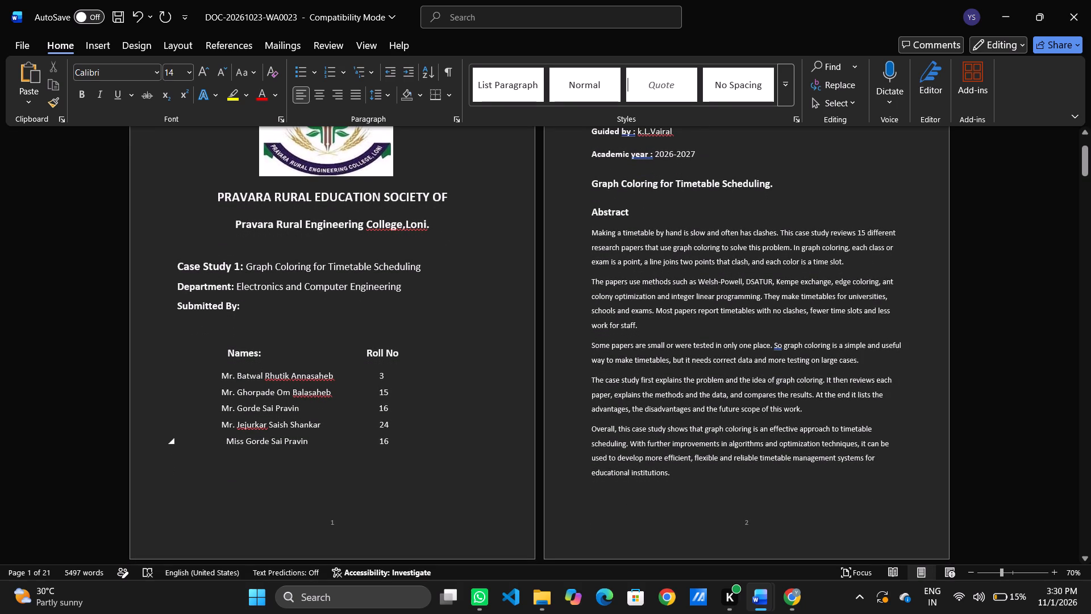
pyautogui.click(243, 442)
pyautogui.press('BackSpace')
pyautogui.press('BackSpace')
pyautogui.press('BackSpace')
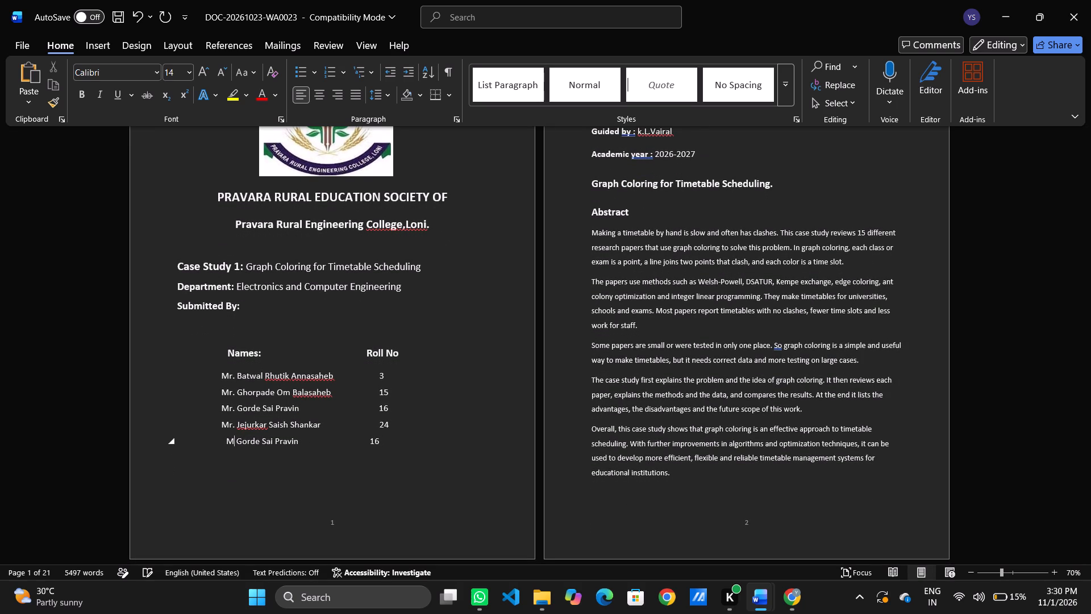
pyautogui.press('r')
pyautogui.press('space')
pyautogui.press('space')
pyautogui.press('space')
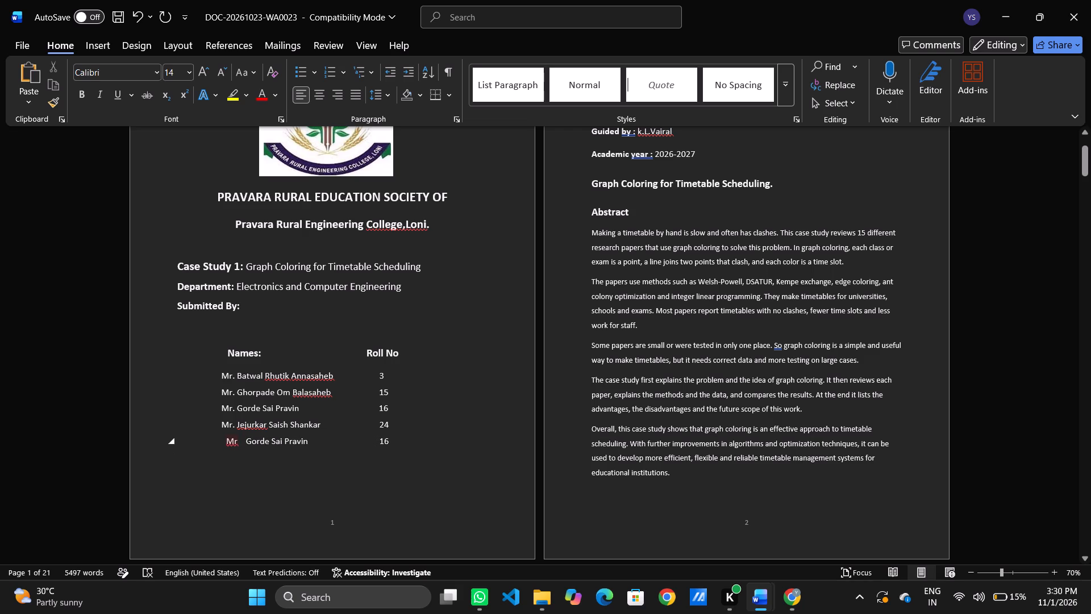
pyautogui.click(224, 442)
pyautogui.press('BackSpace')
pyautogui.press('BackSpace')
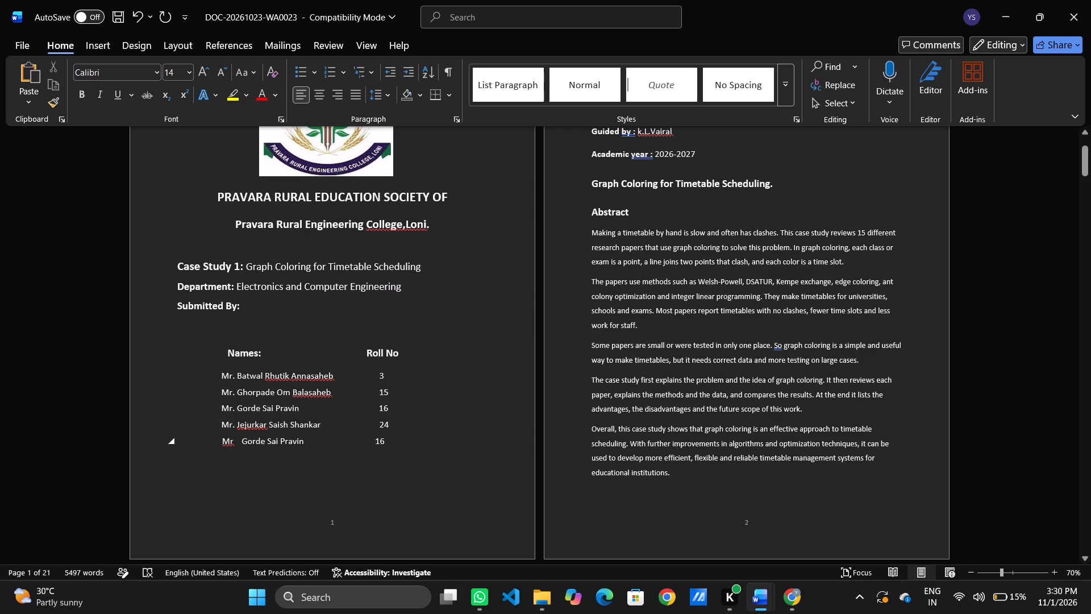
pyautogui.click(240, 440)
pyautogui.press('BackSpace')
pyautogui.press('BackSpace')
pyautogui.press('BackSpace')
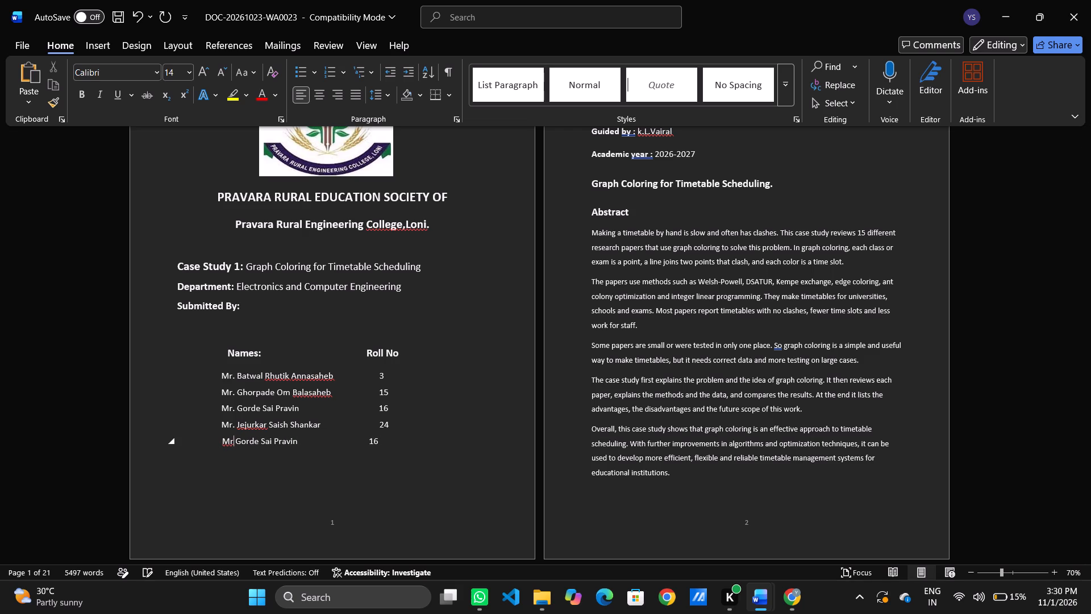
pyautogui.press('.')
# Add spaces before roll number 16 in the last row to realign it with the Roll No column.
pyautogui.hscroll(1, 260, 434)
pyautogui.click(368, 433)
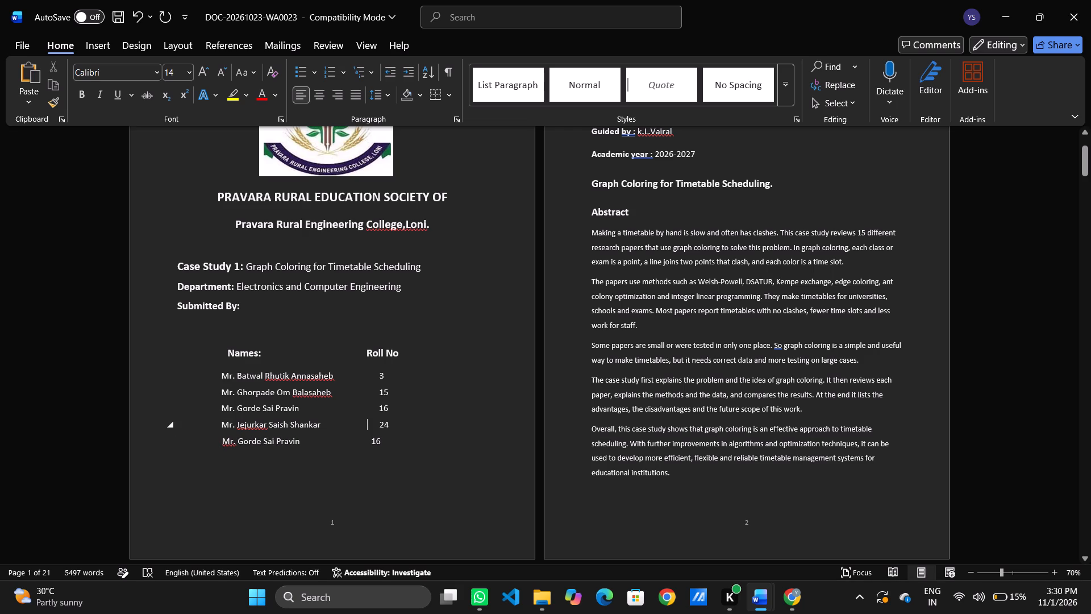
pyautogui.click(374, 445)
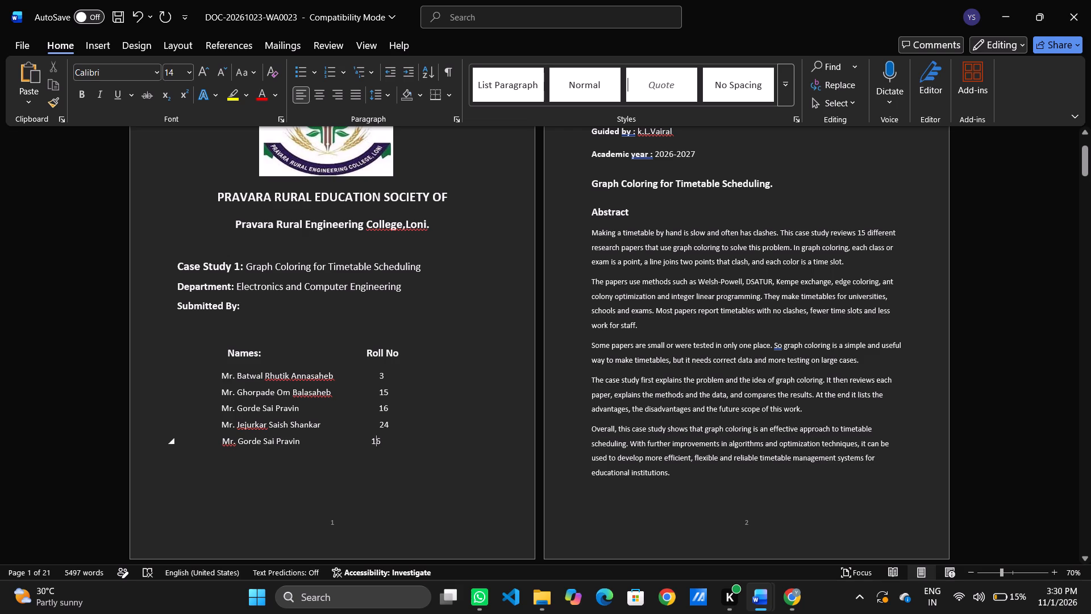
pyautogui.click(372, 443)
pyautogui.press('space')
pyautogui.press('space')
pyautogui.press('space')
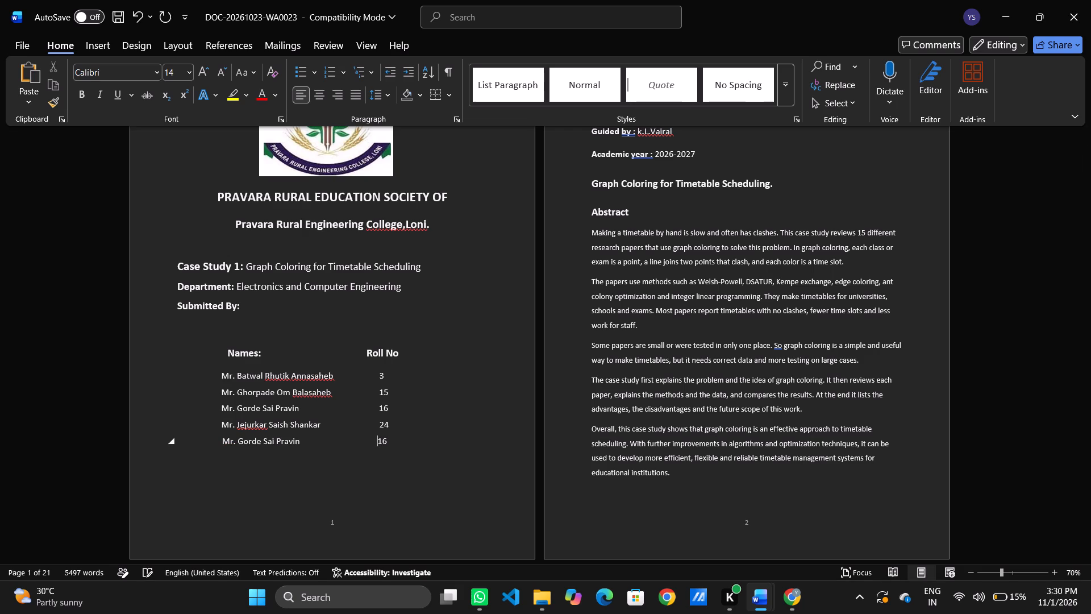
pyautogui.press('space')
# Replace the duplicate name and roll number in the last row with the fifth group member's full name after "Mr.".
pyautogui.click(392, 446)
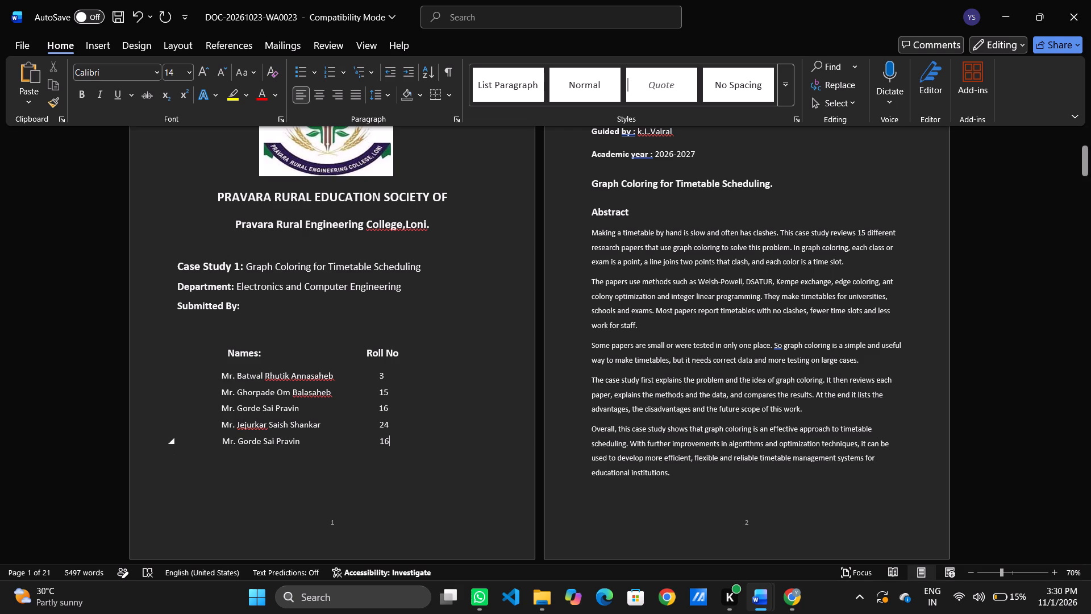
pyautogui.press('BackSpace')
pyautogui.press('BackSpace')
pyautogui.press('BackSpace')
pyautogui.press('BackSpace')
pyautogui.press('BackSpace')
pyautogui.press('BackSpace')
pyautogui.press('BackSpace')
pyautogui.press('BackSpace')
pyautogui.press('BackSpace')
pyautogui.press('BackSpace')
pyautogui.press('BackSpace')
pyautogui.press('BackSpace')
pyautogui.press('BackSpace')
pyautogui.press('BackSpace')
pyautogui.press('BackSpace')
pyautogui.press('BackSpace')
pyautogui.press('BackSpace')
pyautogui.press('BackSpace')
pyautogui.press('BackSpace')
pyautogui.press('BackSpace')
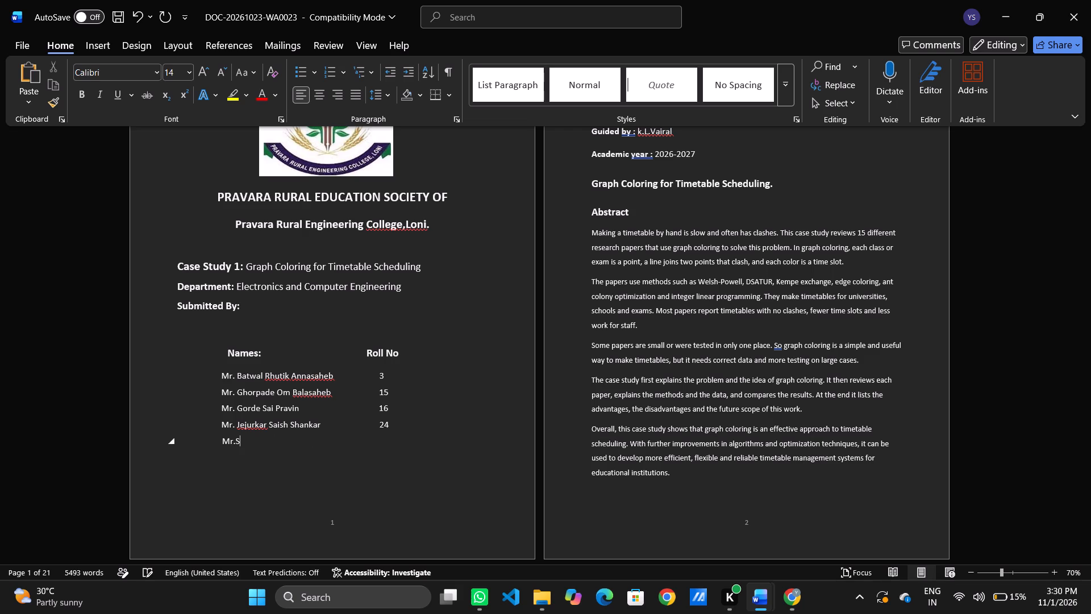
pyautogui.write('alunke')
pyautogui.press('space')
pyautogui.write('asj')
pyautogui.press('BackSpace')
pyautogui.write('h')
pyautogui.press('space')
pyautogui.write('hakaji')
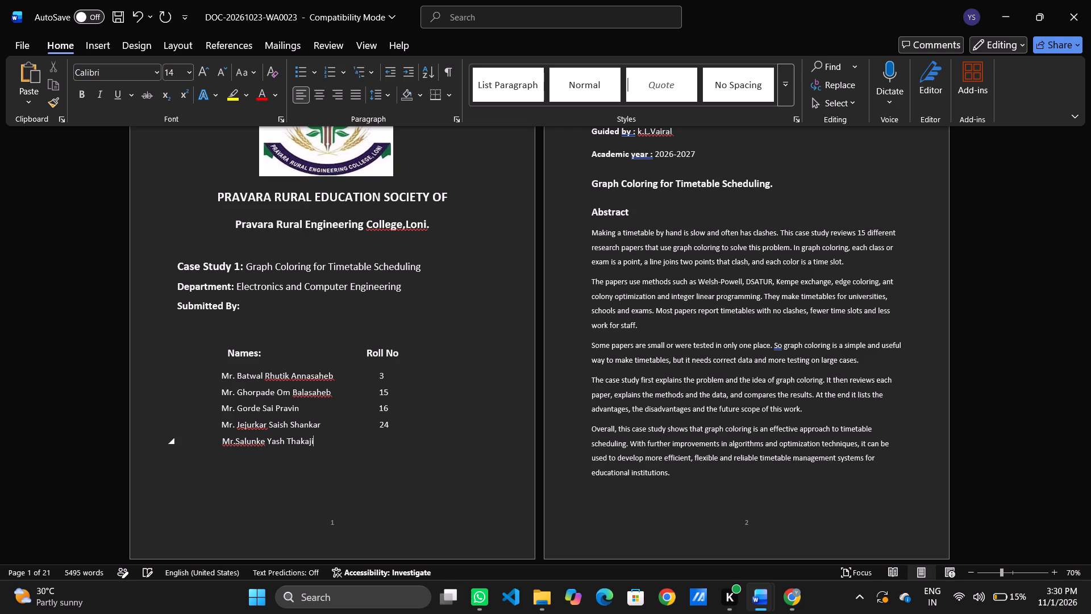
# Add roll number 41 to the fifth student's row, spaced over to the Roll No column.
pyautogui.click(392, 445)
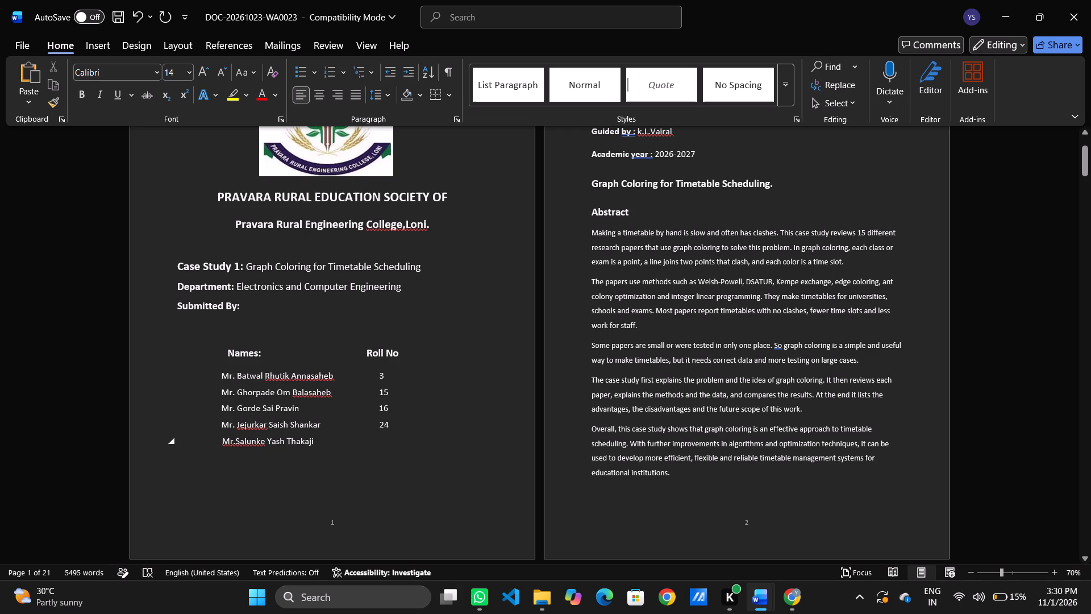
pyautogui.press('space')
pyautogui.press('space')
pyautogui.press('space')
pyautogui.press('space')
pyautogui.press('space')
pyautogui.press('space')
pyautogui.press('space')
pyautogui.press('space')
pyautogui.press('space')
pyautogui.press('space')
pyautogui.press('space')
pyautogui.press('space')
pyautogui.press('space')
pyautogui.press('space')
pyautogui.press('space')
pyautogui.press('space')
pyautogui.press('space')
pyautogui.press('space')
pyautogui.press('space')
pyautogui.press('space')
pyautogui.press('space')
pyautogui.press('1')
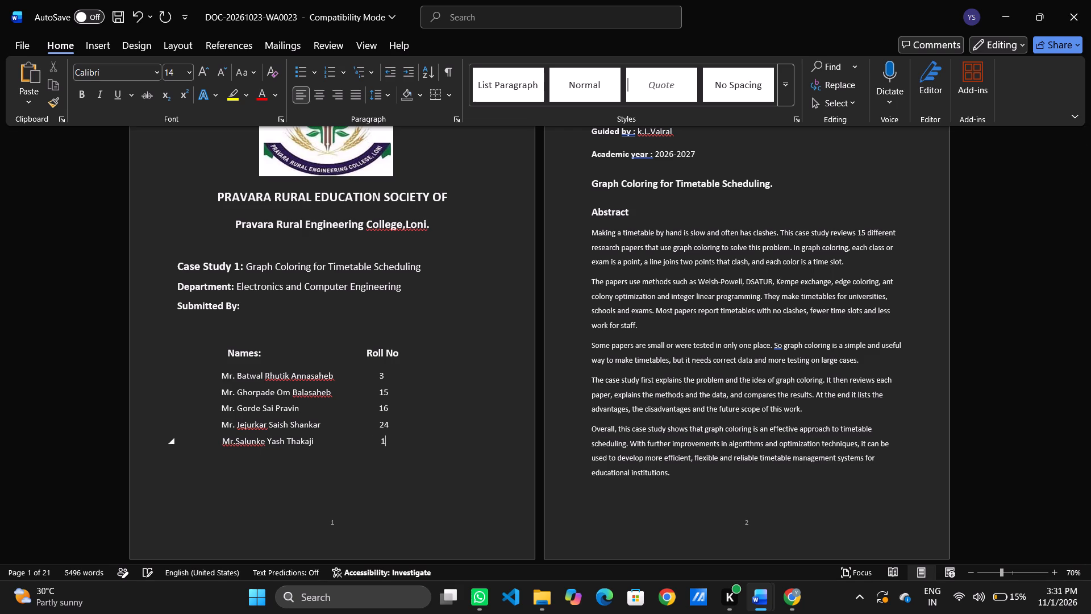
pyautogui.press('BackSpace')
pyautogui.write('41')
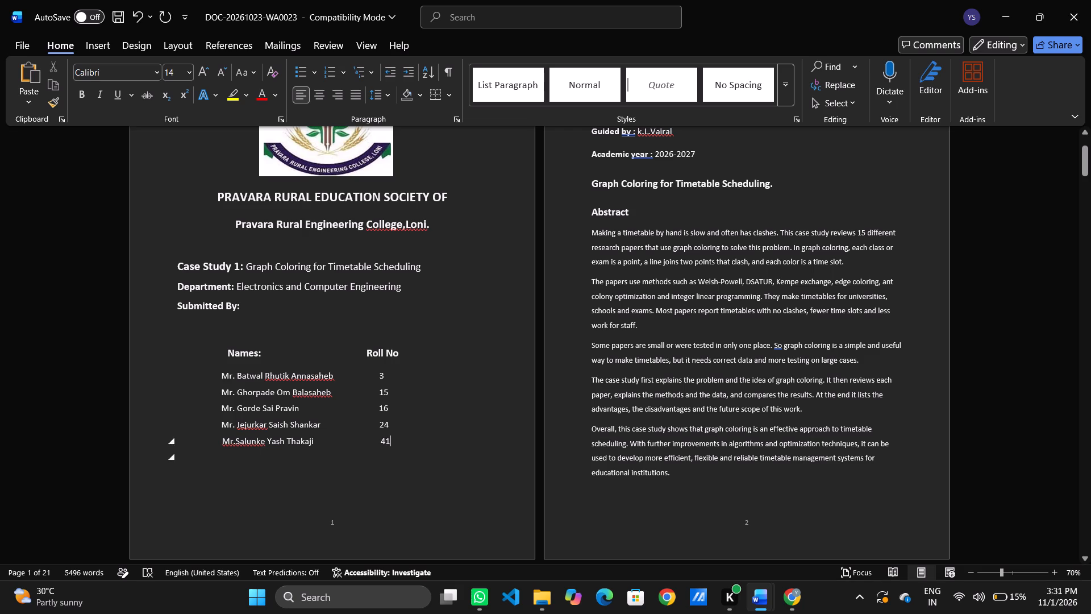
# Add a new row below the fifth student with the sixth group member's full name after "Mr.".
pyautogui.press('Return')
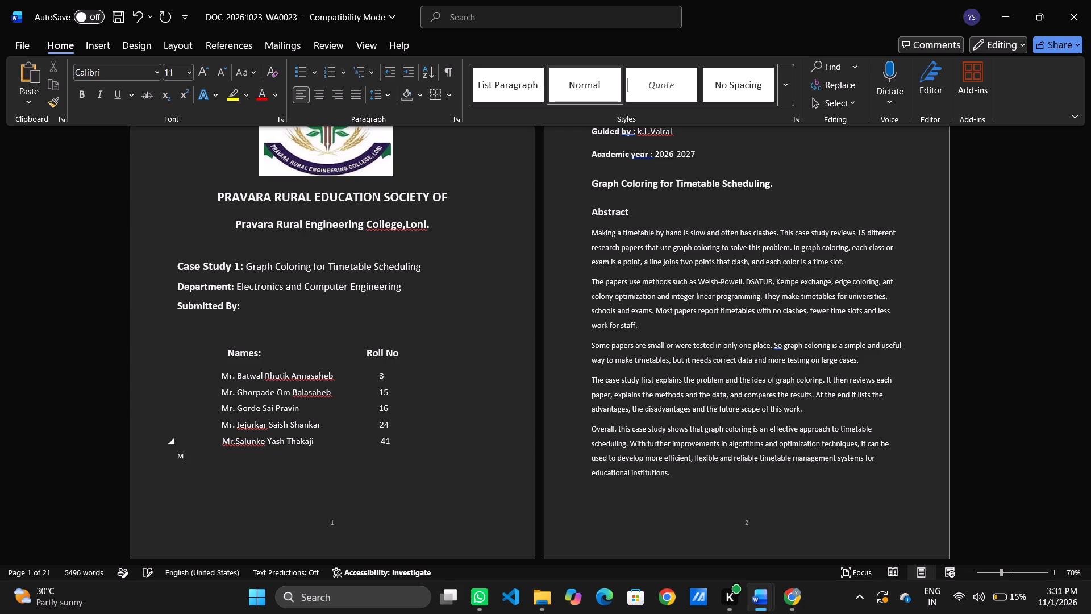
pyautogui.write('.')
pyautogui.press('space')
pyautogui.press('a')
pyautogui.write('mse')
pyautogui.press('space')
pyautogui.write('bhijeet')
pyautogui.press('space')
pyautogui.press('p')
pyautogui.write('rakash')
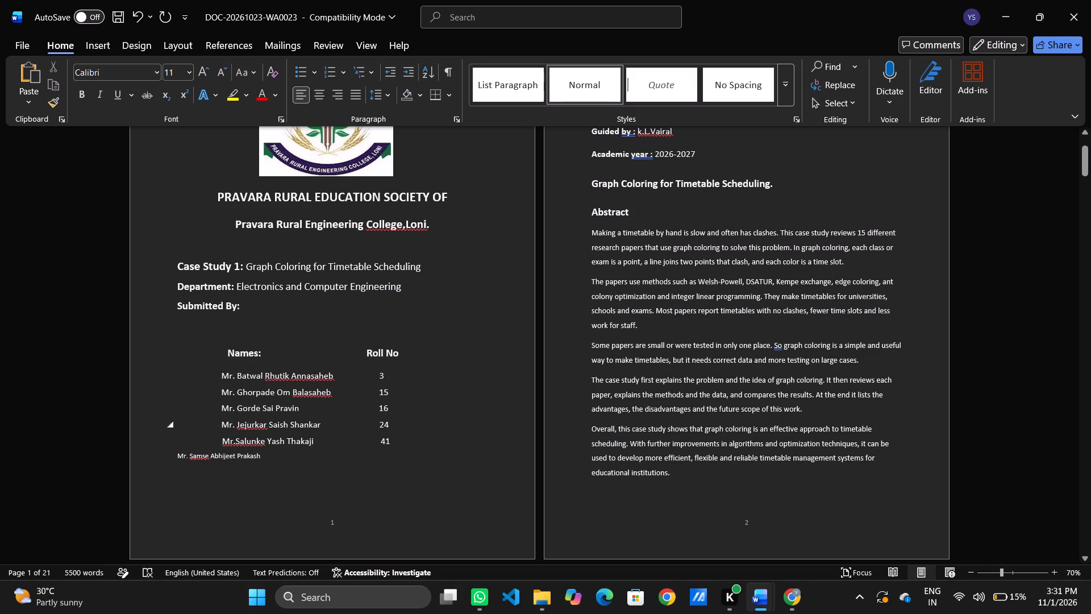
# Indent the sixth student's name with leading spaces to line it up with the names above.
pyautogui.click(176, 454)
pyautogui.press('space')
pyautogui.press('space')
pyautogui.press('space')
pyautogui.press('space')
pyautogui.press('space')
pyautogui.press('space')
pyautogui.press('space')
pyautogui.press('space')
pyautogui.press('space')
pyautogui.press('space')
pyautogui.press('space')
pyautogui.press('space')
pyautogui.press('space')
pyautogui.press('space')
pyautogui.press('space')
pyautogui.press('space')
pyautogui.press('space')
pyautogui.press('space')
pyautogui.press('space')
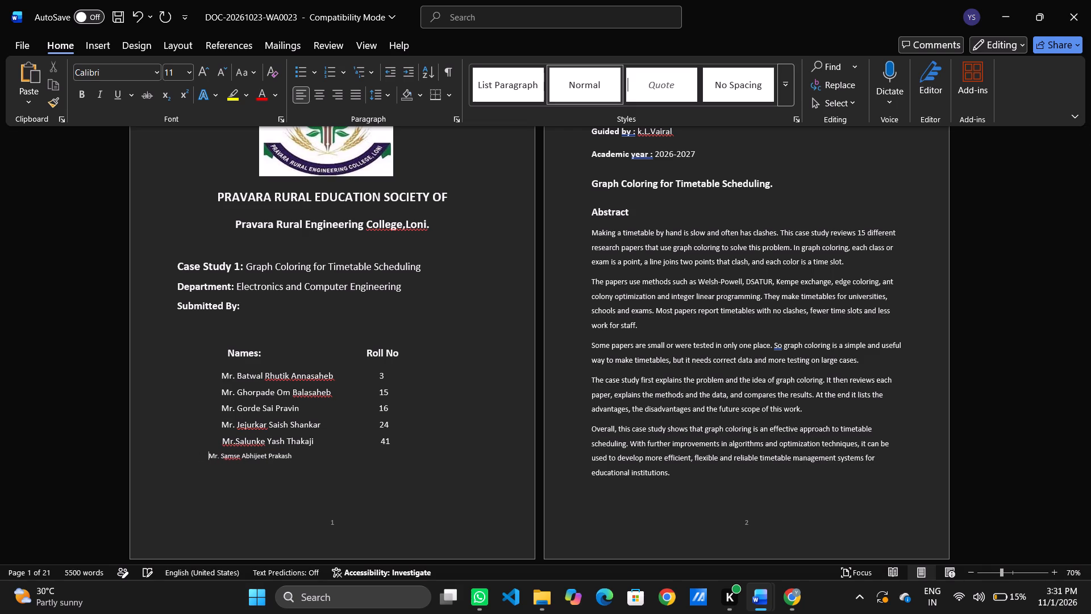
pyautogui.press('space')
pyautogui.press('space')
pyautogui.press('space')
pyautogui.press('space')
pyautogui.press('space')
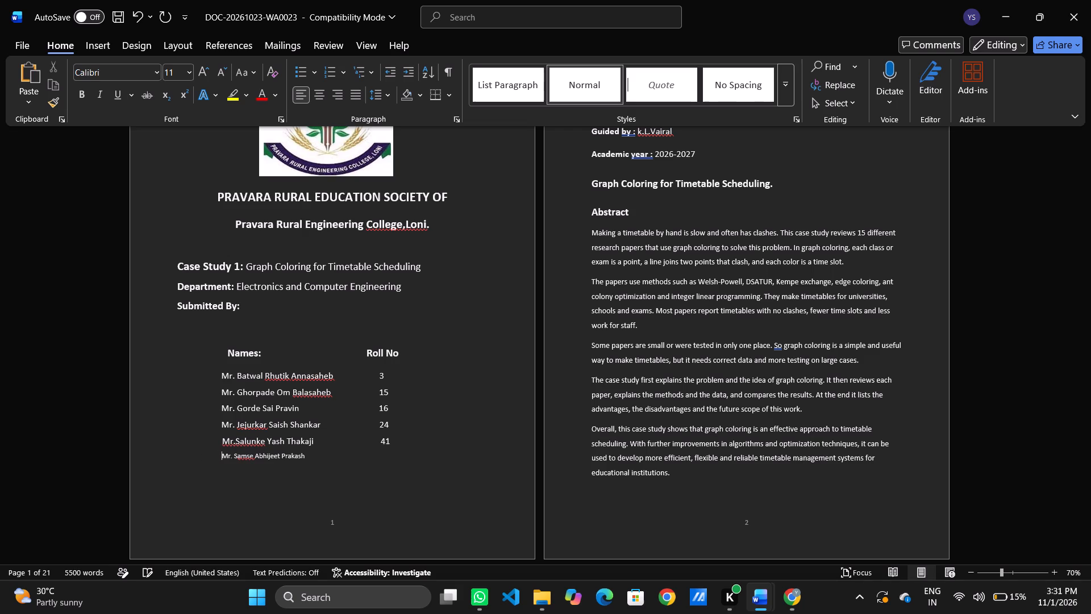
# Add spaces after the sixth student's name to reach the Roll No column, in line with the 41 above.
pyautogui.click(381, 451)
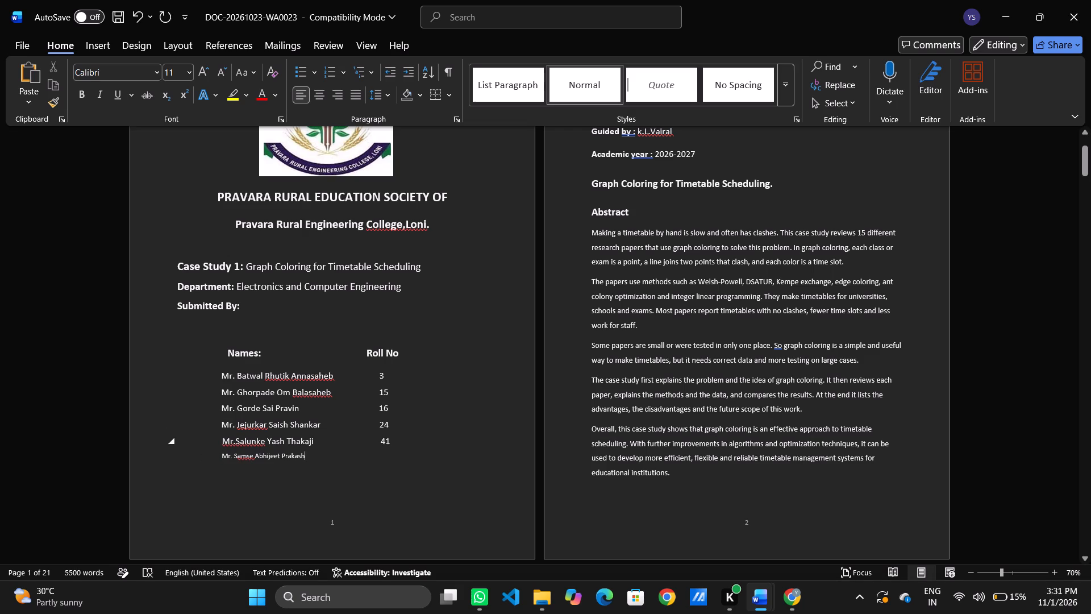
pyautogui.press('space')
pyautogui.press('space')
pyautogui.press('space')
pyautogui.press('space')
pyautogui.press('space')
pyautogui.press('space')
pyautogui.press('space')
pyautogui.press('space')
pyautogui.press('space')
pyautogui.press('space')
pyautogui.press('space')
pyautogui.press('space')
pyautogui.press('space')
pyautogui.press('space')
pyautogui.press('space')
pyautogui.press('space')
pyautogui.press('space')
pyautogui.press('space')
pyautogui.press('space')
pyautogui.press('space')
pyautogui.press('BackSpace')
pyautogui.press('BackSpace')
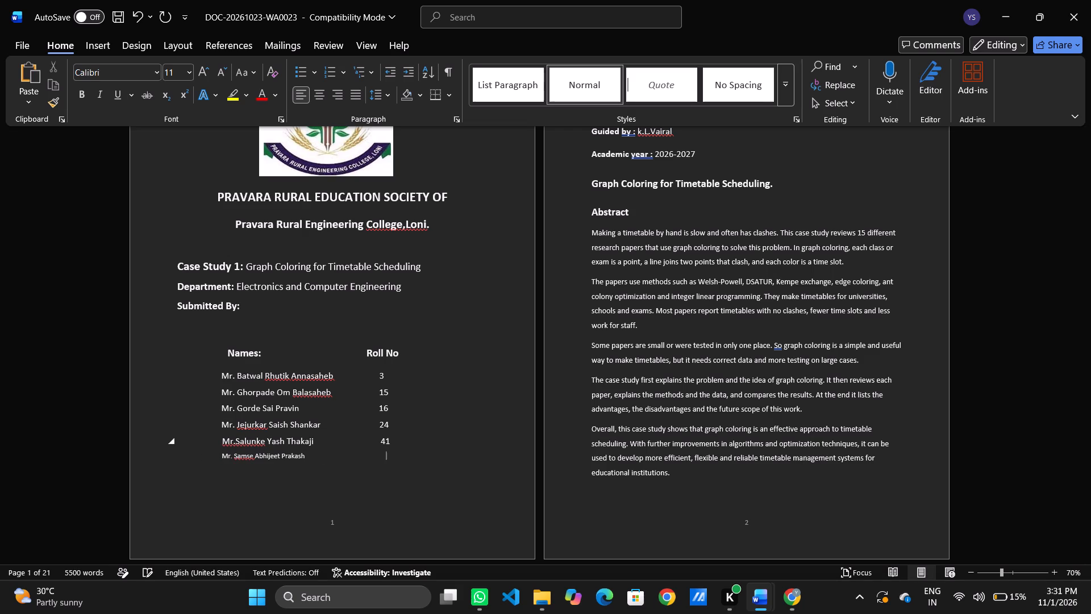
# Enter roll number 42 in the sixth student's row.
pyautogui.press('BackSpace')
pyautogui.press('BackSpace')
pyautogui.write('42')
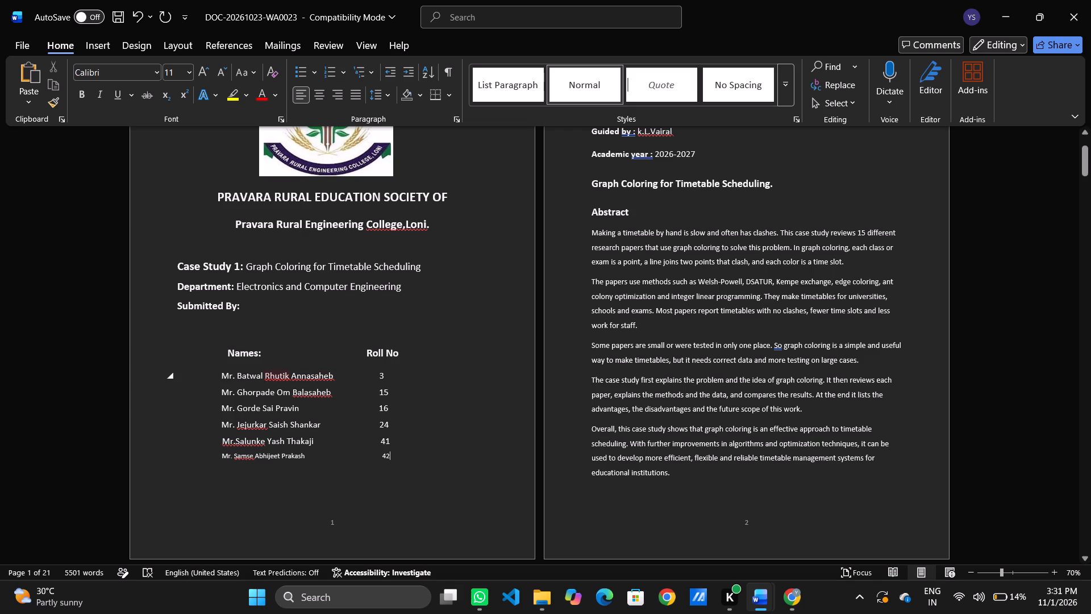
# Set the student list, from the first row through the sixth student's name, to font size 14 and bold.
pyautogui.moveTo(220, 370); pyautogui.dragTo(316, 455)
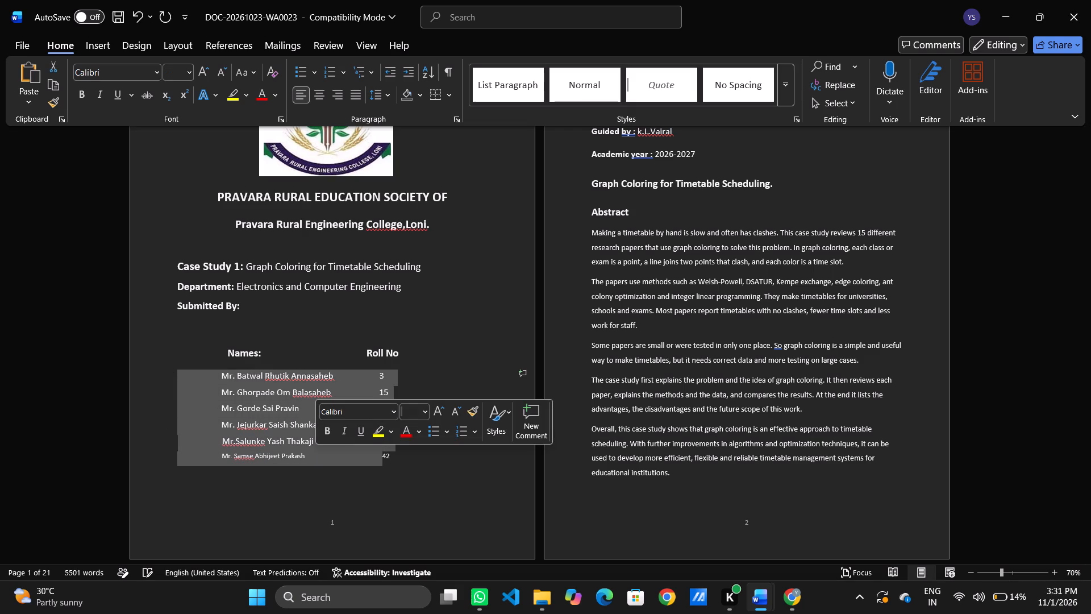
pyautogui.click(427, 409)
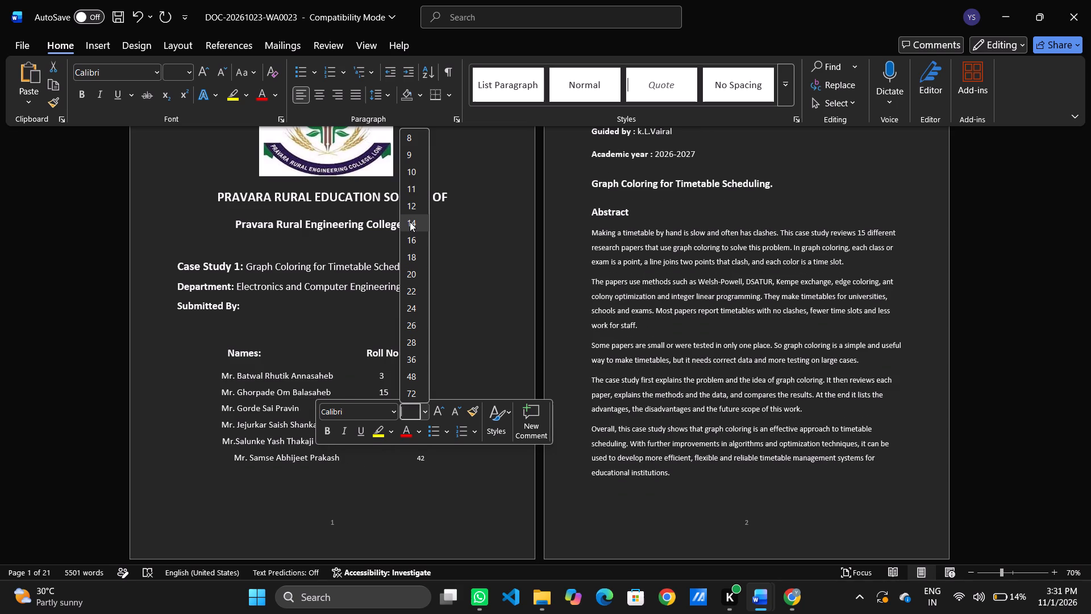
pyautogui.click(410, 222)
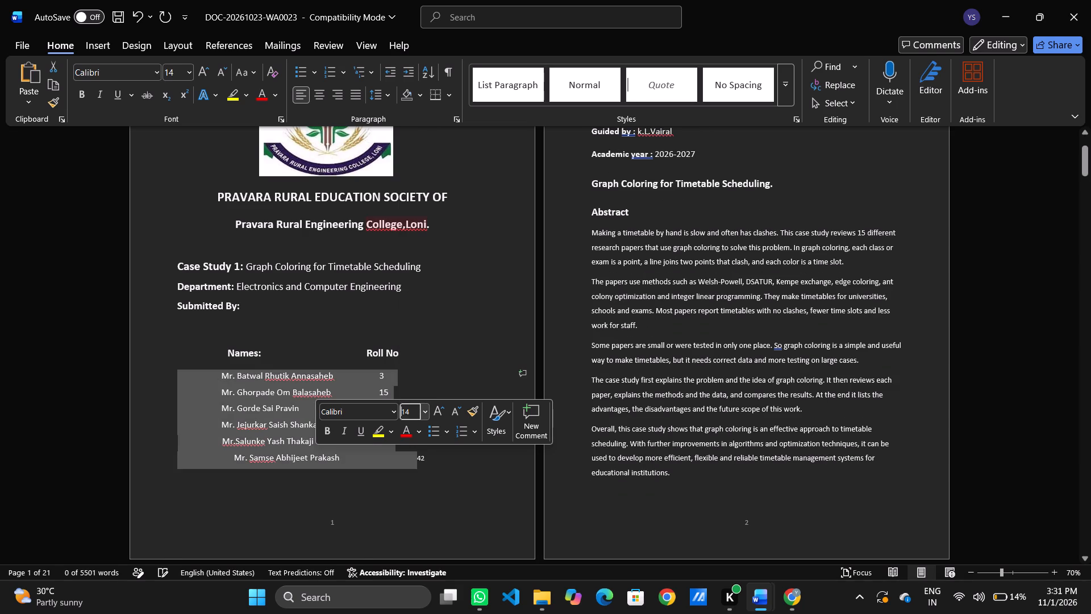
pyautogui.click(332, 435)
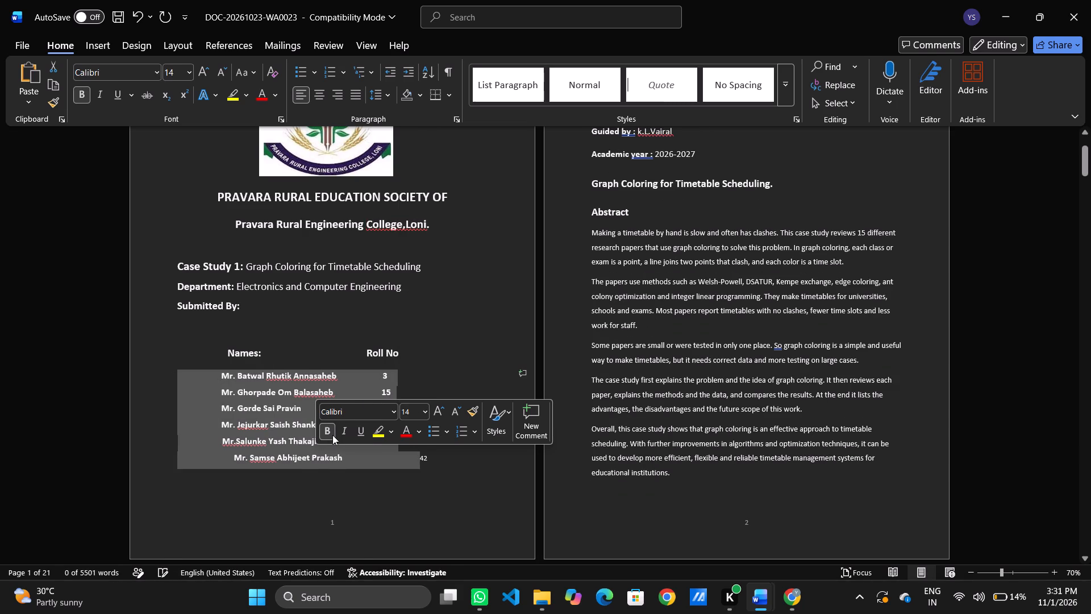
pyautogui.click(367, 483)
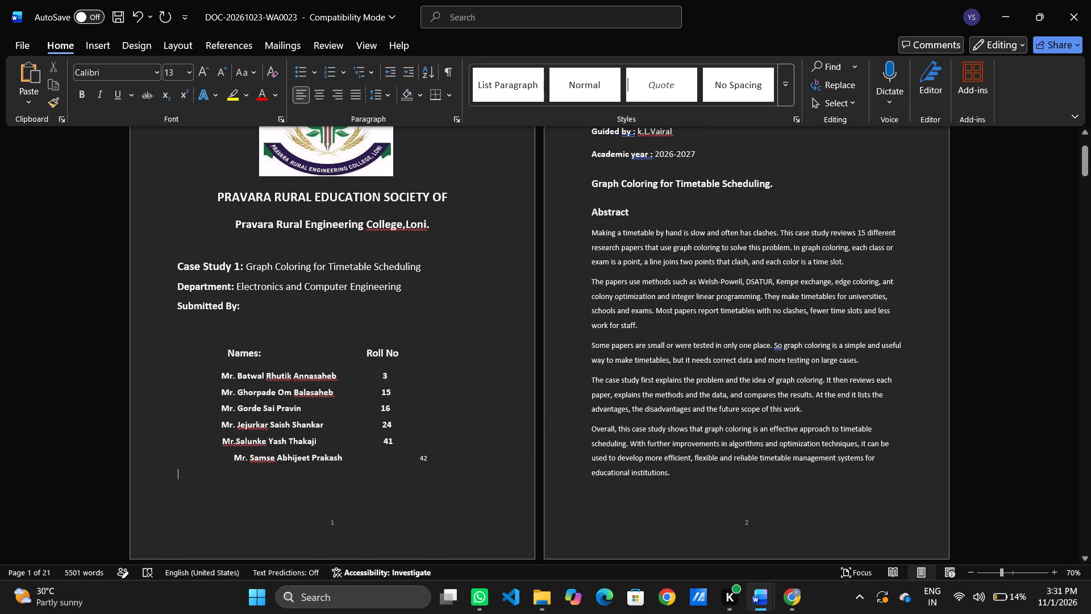
# Remove extra leading spaces from the sixth student's row to bring the name closer to the names above.
pyautogui.click(232, 458)
pyautogui.press('BackSpace')
pyautogui.press('BackSpace')
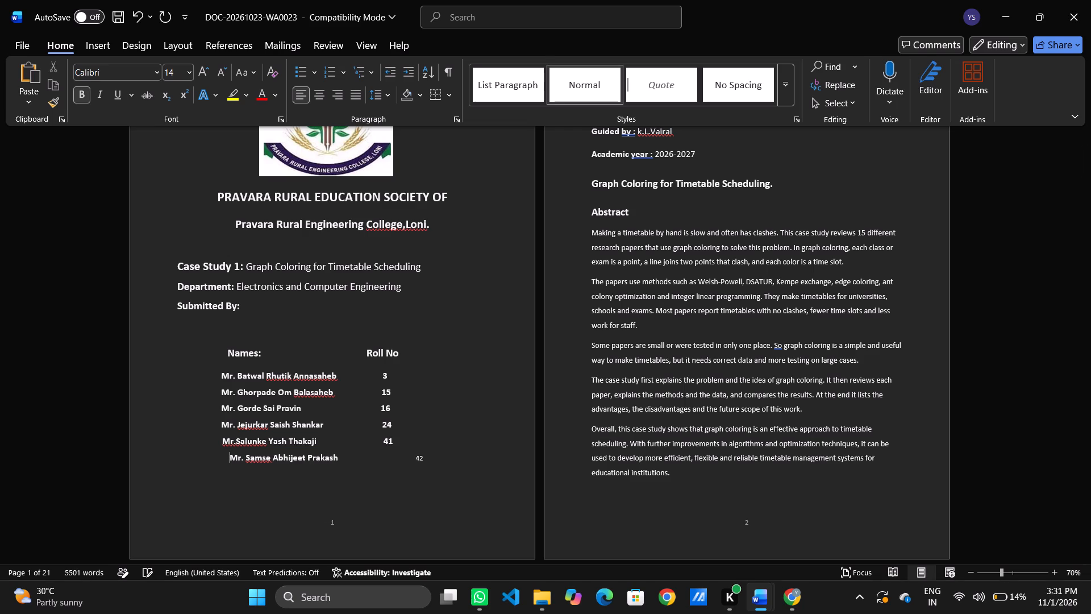
pyautogui.press('BackSpace')
pyautogui.press('BackSpace')
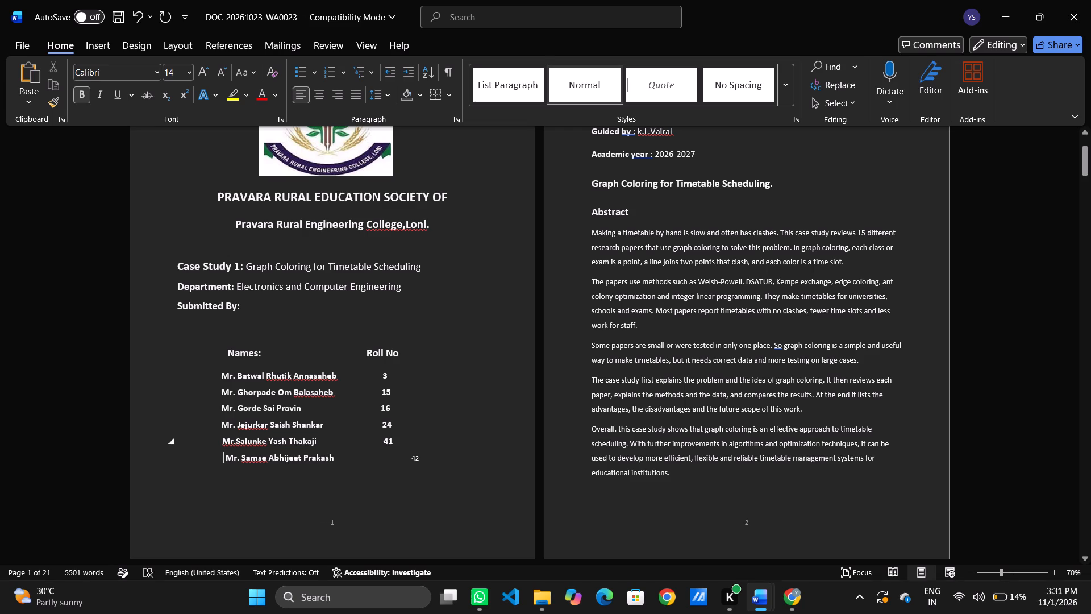
# Format the end of the sixth student's row, including roll number 42, in bold at font size 14.
pyautogui.moveTo(426, 451); pyautogui.dragTo(407, 458)
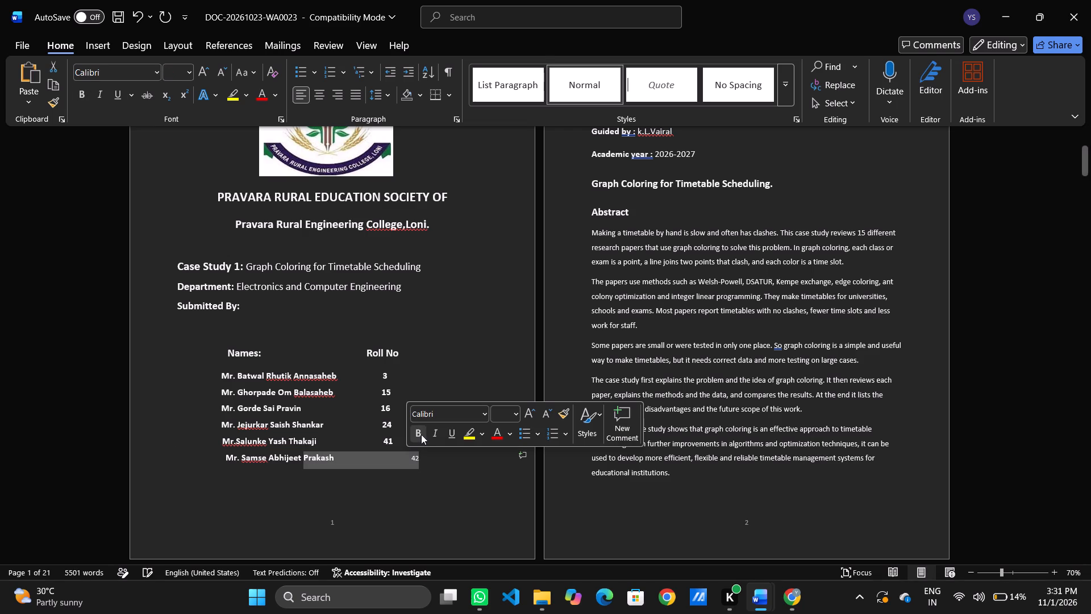
pyautogui.click(421, 433)
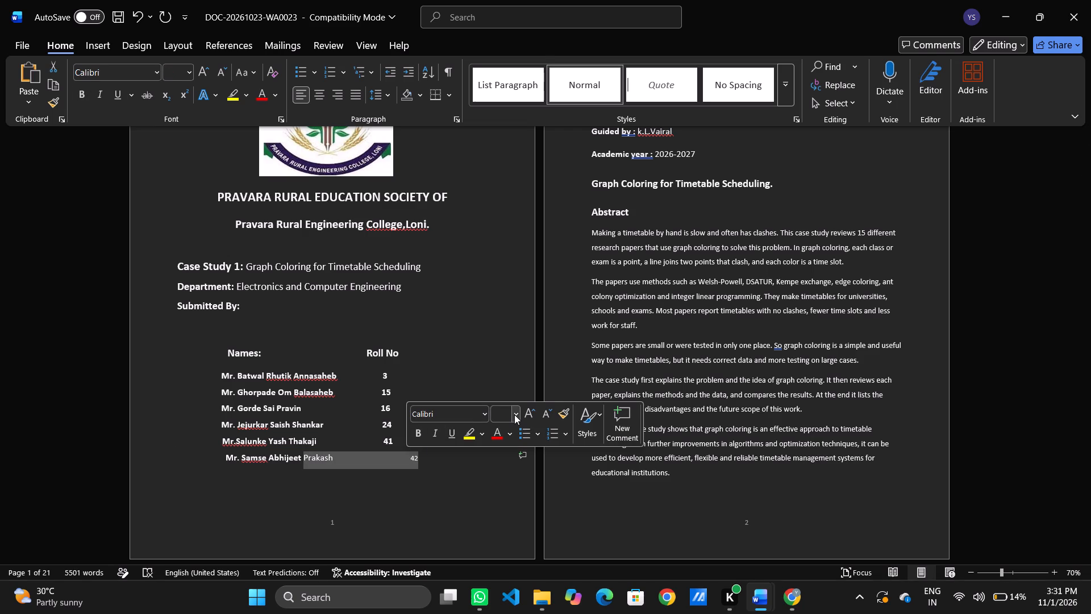
pyautogui.click(514, 414)
pyautogui.click(506, 244)
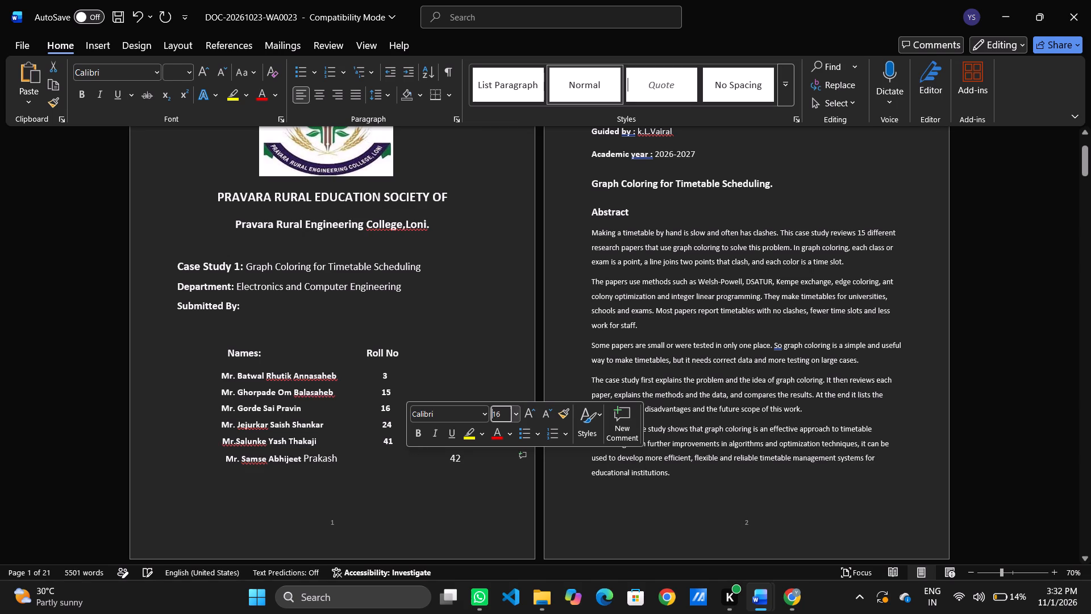
pyautogui.click(516, 410)
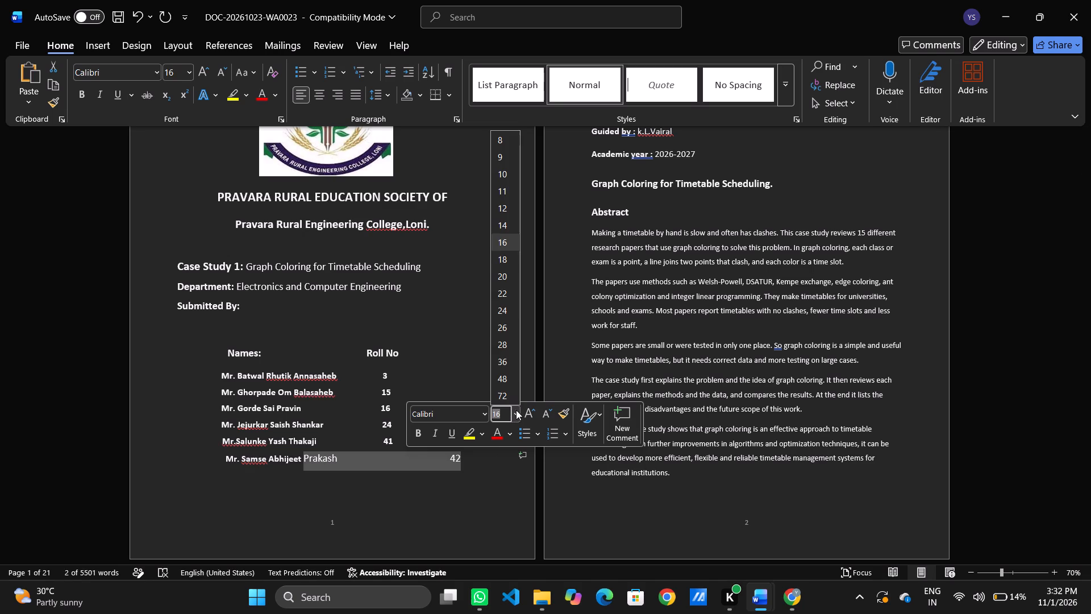
pyautogui.click(508, 221)
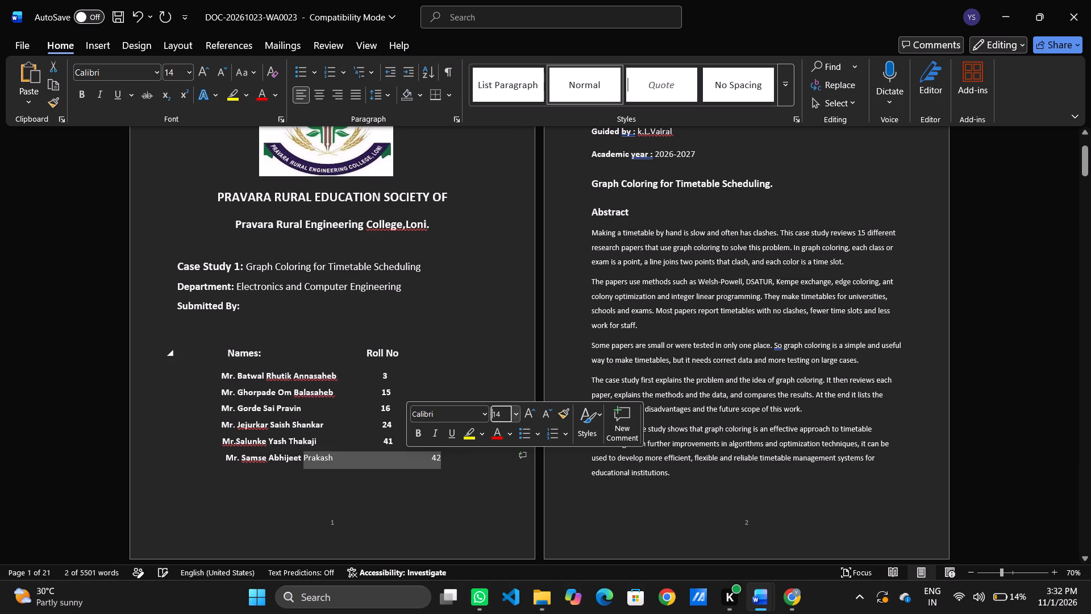
pyautogui.moveTo(453, 462); pyautogui.dragTo(428, 457)
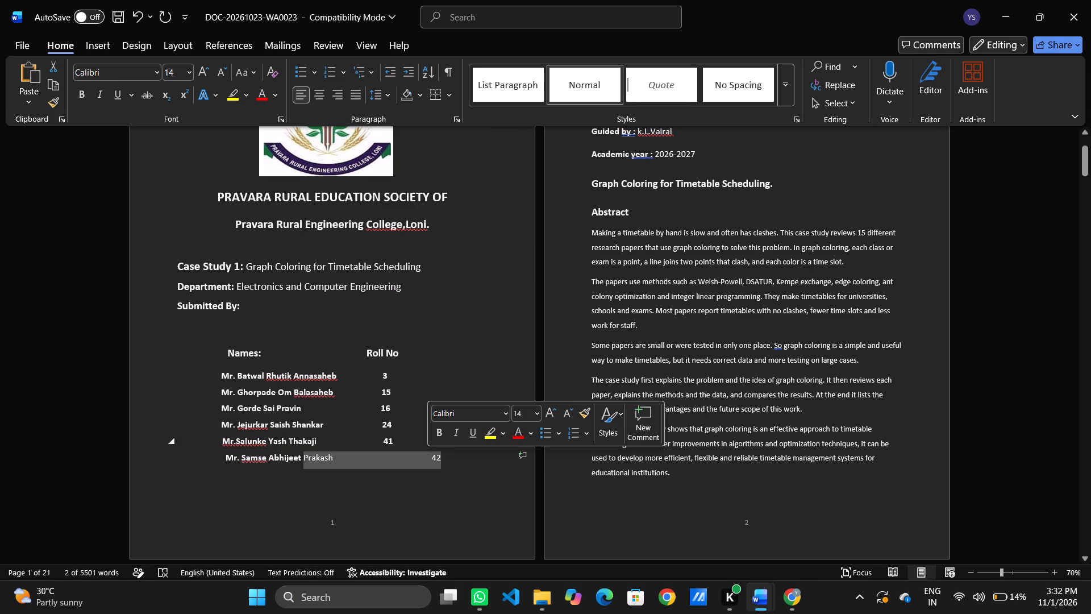
pyautogui.click(434, 431)
pyautogui.moveTo(433, 497); pyautogui.dragTo(434, 476)
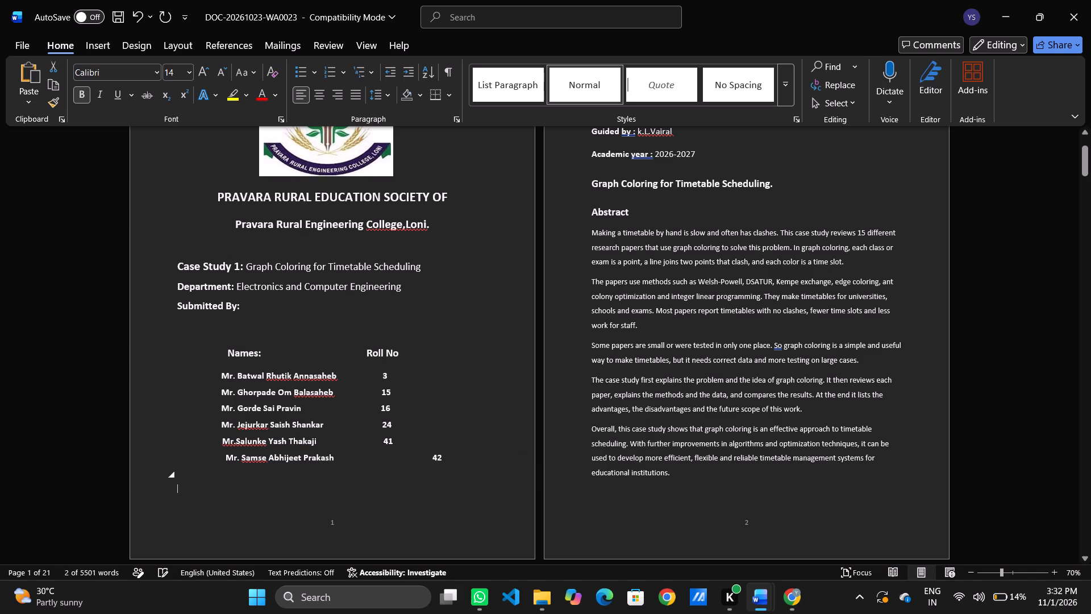
# Remove the extra spaces before roll number 42 so it sits under the "Roll No" heading.
pyautogui.moveTo(434, 476); pyautogui.dragTo(431, 463)
pyautogui.click(431, 463)
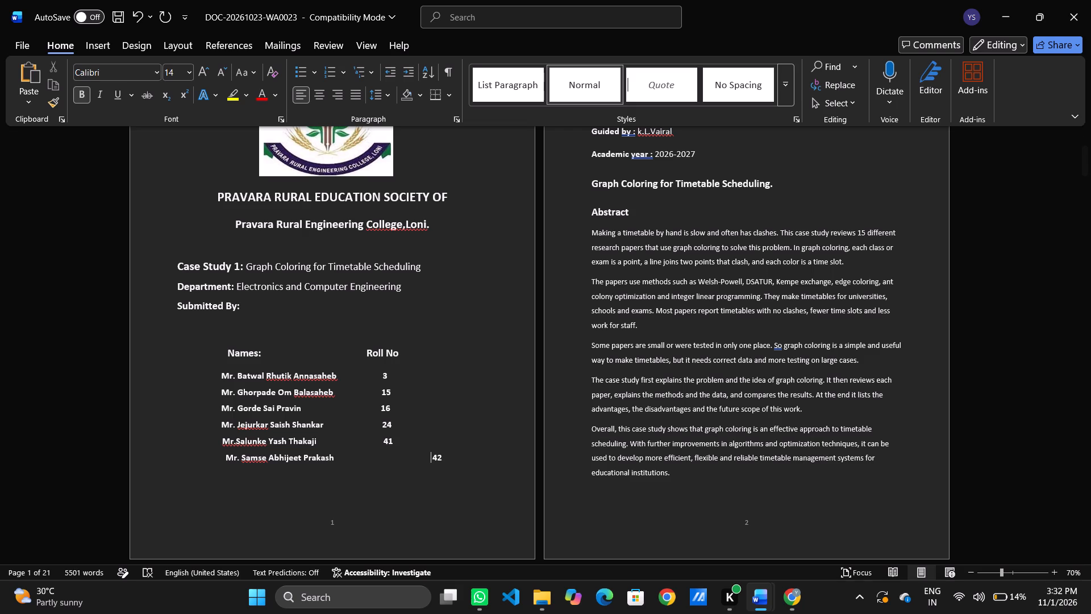
pyautogui.press('BackSpace')
pyautogui.press('BackSpace')
pyautogui.press('BackSpace')
pyautogui.press('BackSpace')
pyautogui.press('BackSpace')
pyautogui.press('BackSpace')
pyautogui.press('BackSpace')
pyautogui.press('BackSpace')
pyautogui.press('BackSpace')
pyautogui.press('BackSpace')
pyautogui.press('BackSpace')
pyautogui.press('BackSpace')
pyautogui.press('BackSpace')
pyautogui.press('BackSpace')
pyautogui.press('BackSpace')
pyautogui.press('BackSpace')
pyautogui.press('BackSpace')
pyautogui.press('BackSpace')
pyautogui.press('BackSpace')
pyautogui.press('BackSpace')
pyautogui.press('BackSpace')
pyautogui.press('BackSpace')
pyautogui.press('BackSpace')
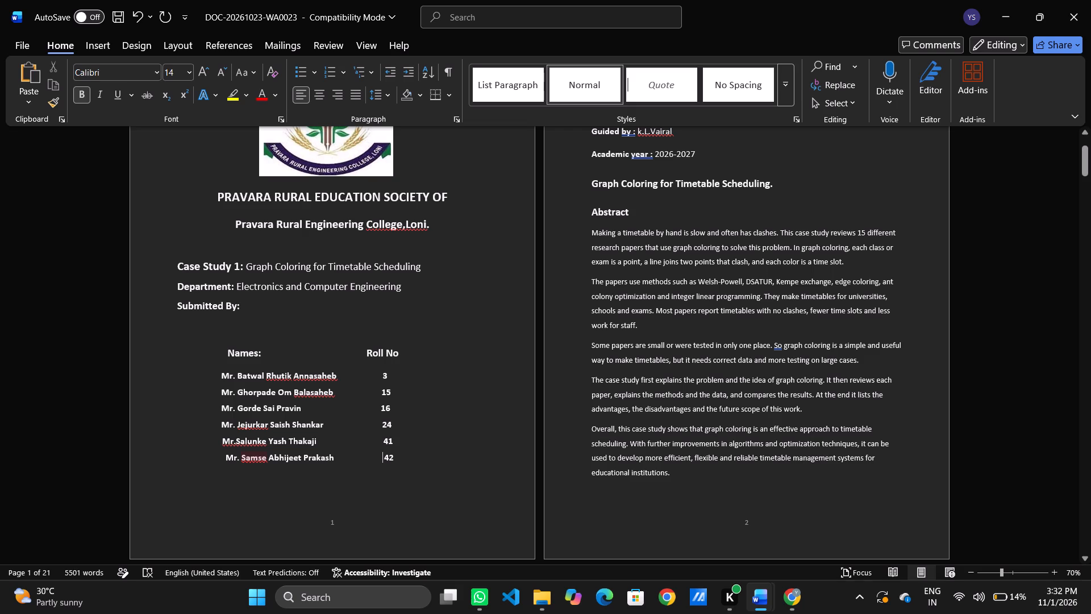
# Fine-tune the sixth row by removing one space before the name and adding one before roll number 42.
pyautogui.click(223, 459)
pyautogui.press('BackSpace')
pyautogui.click(379, 458)
pyautogui.press('space')
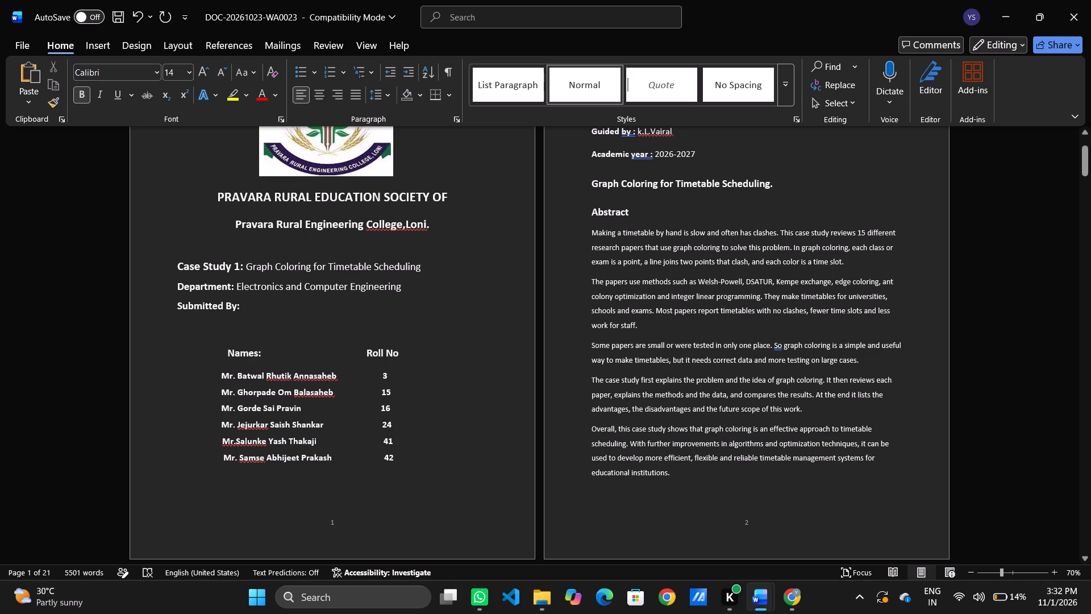
# Make the "Graph Coloring for Timetable Scheduling" title after "Case Study 1:" bold.
pyautogui.moveTo(430, 261); pyautogui.dragTo(257, 251)
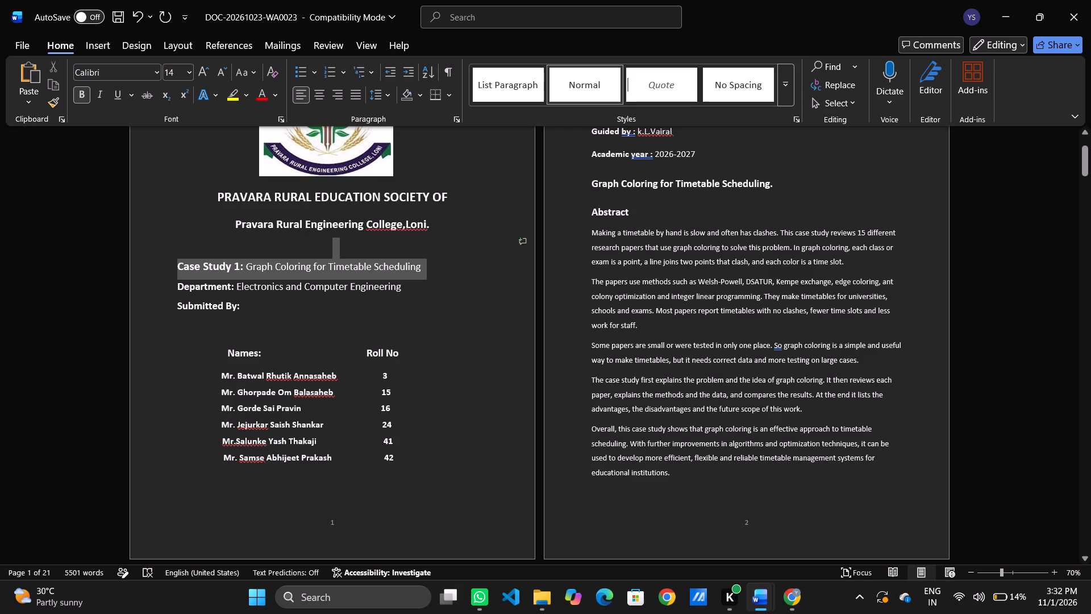
# Make the "Graph Coloring for Timetable Scheduling" text after "Case Study 1:" on the cover page bold.
pyautogui.moveTo(257, 251); pyautogui.dragTo(248, 267)
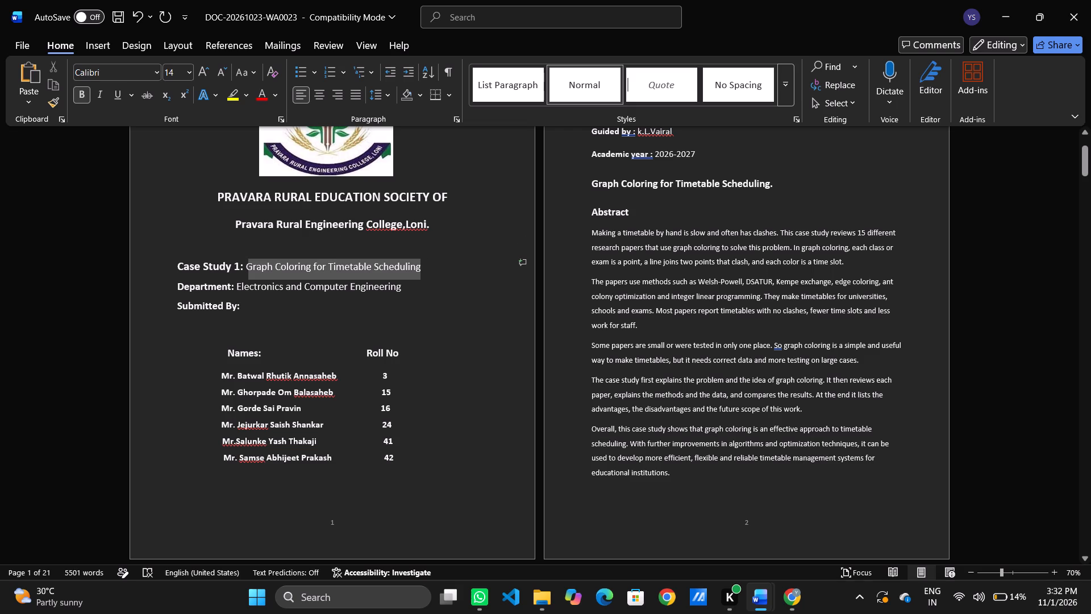
pyautogui.moveTo(248, 267); pyautogui.dragTo(255, 265)
pyautogui.moveTo(255, 265); pyautogui.dragTo(244, 267)
pyautogui.click(254, 241)
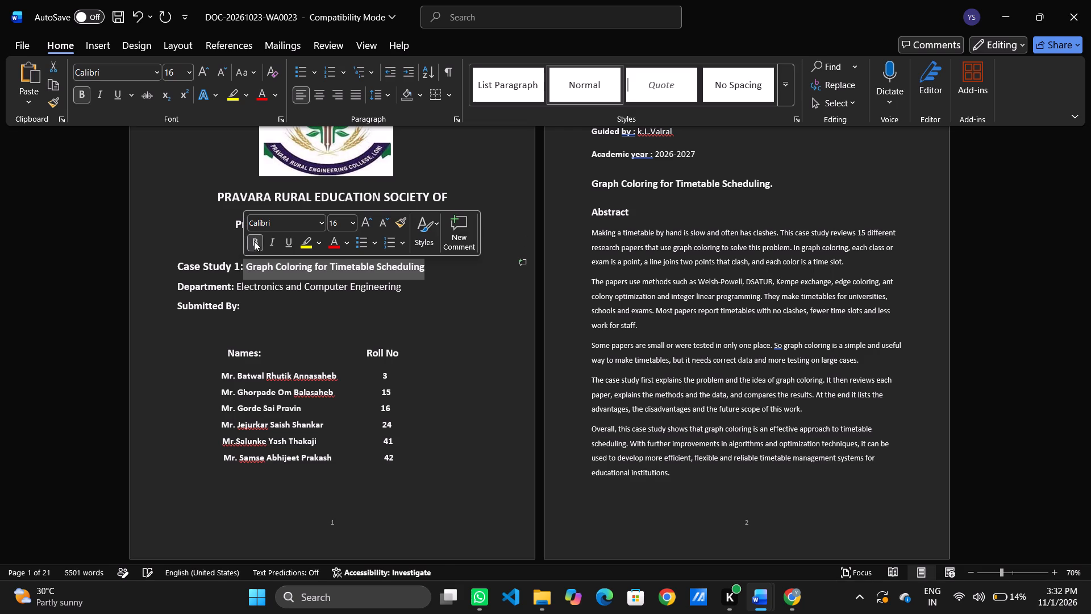
pyautogui.click(257, 335)
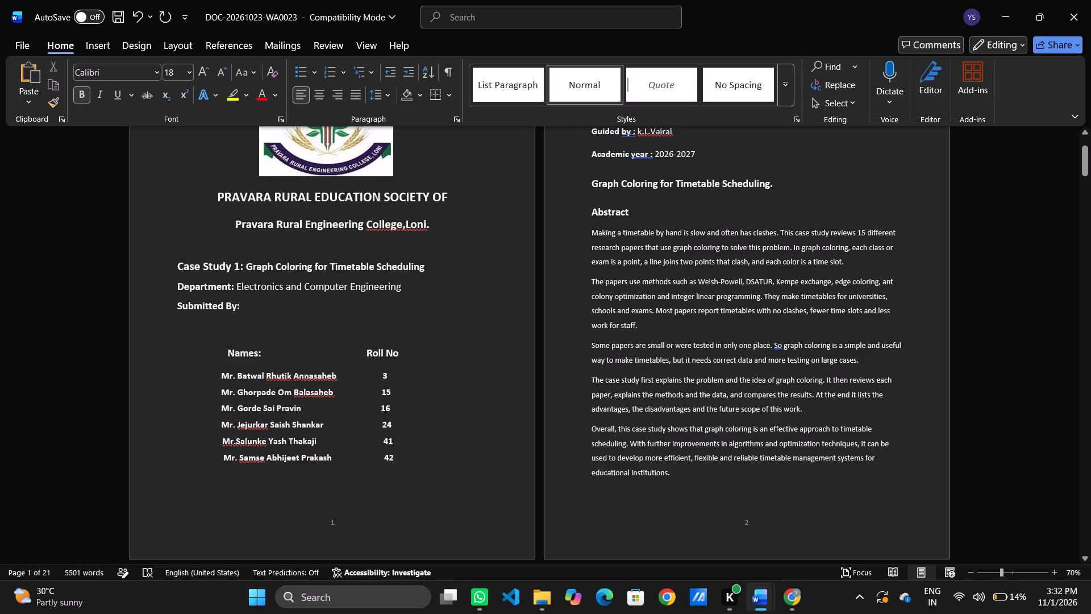
# Check the font formatting of the "Department:", "Case Study 1:", college name and "Submitted By:" lines on the cover page.
pyautogui.moveTo(234, 289); pyautogui.dragTo(202, 289)
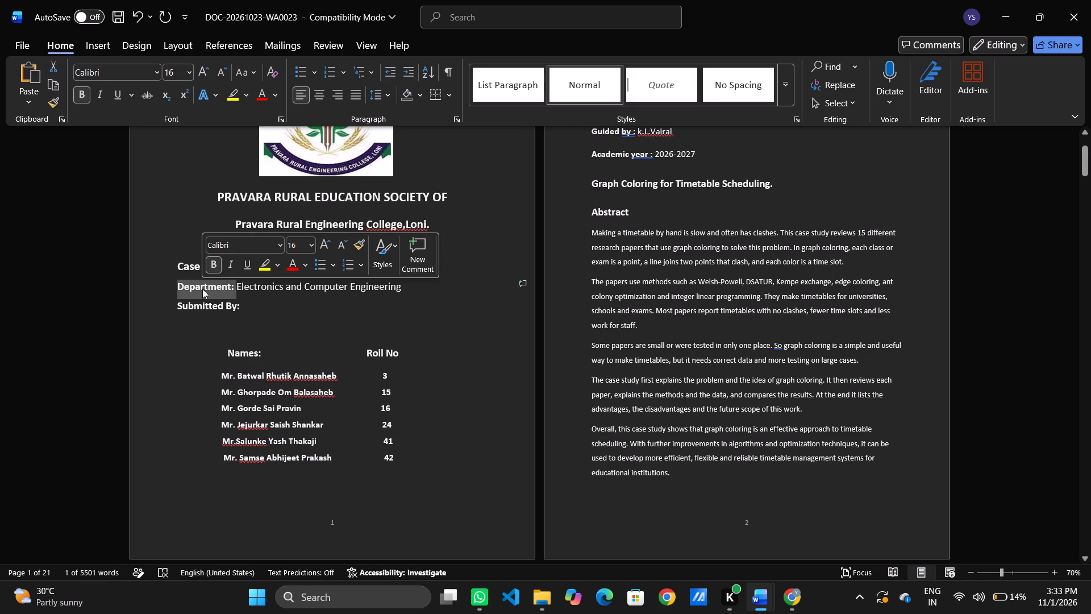
pyautogui.moveTo(178, 266); pyautogui.dragTo(195, 265)
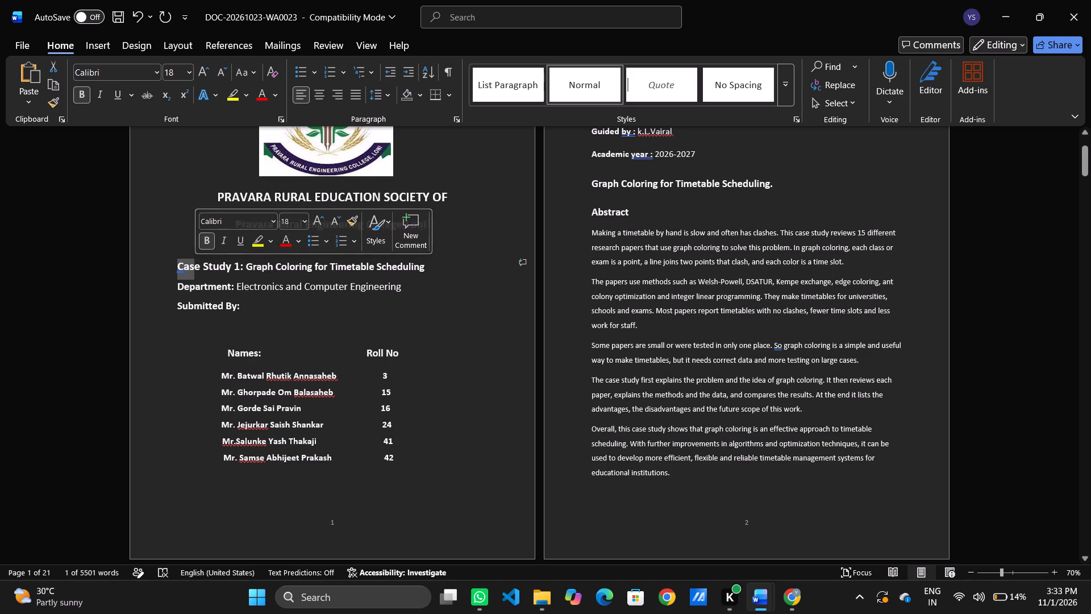
pyautogui.click(161, 237)
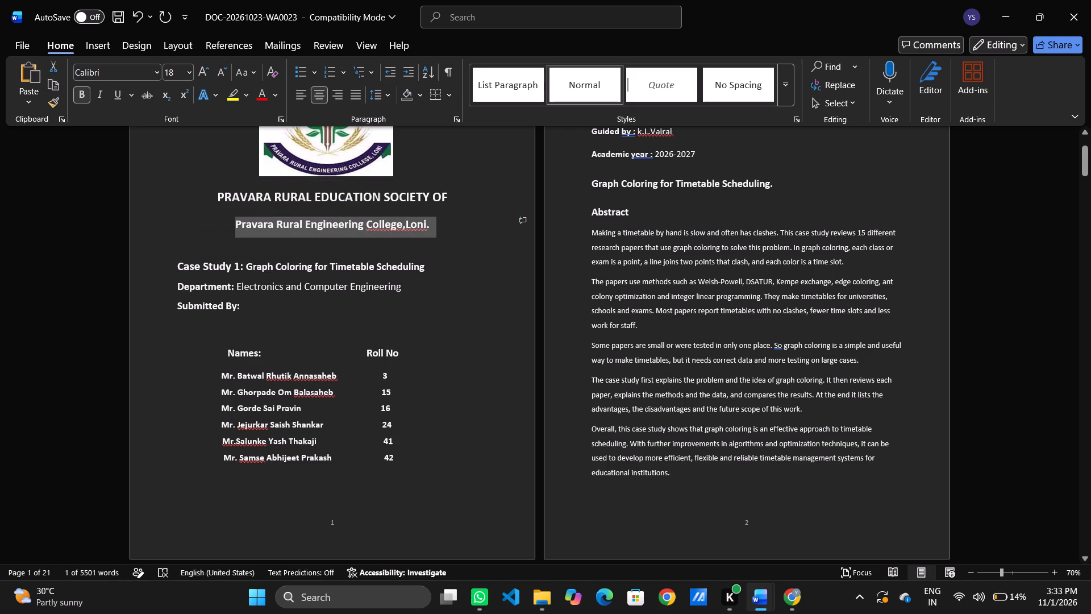
pyautogui.moveTo(243, 306); pyautogui.dragTo(209, 291)
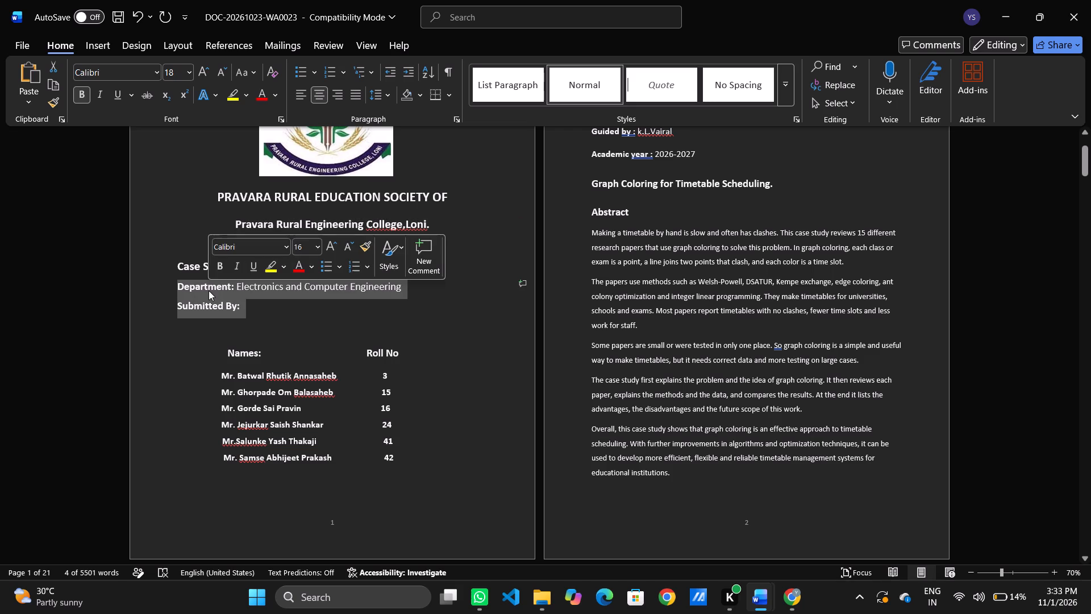
pyautogui.moveTo(310, 306); pyautogui.dragTo(254, 307)
pyautogui.click(254, 307)
pyautogui.moveTo(247, 307); pyautogui.dragTo(211, 301)
# Add a colon after the "Roll No" heading of the student list.
pyautogui.click(408, 354)
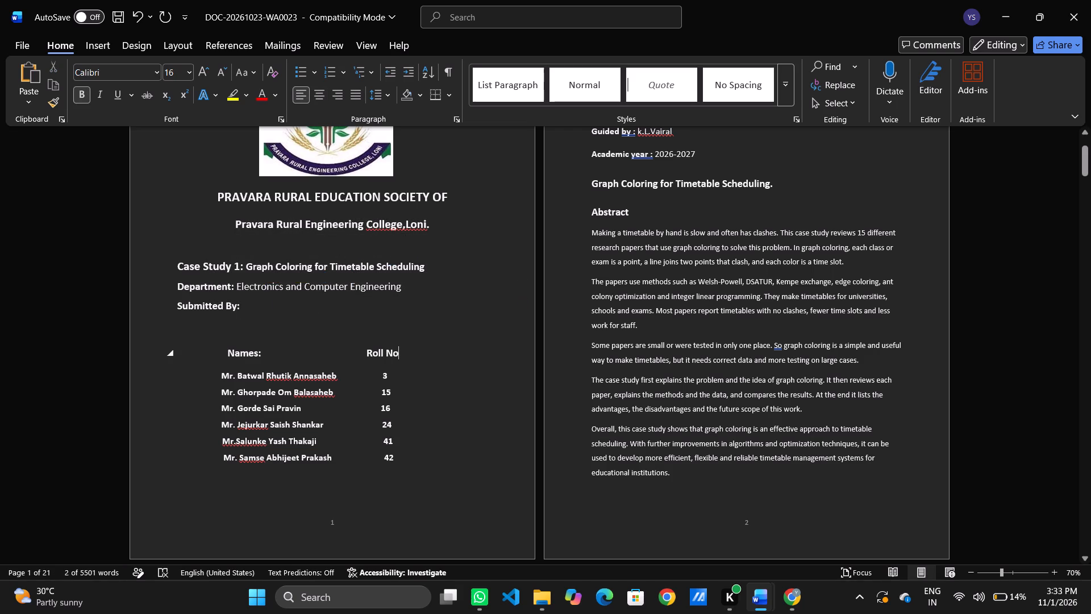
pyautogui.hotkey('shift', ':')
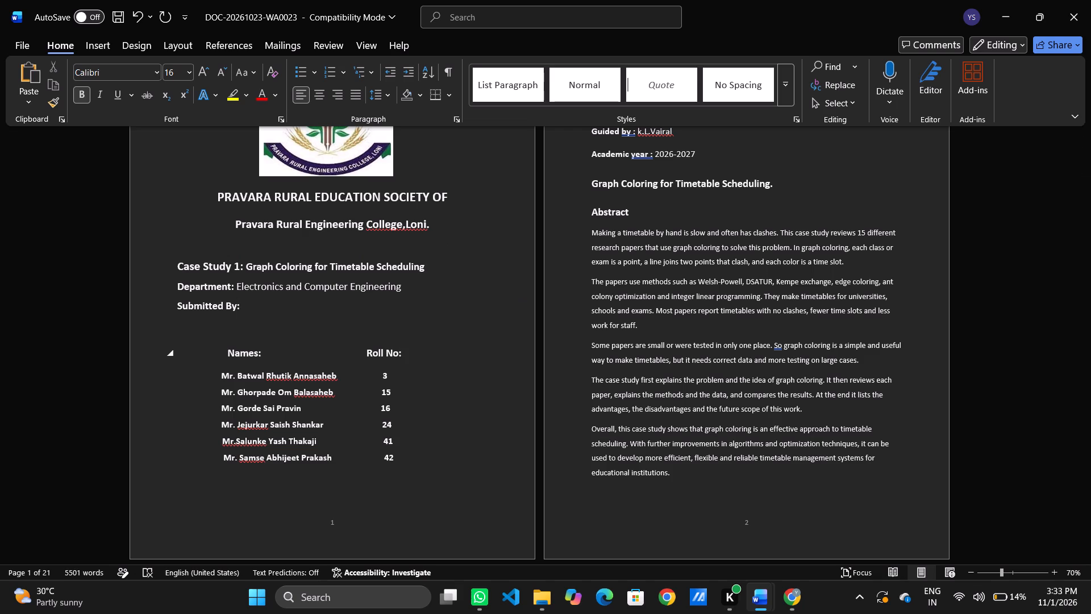
# Insert a space between the comma and "Loni." in the college name line.
pyautogui.scroll(2, 408, 354)
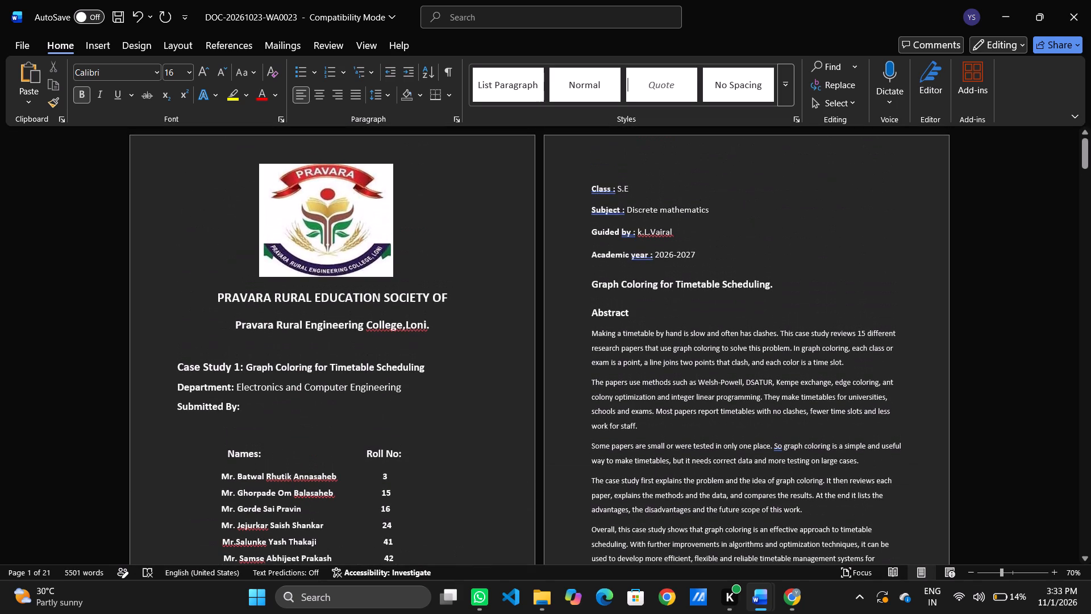
pyautogui.click(405, 325)
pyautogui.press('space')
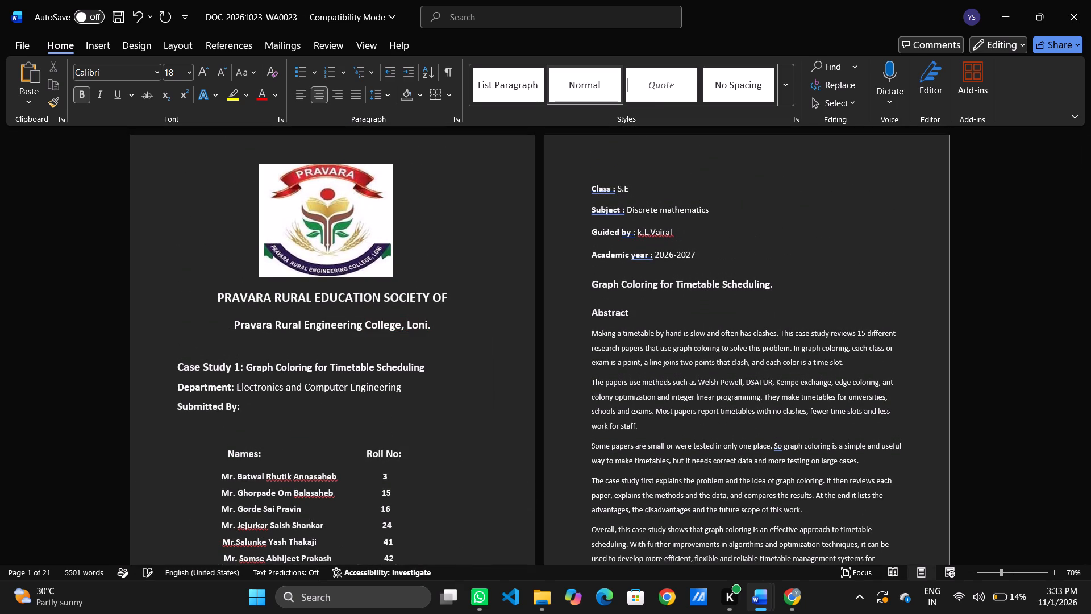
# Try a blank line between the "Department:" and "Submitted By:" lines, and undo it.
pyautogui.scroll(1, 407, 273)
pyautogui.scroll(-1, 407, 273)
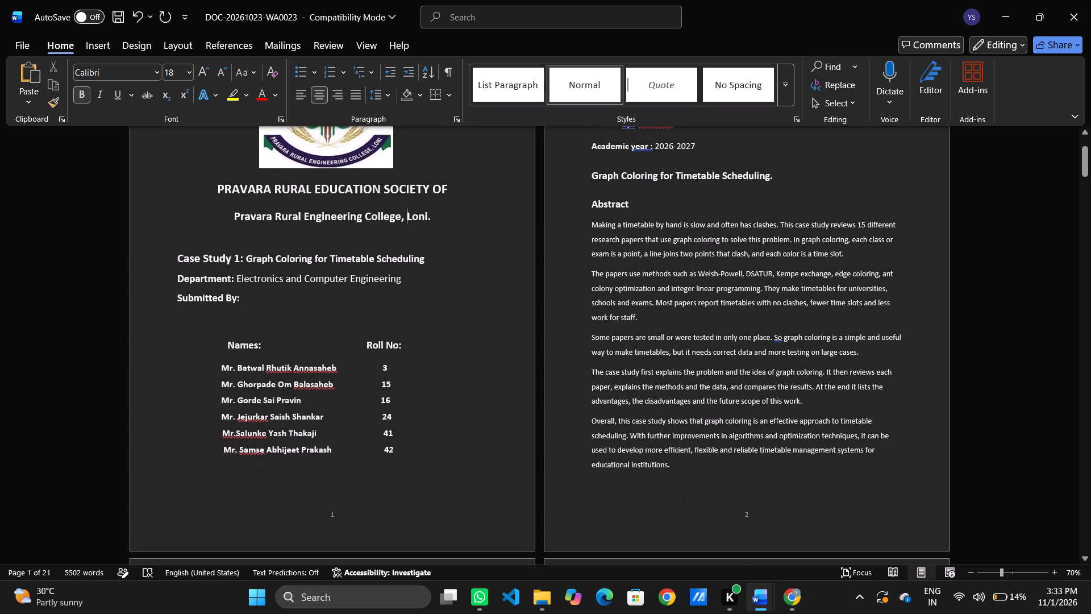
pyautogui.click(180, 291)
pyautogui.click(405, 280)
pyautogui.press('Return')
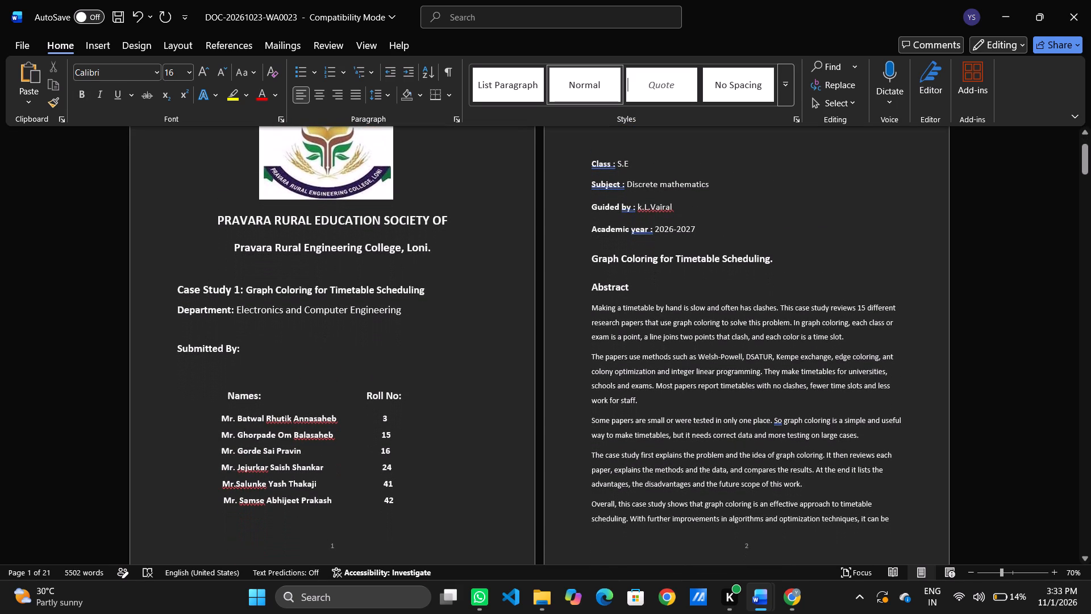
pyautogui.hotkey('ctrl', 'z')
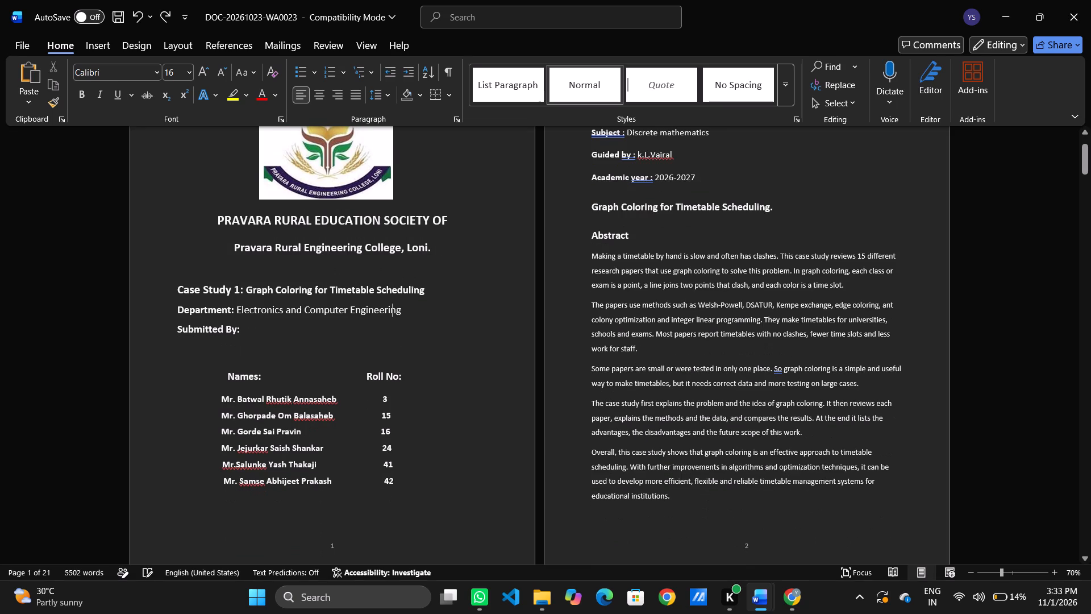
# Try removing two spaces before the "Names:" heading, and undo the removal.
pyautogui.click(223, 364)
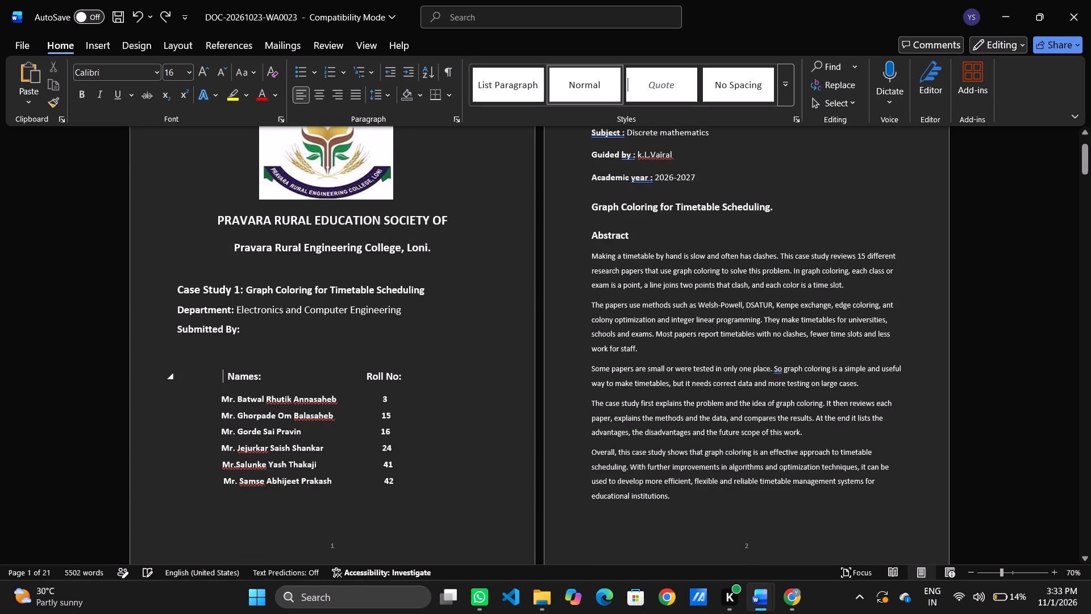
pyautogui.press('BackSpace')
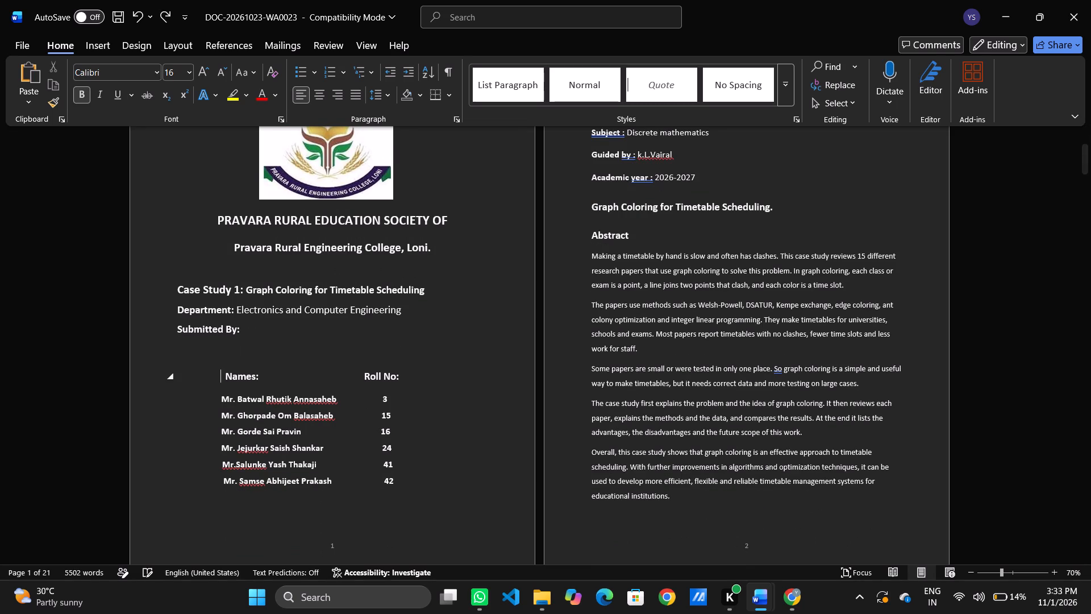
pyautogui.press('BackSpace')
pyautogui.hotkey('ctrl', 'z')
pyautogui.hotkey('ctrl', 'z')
# Delete the empty line below "Submitted By:" together with the colon at the end of that label.
pyautogui.click(245, 346)
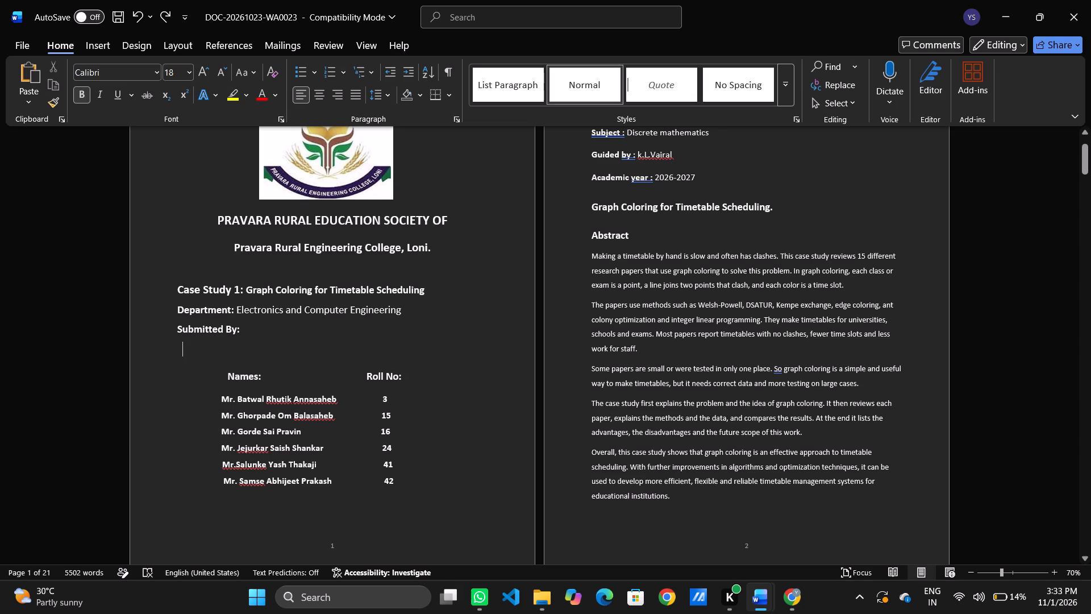
pyautogui.press('BackSpace')
pyautogui.press('BackSpace')
pyautogui.press('BackSpace')
pyautogui.press('BackSpace')
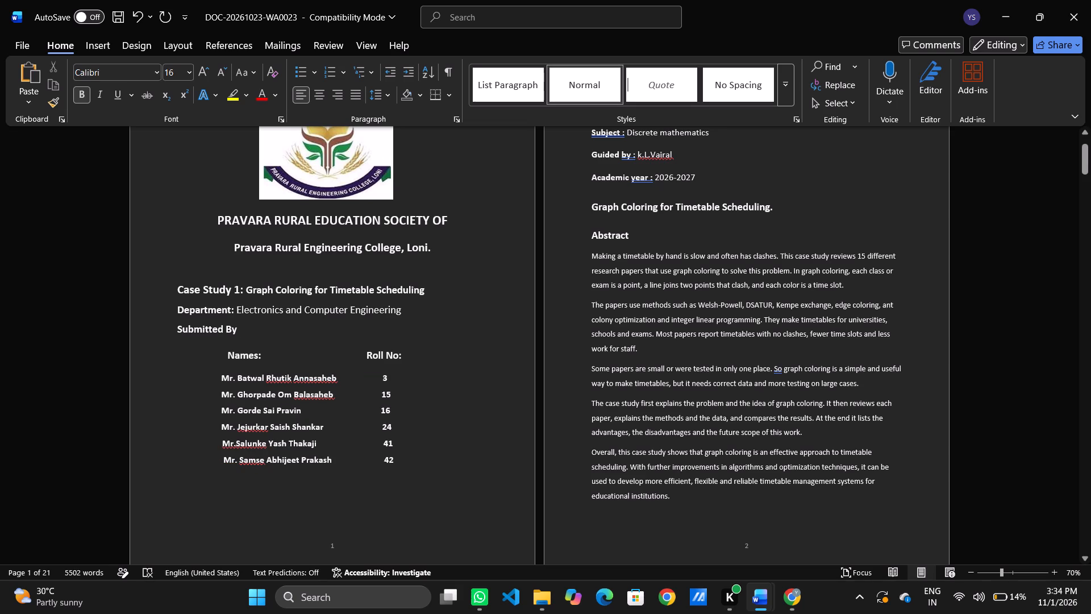
# Insert a blank line between the "Department:" line and the "Submitted By" label.
pyautogui.click(171, 322)
pyautogui.click(400, 316)
pyautogui.press('Return')
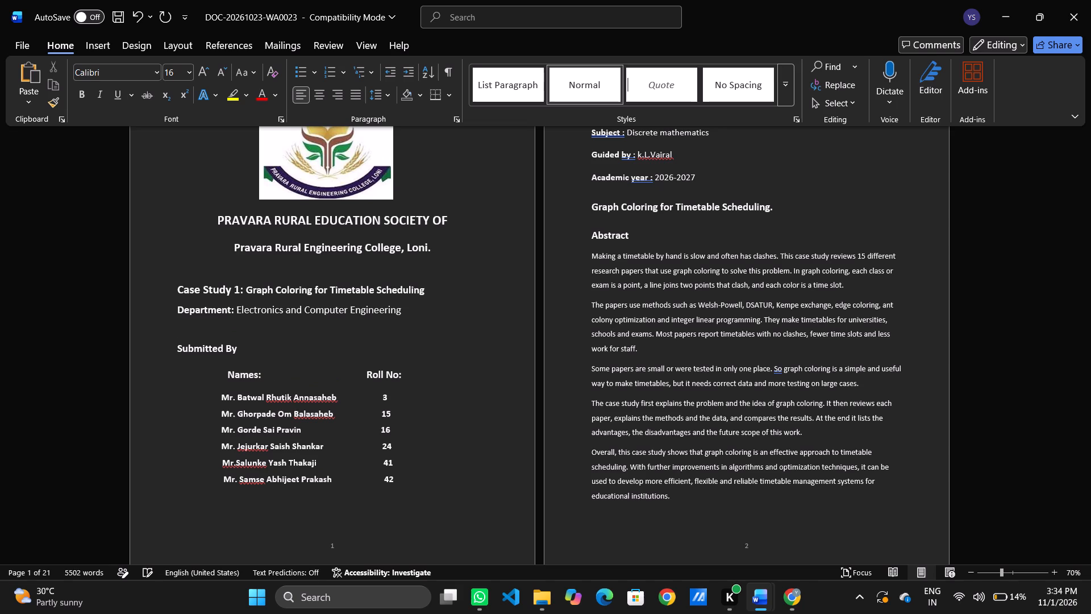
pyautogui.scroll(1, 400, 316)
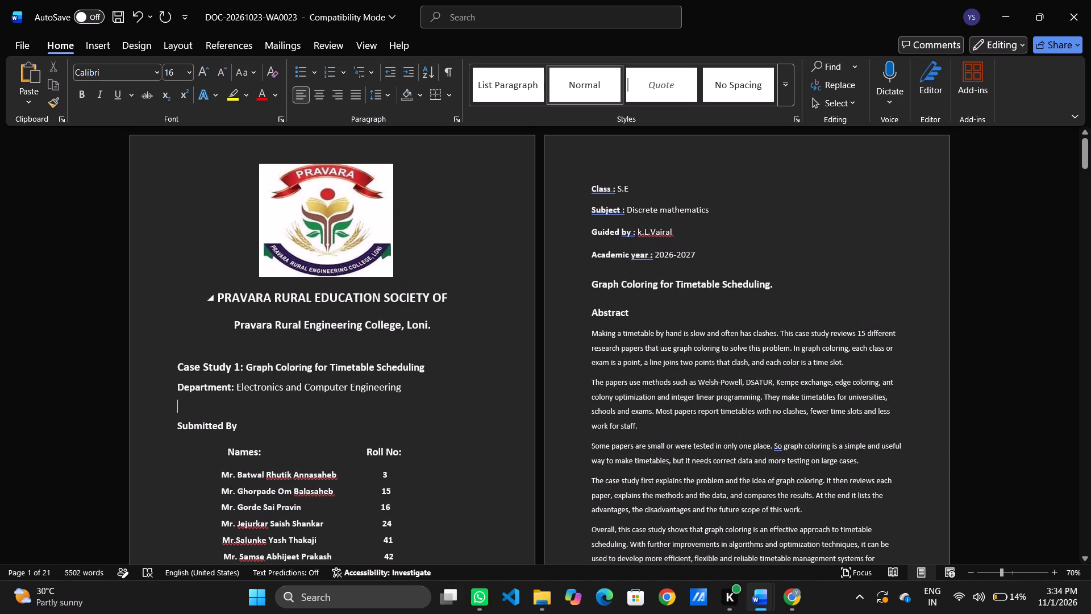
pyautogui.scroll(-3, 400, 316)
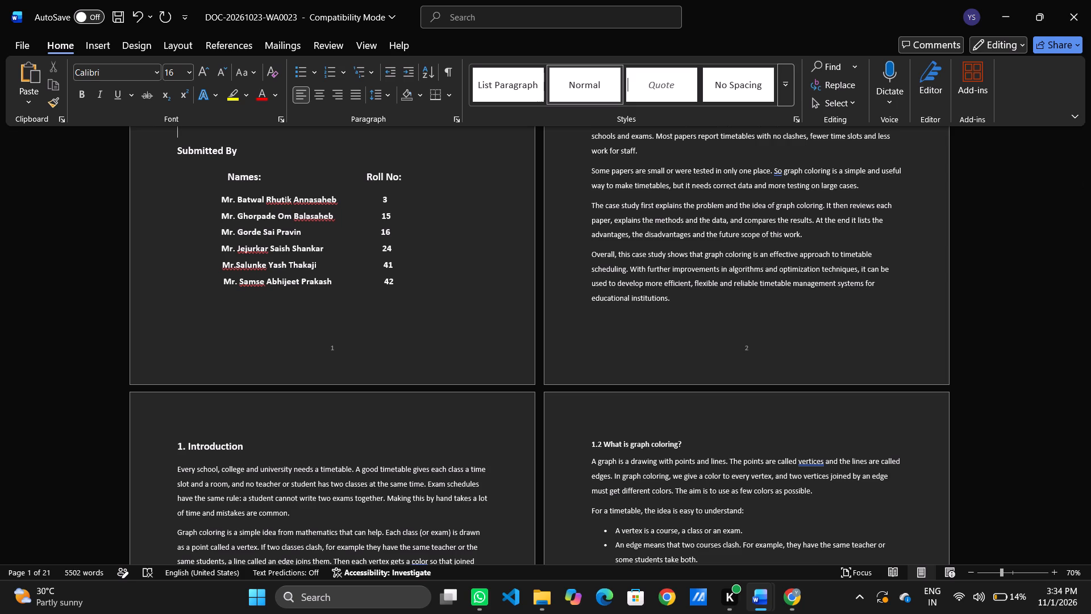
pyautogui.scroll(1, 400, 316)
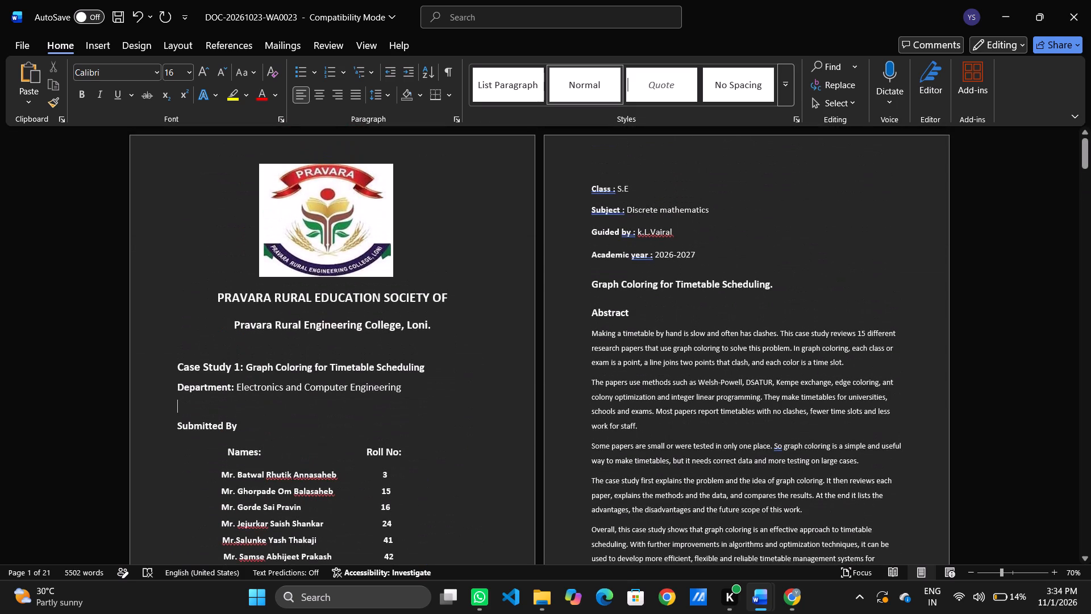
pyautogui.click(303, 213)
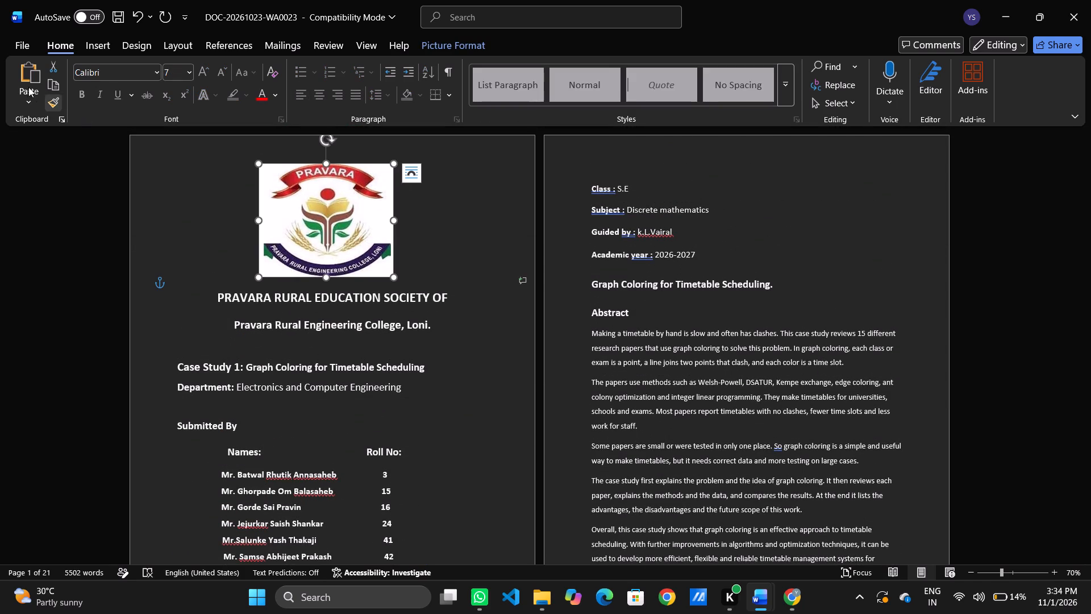
# Save the document on this PC in the current folder as a Word document named "DM case study".
pyautogui.click(14, 40)
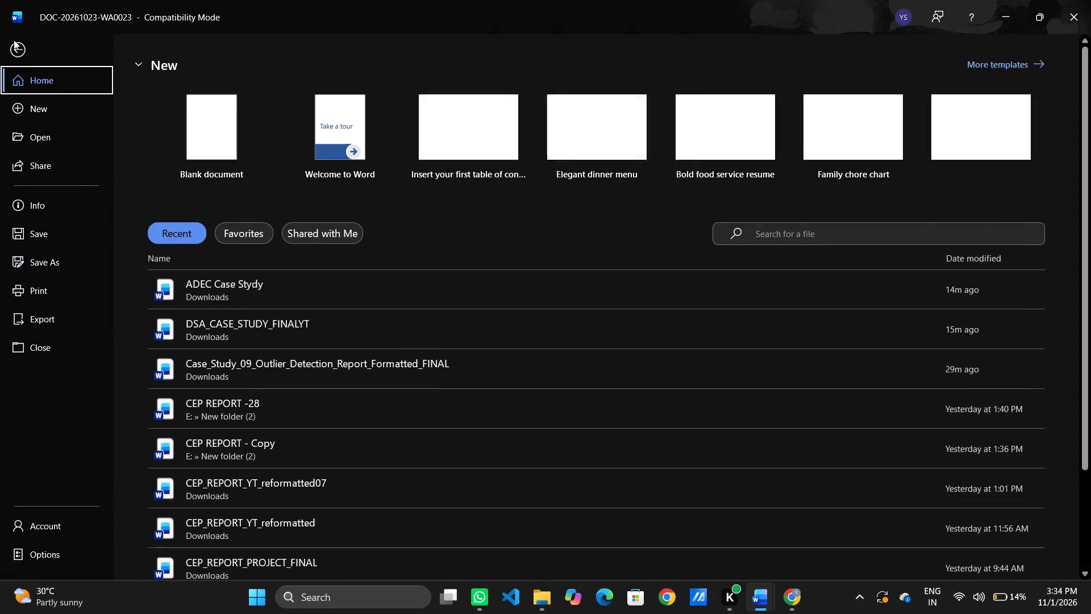
pyautogui.click(53, 258)
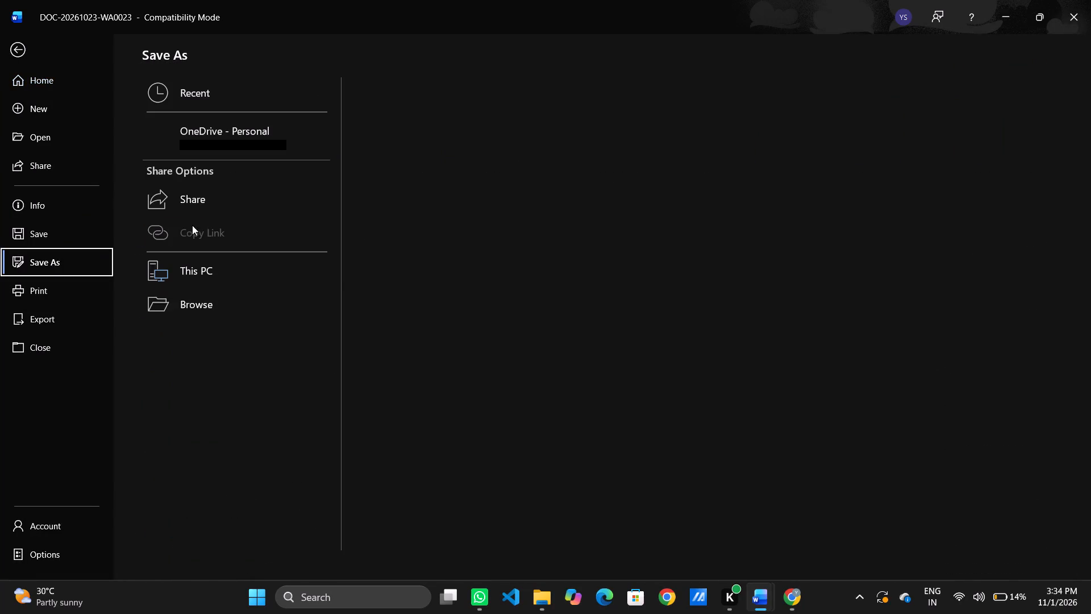
pyautogui.click(206, 269)
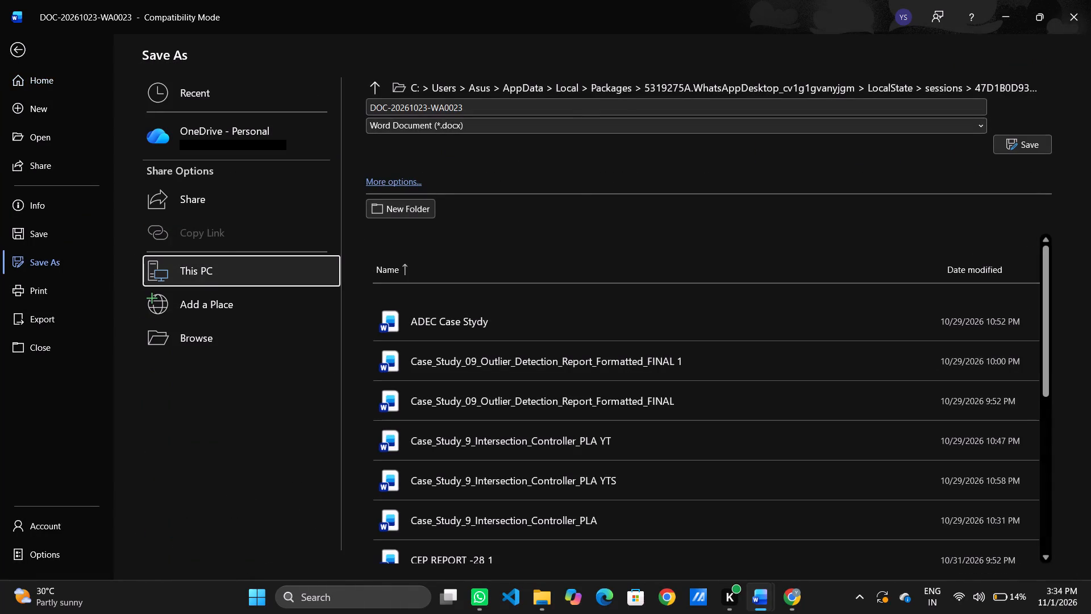
pyautogui.moveTo(573, 104); pyautogui.dragTo(445, 121)
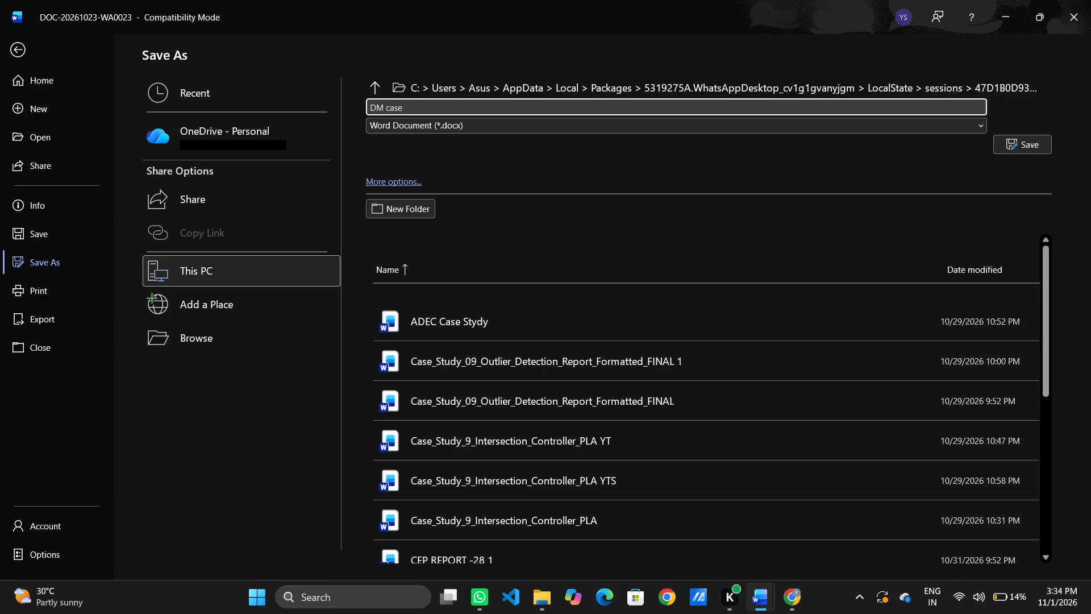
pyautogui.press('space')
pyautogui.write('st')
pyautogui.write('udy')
pyautogui.click(1013, 138)
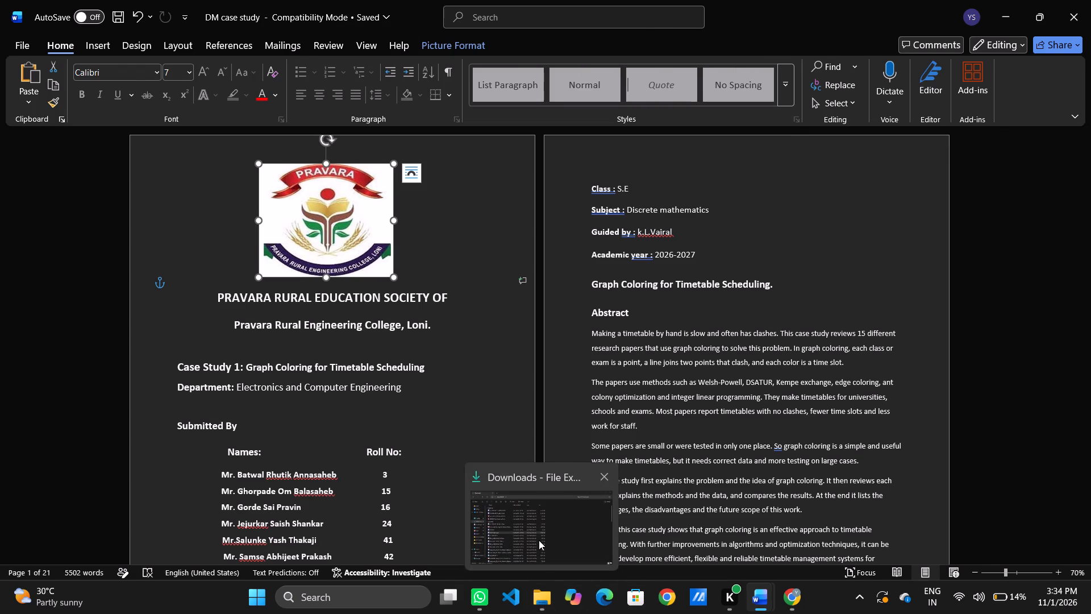
# Switch to File Explorer and copy the "DM case study" document from the recent files in Home.
pyautogui.click(539, 540)
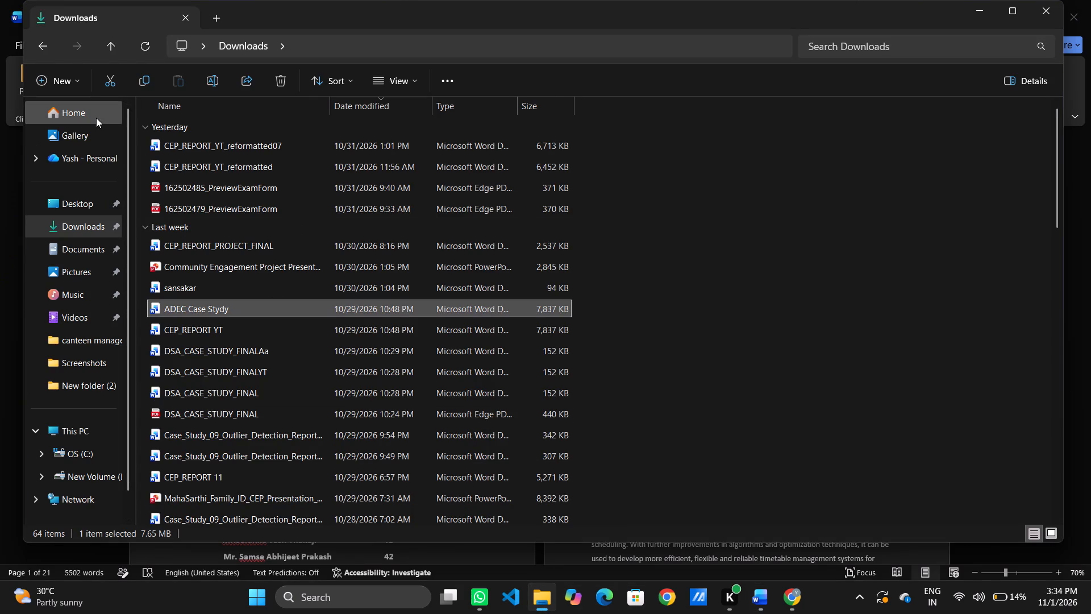
pyautogui.click(84, 428)
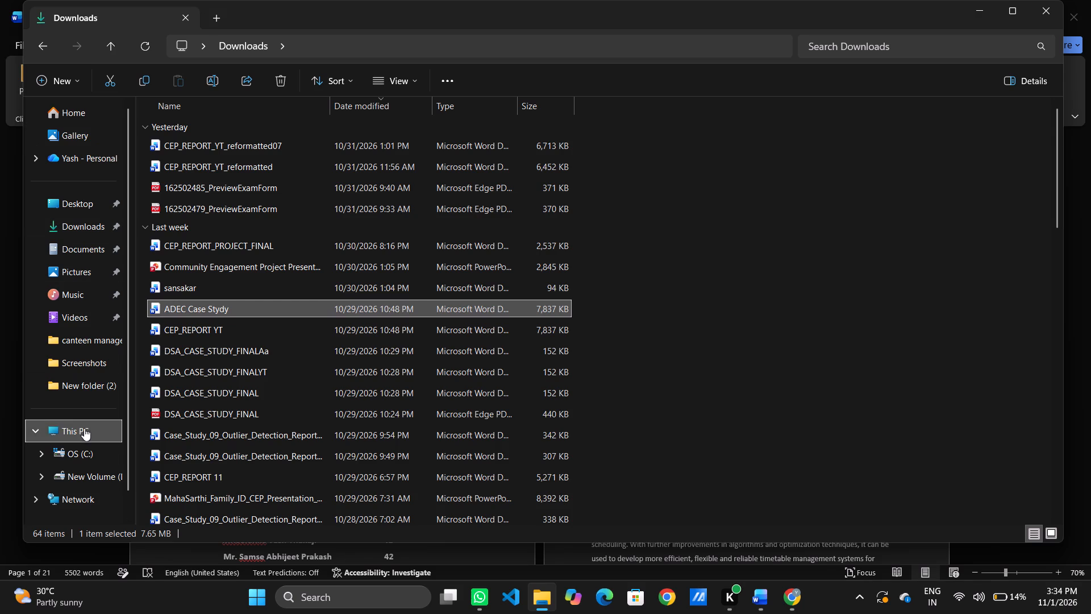
pyautogui.click(84, 428)
pyautogui.click(84, 428)
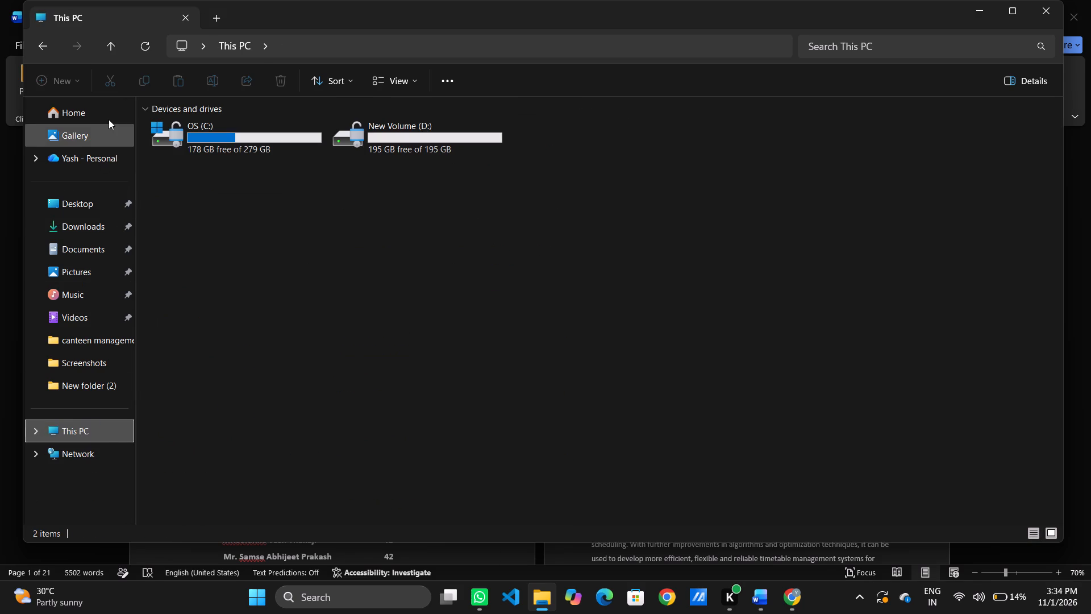
pyautogui.click(109, 119)
pyautogui.click(109, 119)
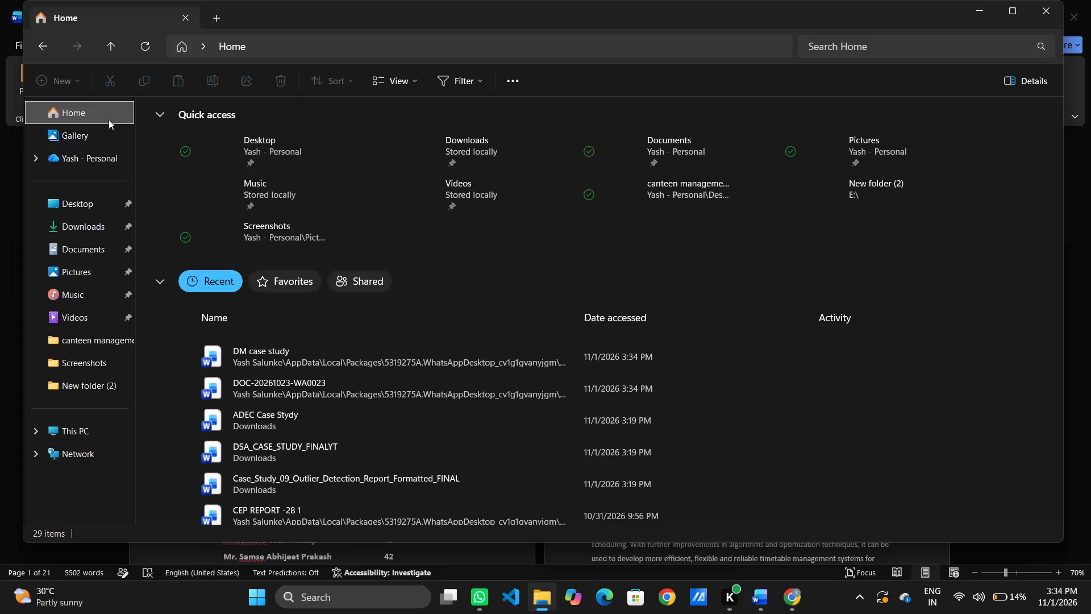
pyautogui.rightClick(297, 355)
pyautogui.hscroll(1, 308, 278)
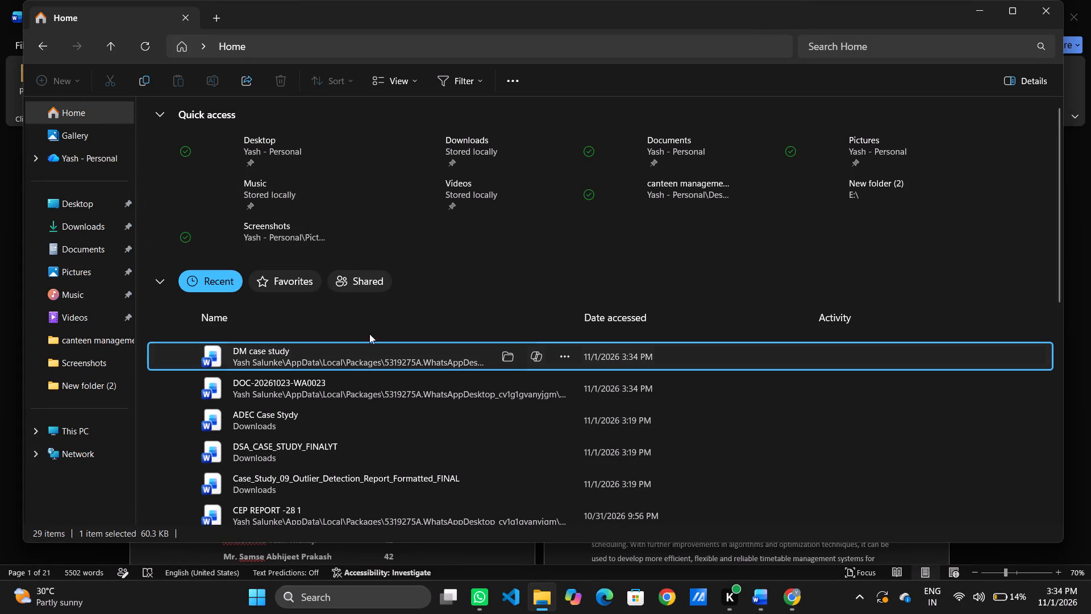
pyautogui.hscroll(1, 369, 334)
pyautogui.click(325, 99)
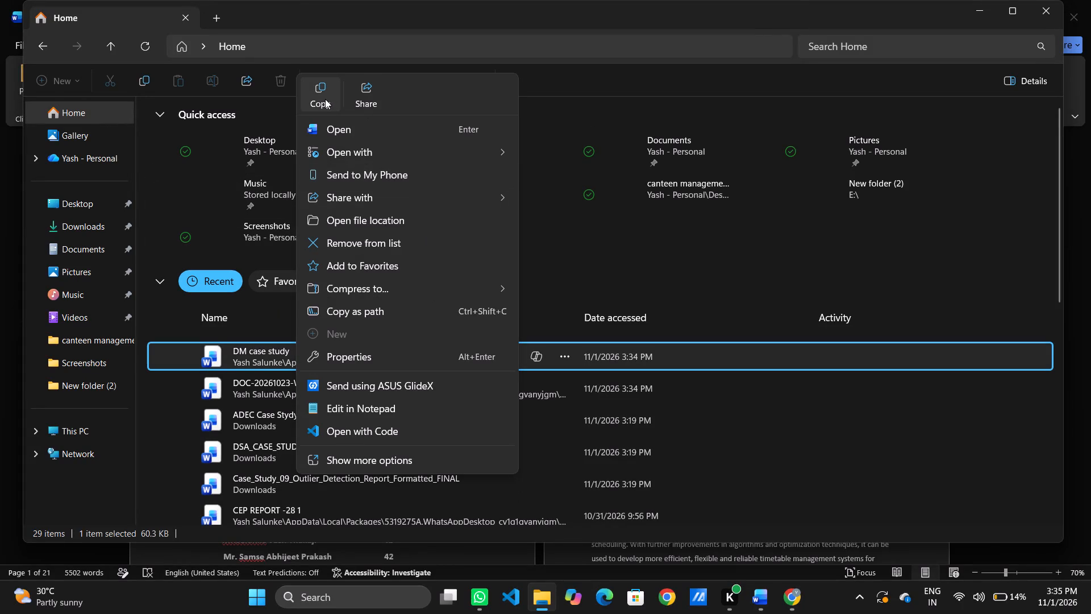
pyautogui.click(325, 99)
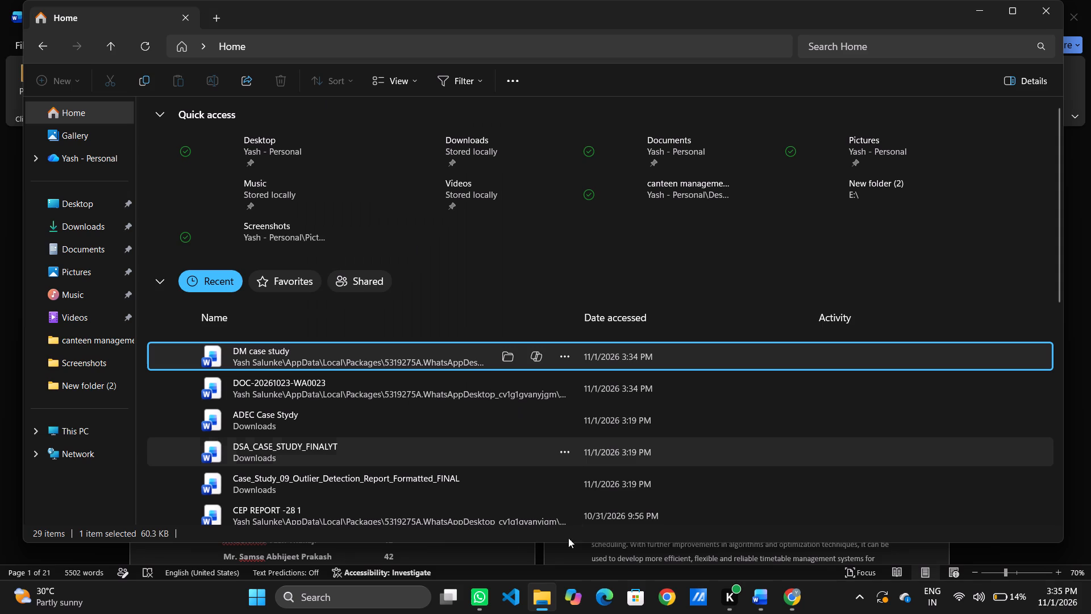